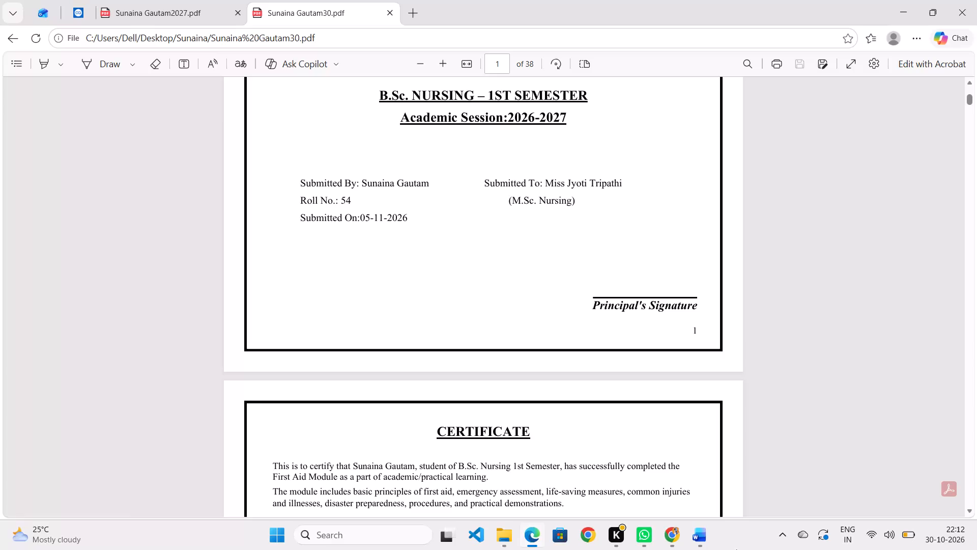
Switch to the Word document and delete the "(M.Sc. Nursing)" text under the Submitted To line on the cover page.
left_click(700, 538)
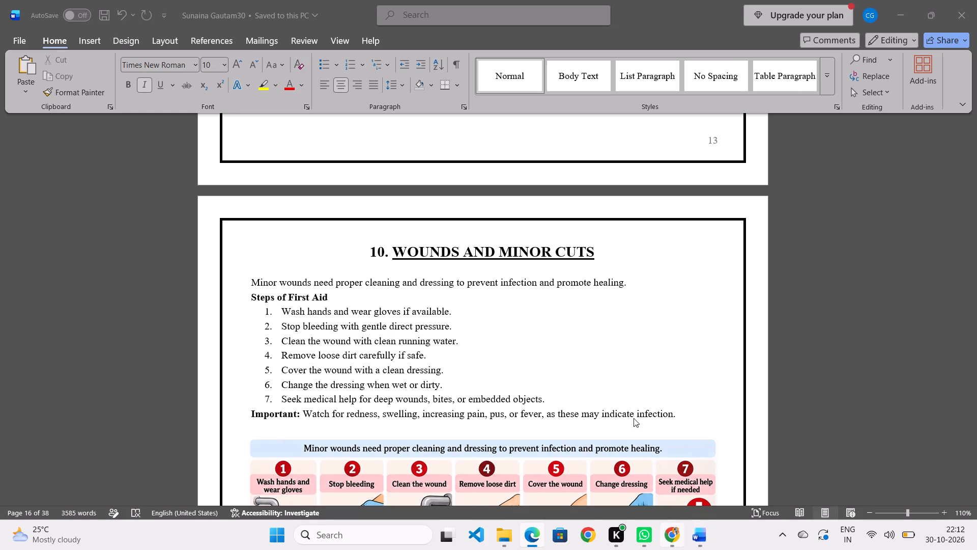
scroll(578, 371, "up", 6)
scroll(668, 338, "up", 4)
scroll(668, 338, "down", 1)
scroll(668, 338, "up", 1)
scroll(668, 338, "down", 1)
scroll(668, 338, "up", 5)
scroll(668, 338, "down", 1)
scroll(668, 338, "up", 2)
scroll(668, 338, "down", 1)
scroll(668, 338, "up", 3)
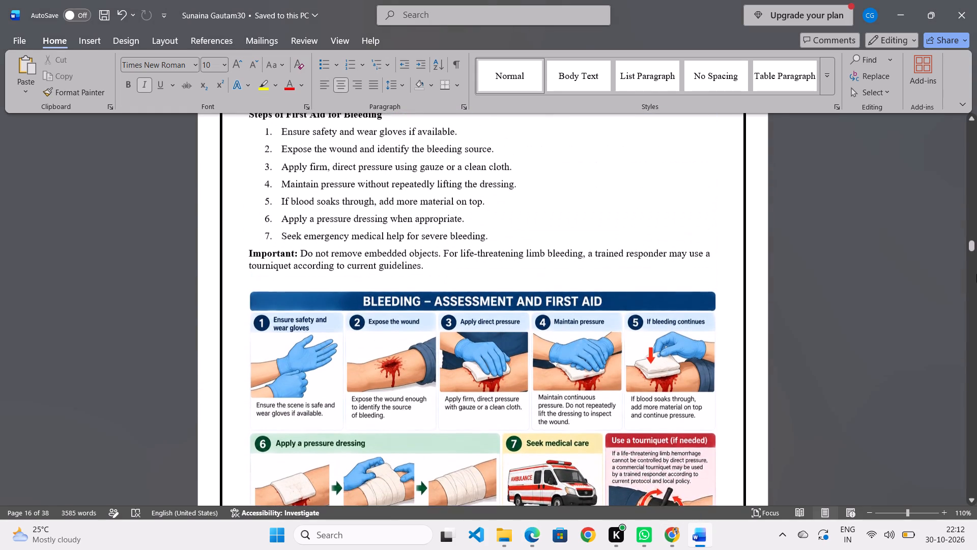
left_click_drag(971, 248, 976, 115)
scroll(403, 428, "down", 5)
scroll(445, 425, "down", 6)
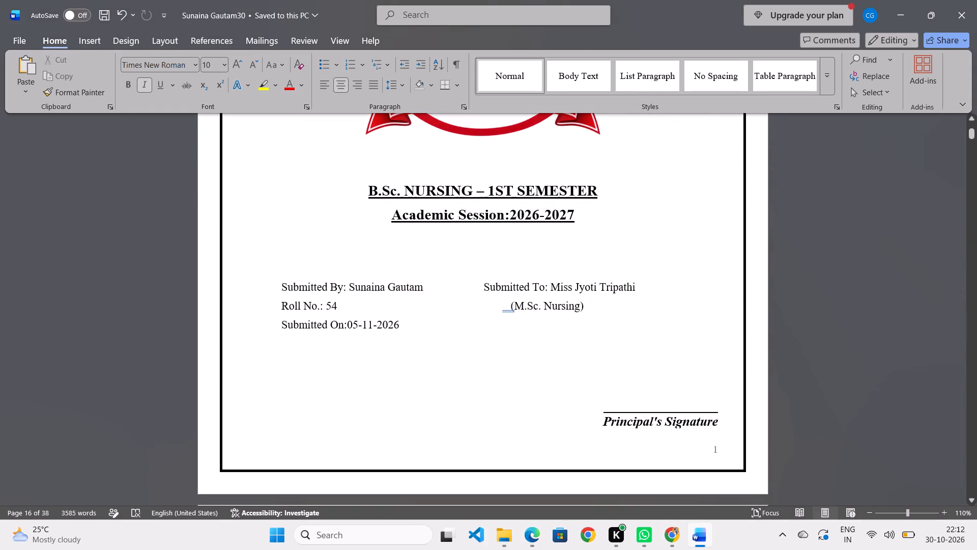
left_click_drag(587, 308, 508, 311)
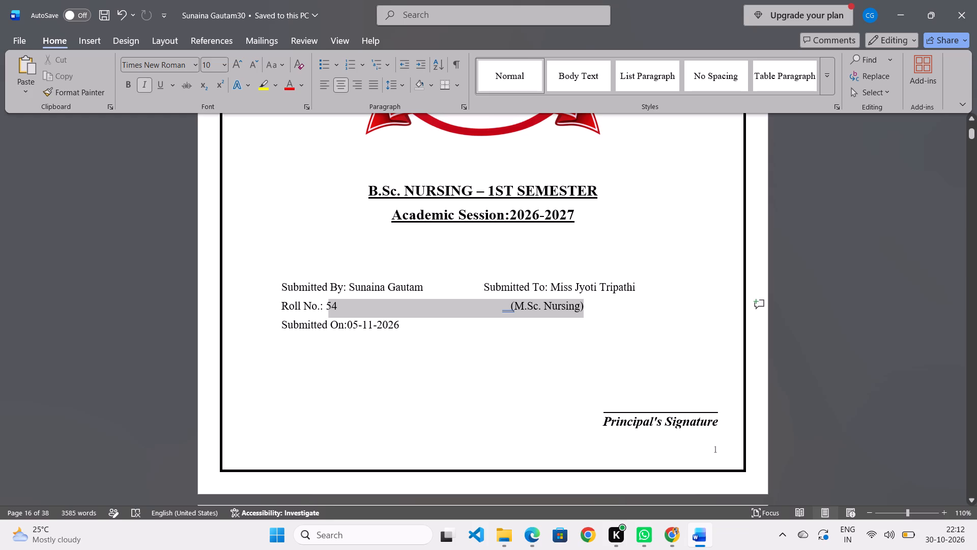
left_click(510, 310)
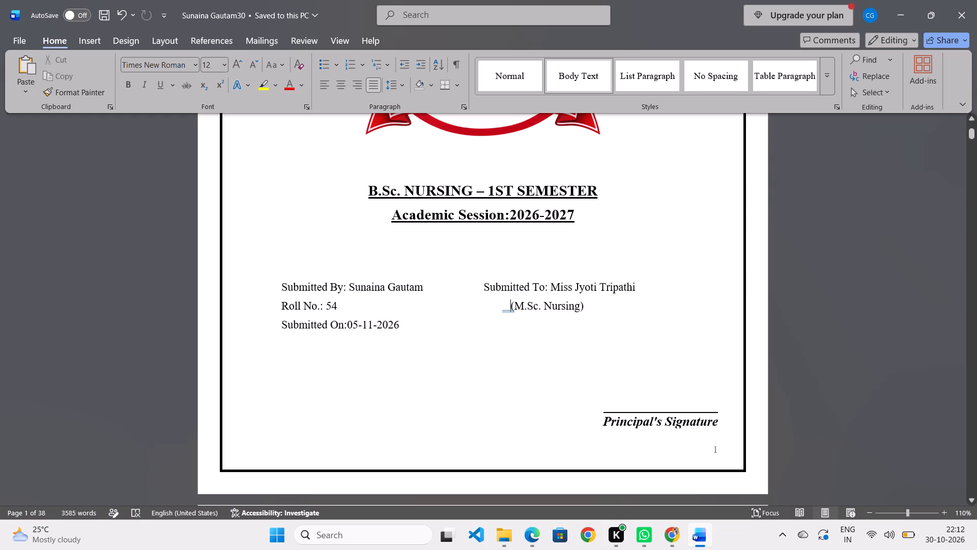
Delete the "(M.Sc. Nursing)" text beneath the Submitted To line on the cover page.
left_click_drag(587, 304, 508, 308)
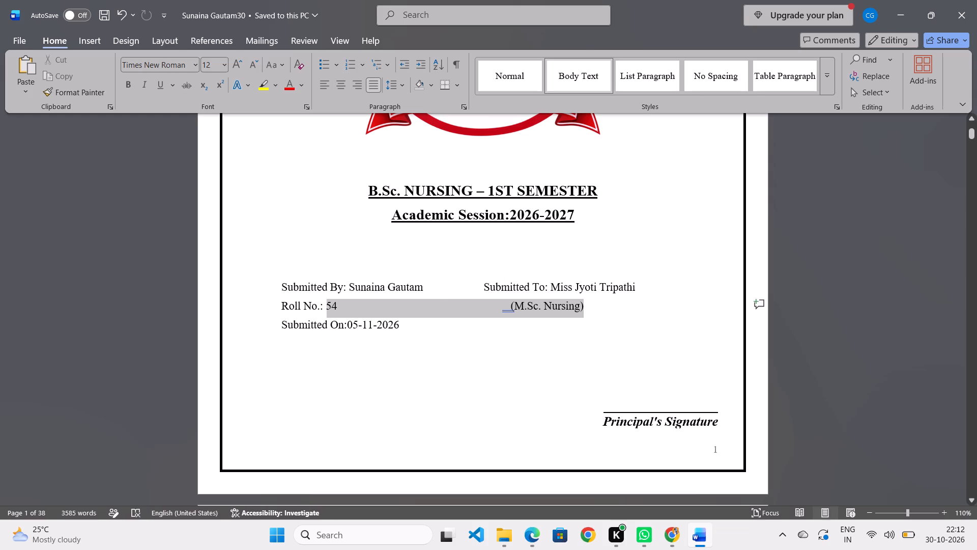
left_click_drag(508, 308, 511, 305)
key("BackSpace")
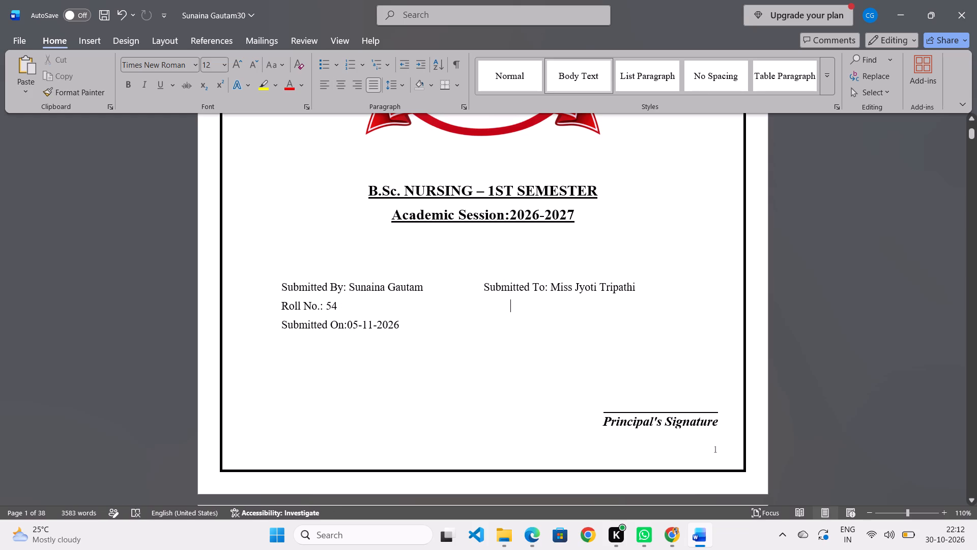
Make the "Submitted By" and "Roll No.:" labels bold in the cover page's submission details.
left_click_drag(341, 289, 294, 286)
left_click(302, 263)
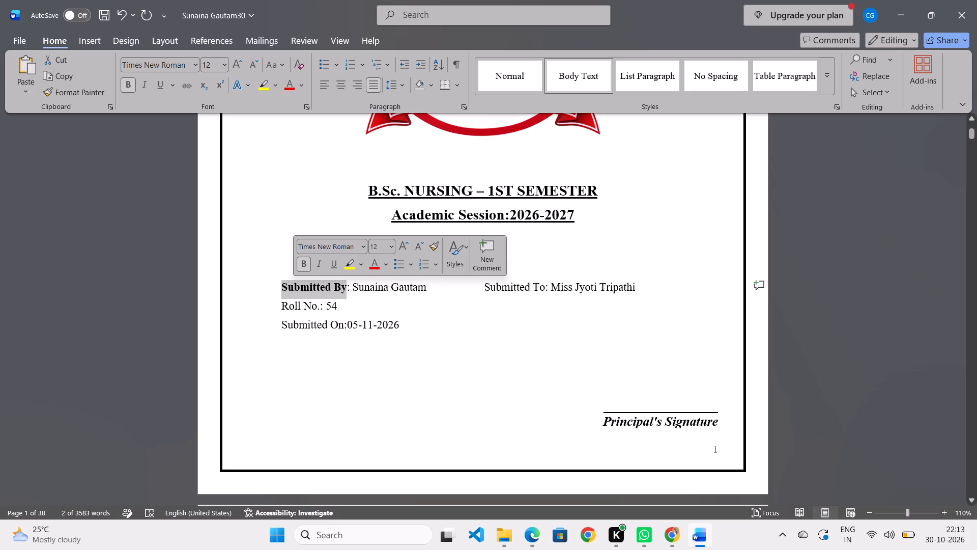
left_click_drag(317, 306, 285, 302)
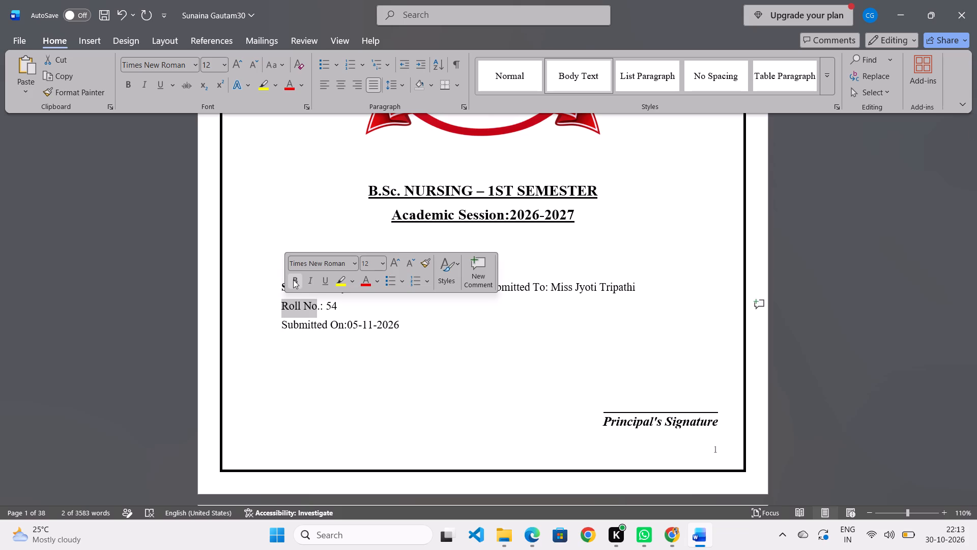
left_click(293, 280)
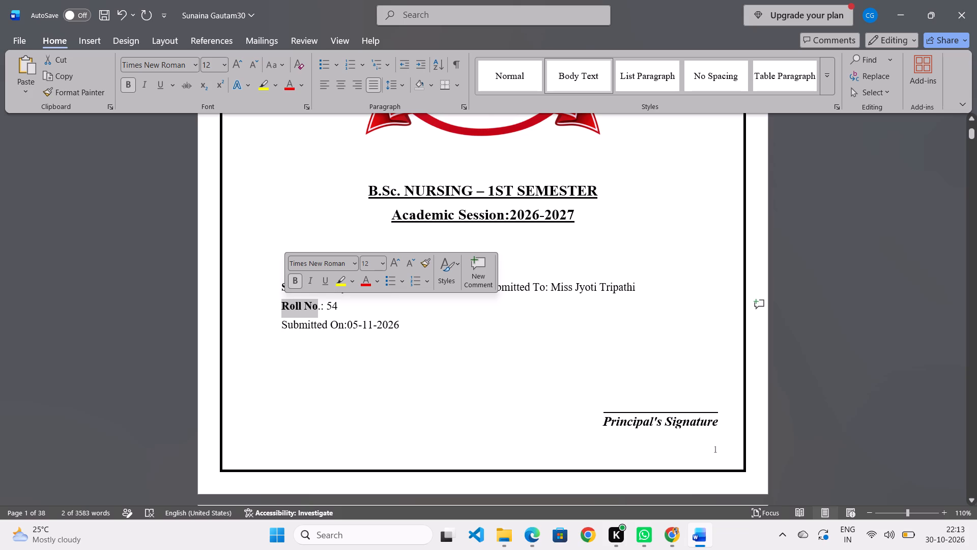
left_click_drag(343, 325, 301, 323)
left_click(350, 337)
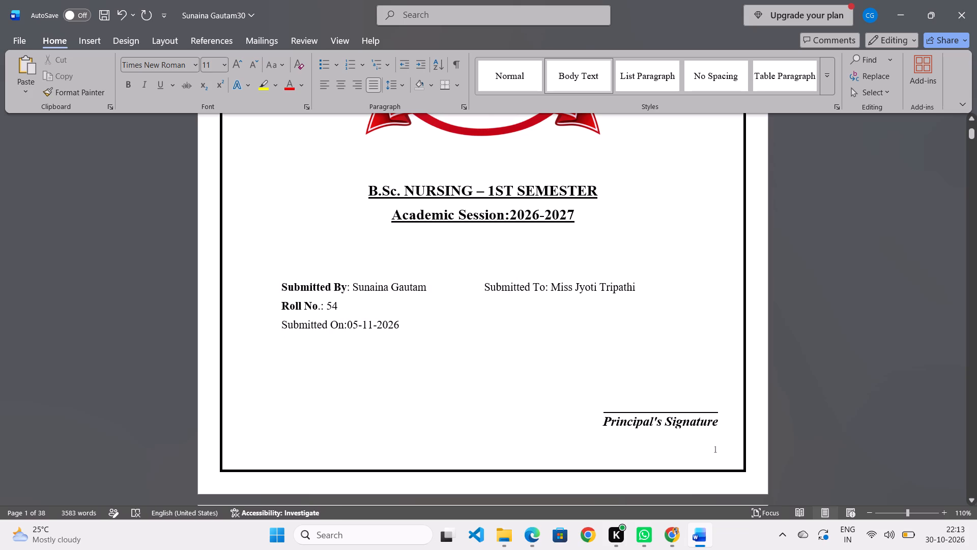
left_click_drag(322, 307, 298, 307)
left_click(306, 286)
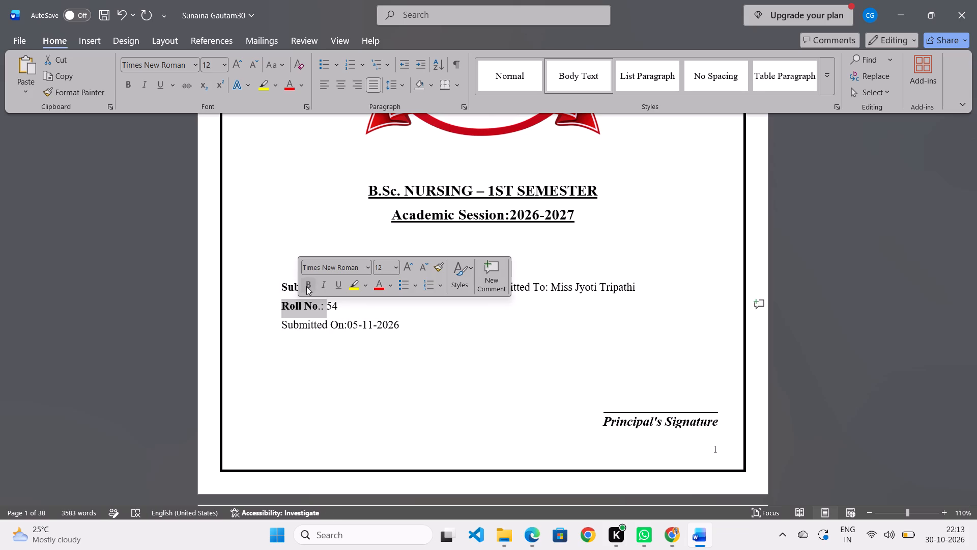
Insert a space between "Submitted On:" and the date on the cover page.
left_click(347, 325)
key("space")
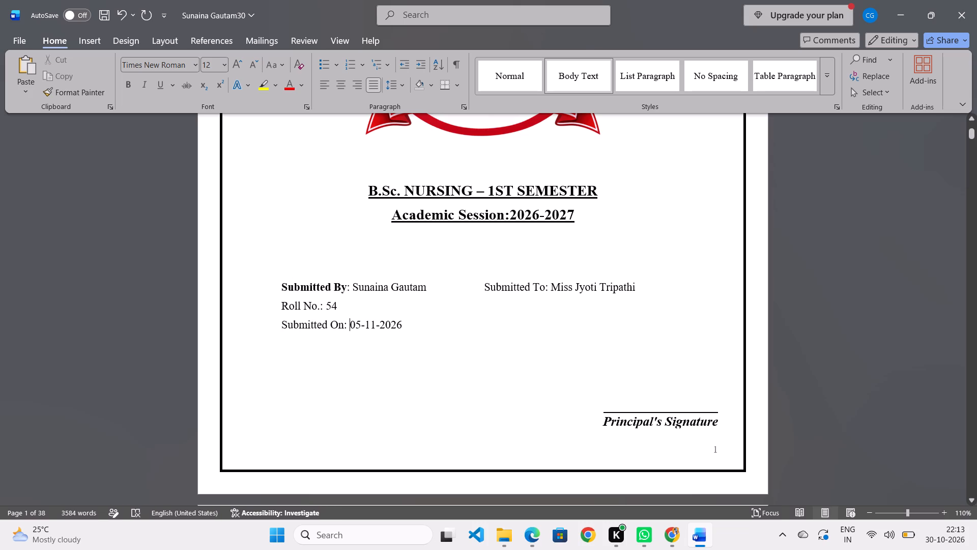
Make the Submitted On, Roll No. and Submitted To labels on the cover page bold.
left_click_drag(347, 325, 289, 324)
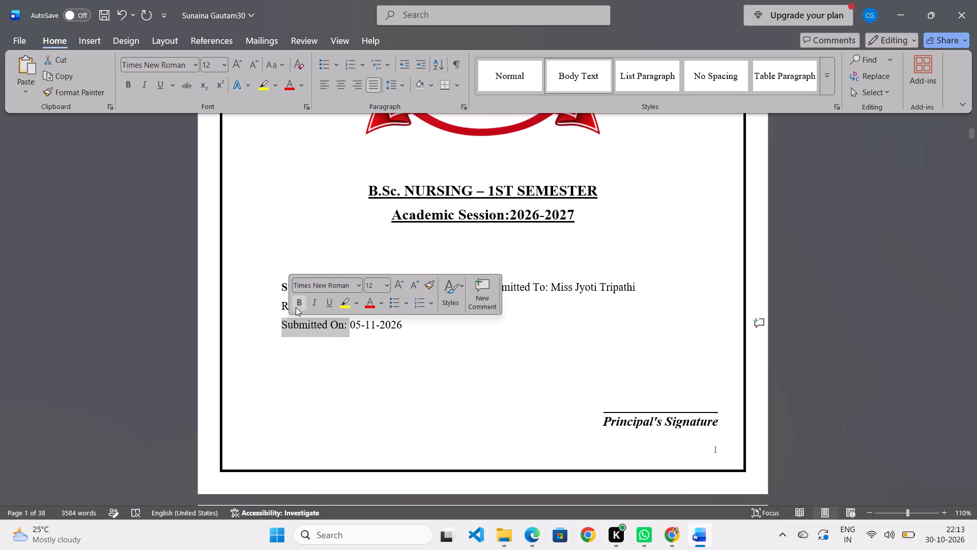
left_click(299, 305)
left_click(280, 303)
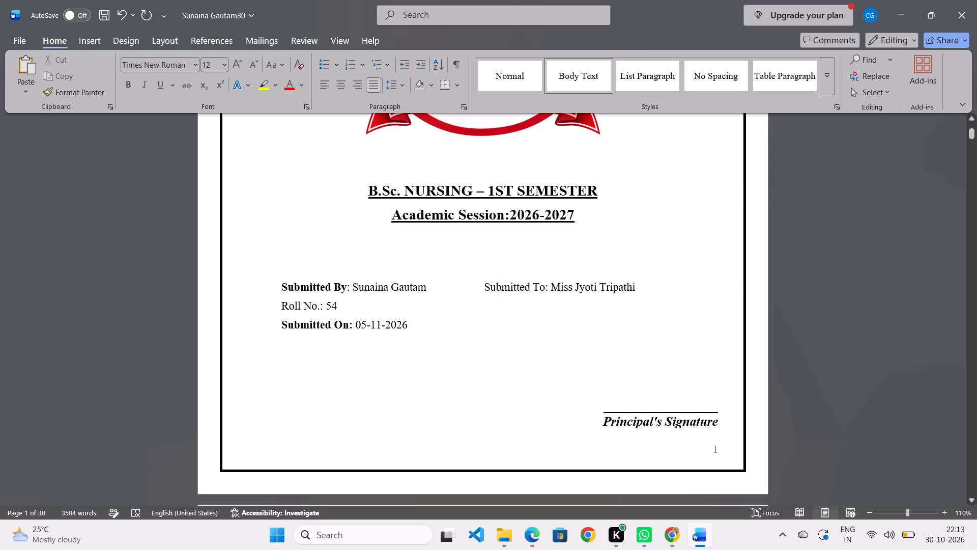
left_click_drag(323, 306, 286, 306)
left_click(295, 287)
left_click(409, 328)
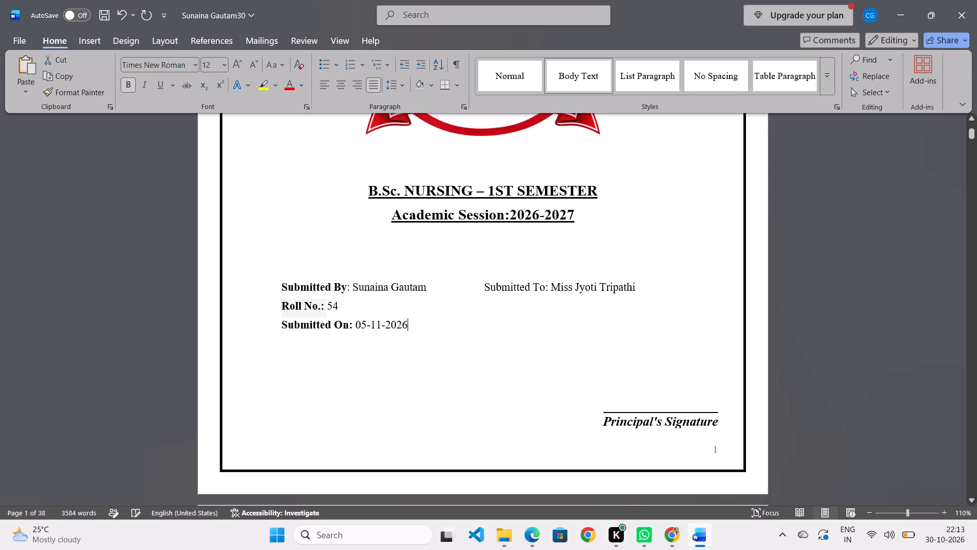
left_click_drag(543, 288, 484, 289)
left_click(497, 262)
left_click(531, 351)
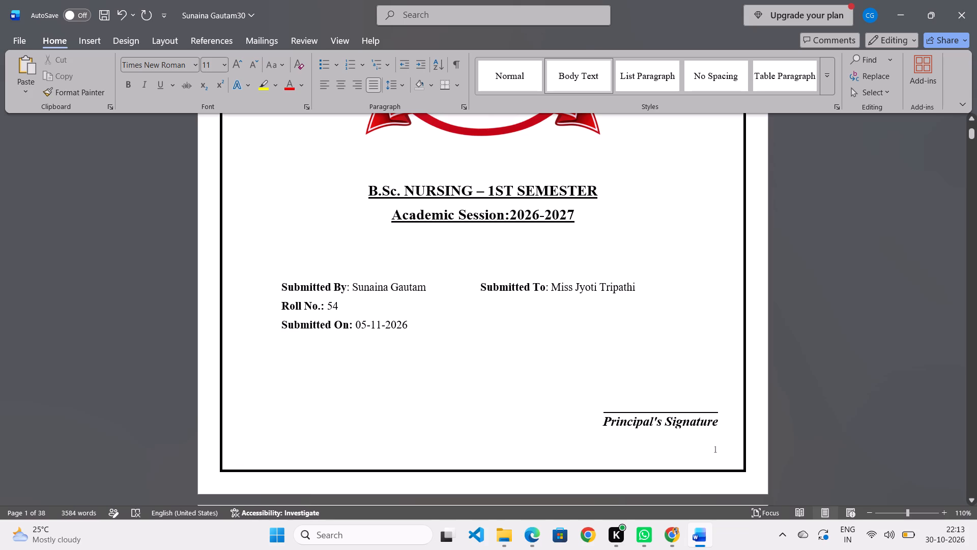
Look over the cover page layout, from the college heading down to the principal's signature.
scroll(601, 347, "up", 9)
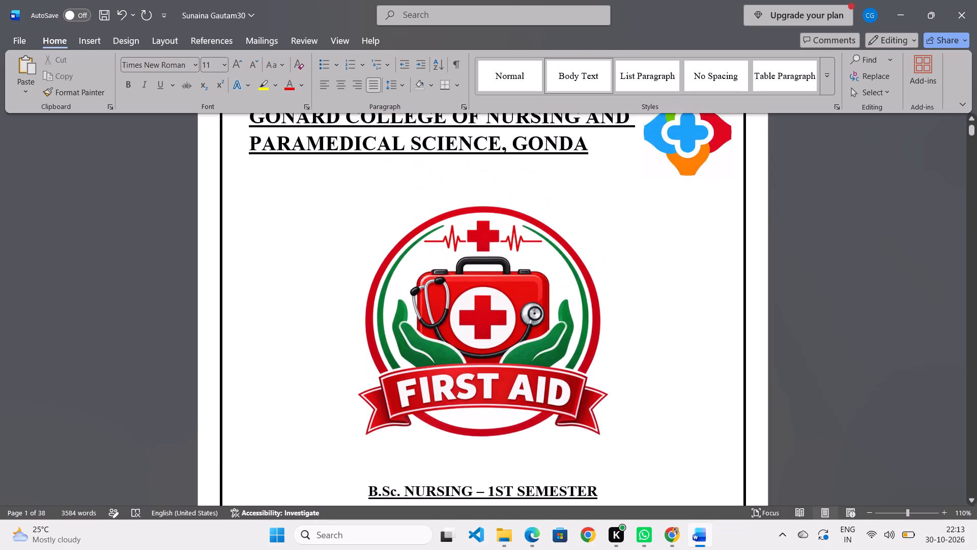
scroll(601, 347, "down", 3)
scroll(601, 347, "up", 7)
scroll(601, 347, "down", 4)
scroll(601, 347, "up", 1)
scroll(601, 347, "down", 1)
scroll(601, 347, "up", 2)
scroll(601, 347, "down", 6)
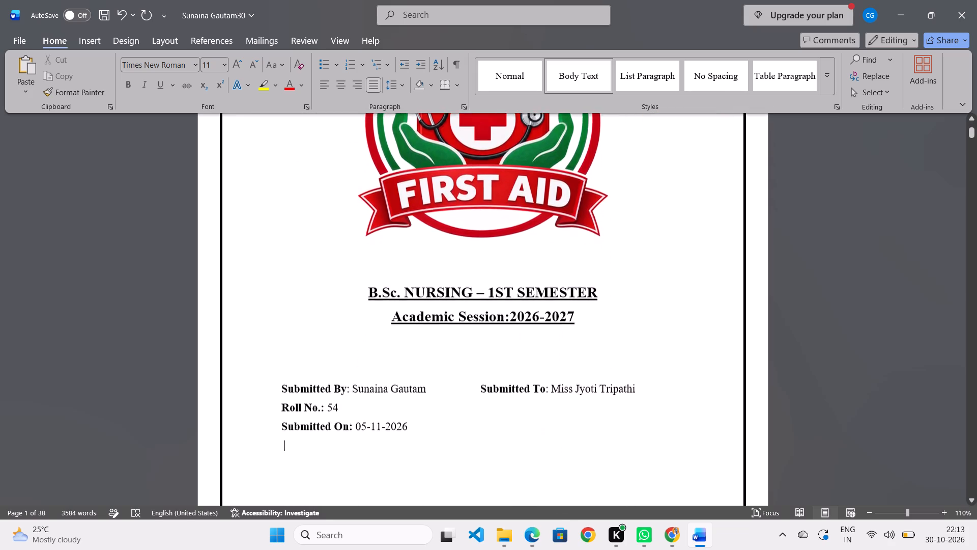
scroll(603, 353, "down", 2)
scroll(606, 365, "up", 1)
scroll(606, 365, "down", 6)
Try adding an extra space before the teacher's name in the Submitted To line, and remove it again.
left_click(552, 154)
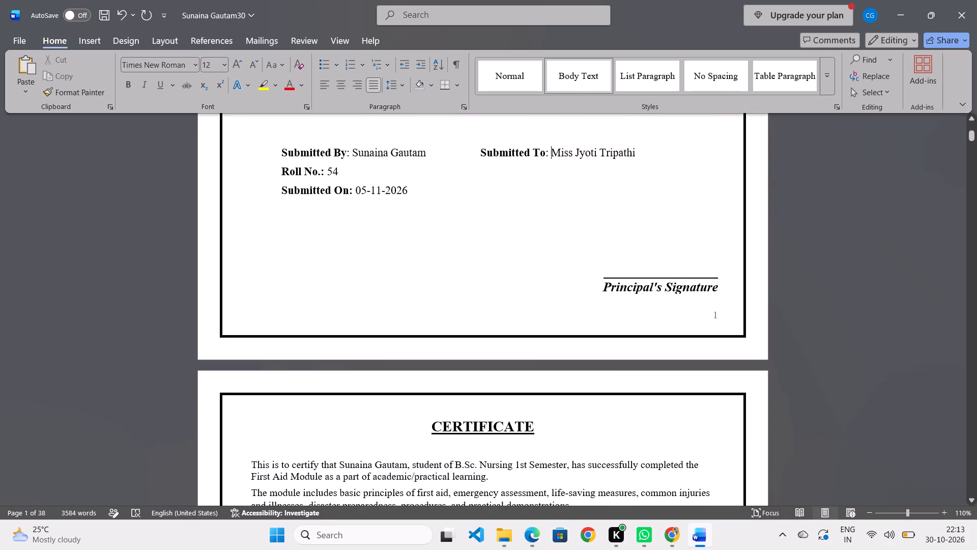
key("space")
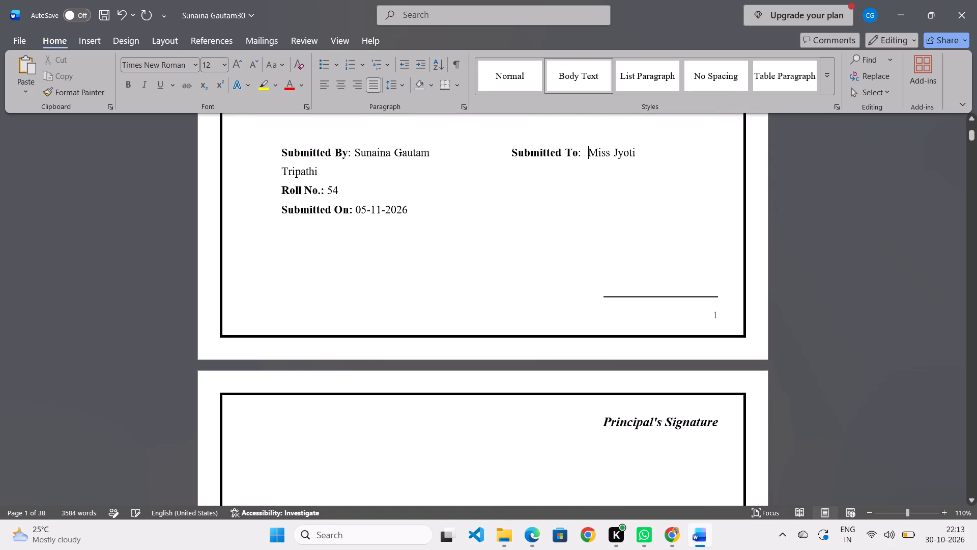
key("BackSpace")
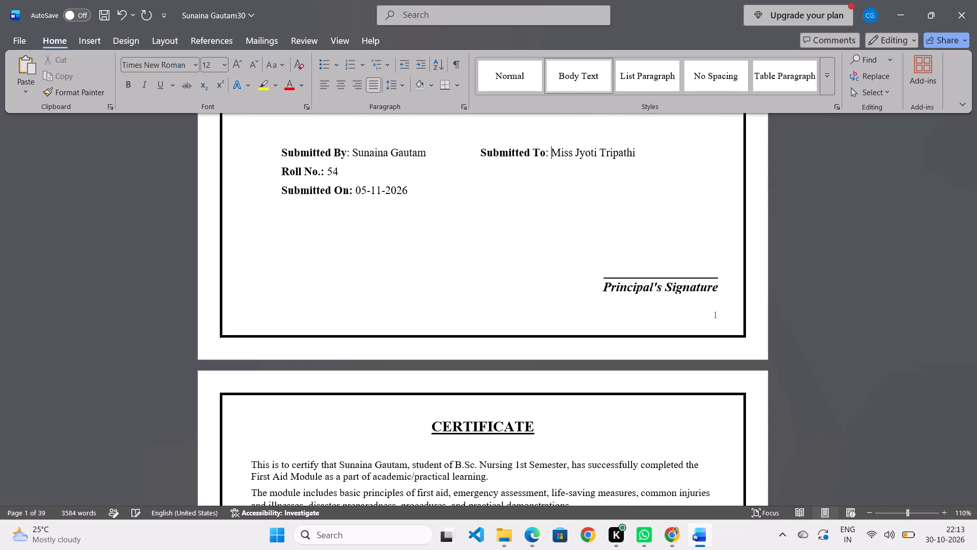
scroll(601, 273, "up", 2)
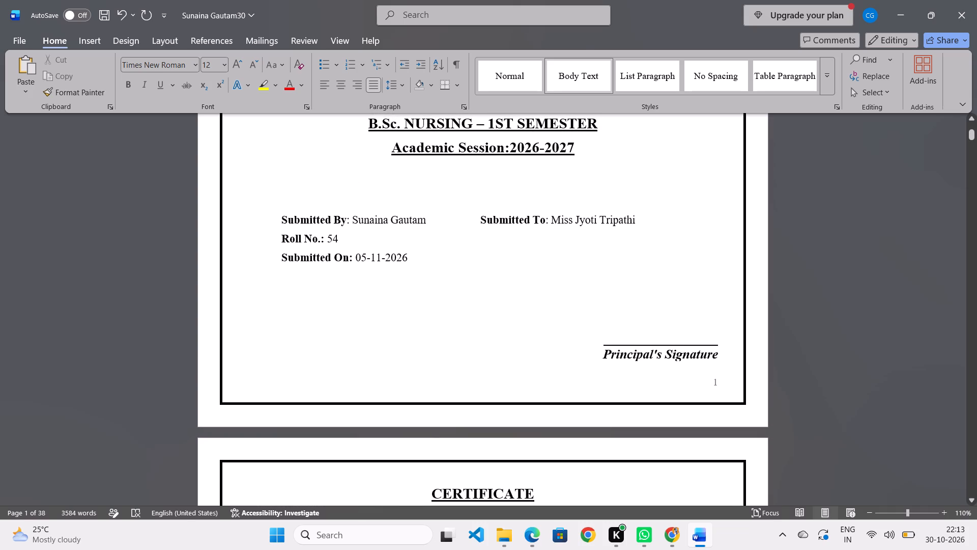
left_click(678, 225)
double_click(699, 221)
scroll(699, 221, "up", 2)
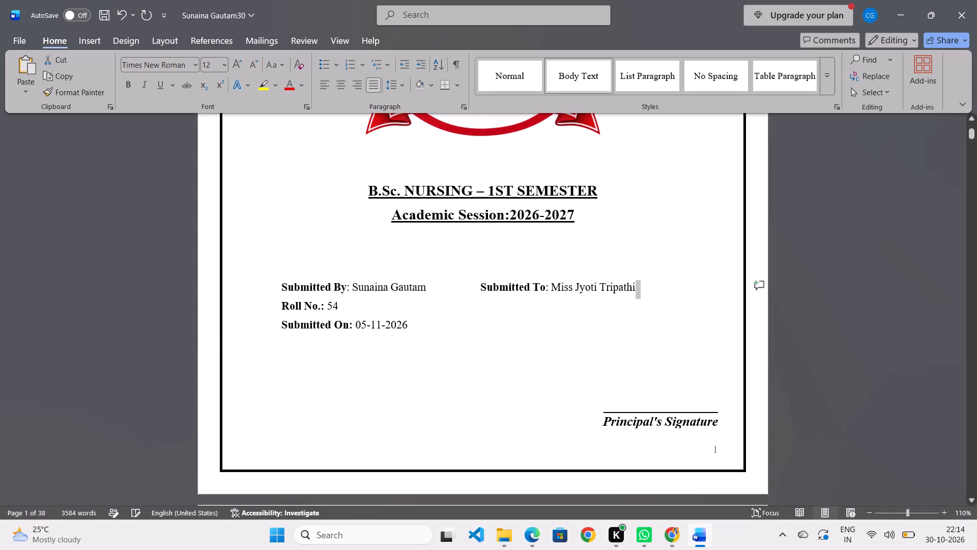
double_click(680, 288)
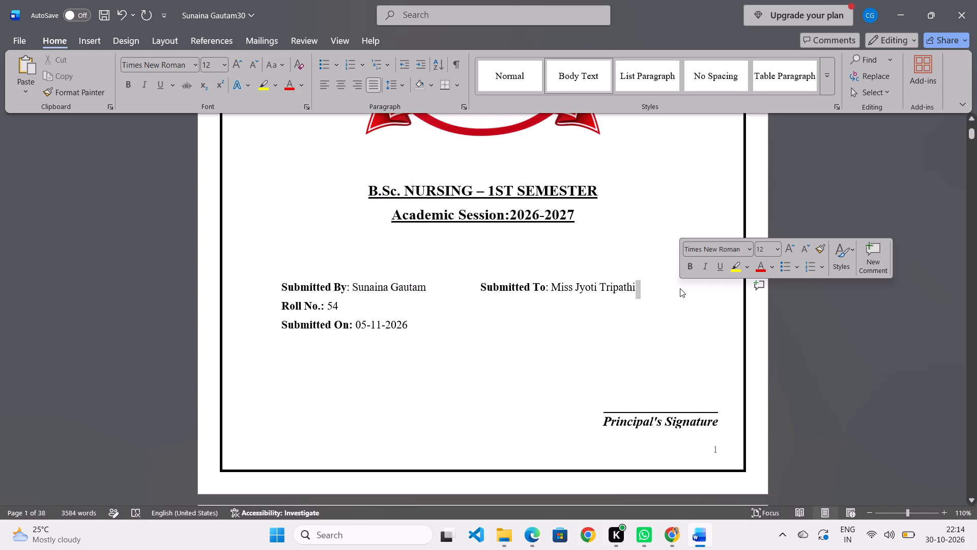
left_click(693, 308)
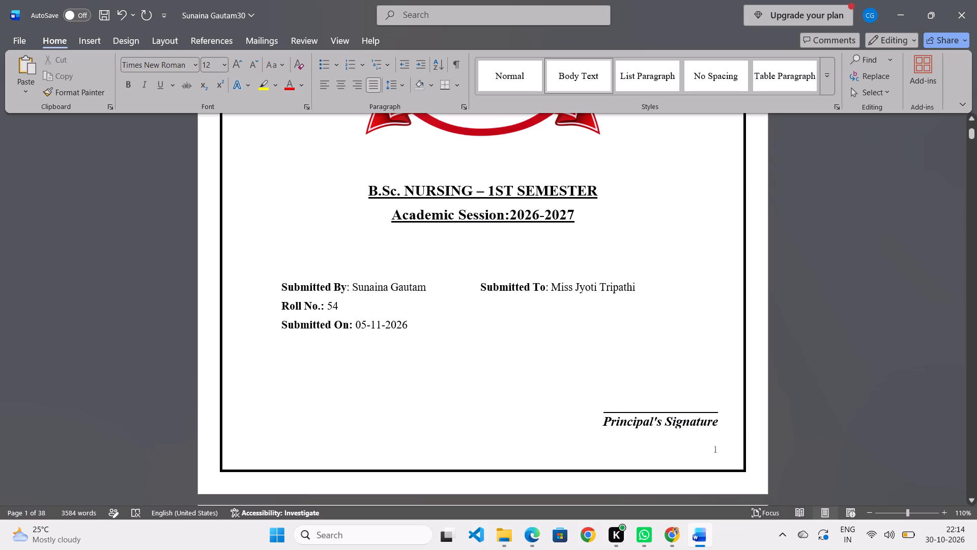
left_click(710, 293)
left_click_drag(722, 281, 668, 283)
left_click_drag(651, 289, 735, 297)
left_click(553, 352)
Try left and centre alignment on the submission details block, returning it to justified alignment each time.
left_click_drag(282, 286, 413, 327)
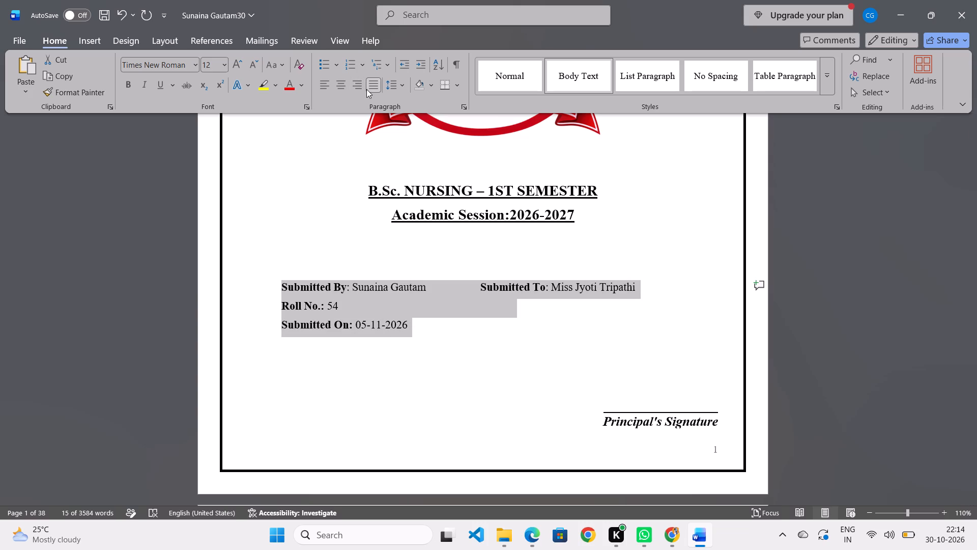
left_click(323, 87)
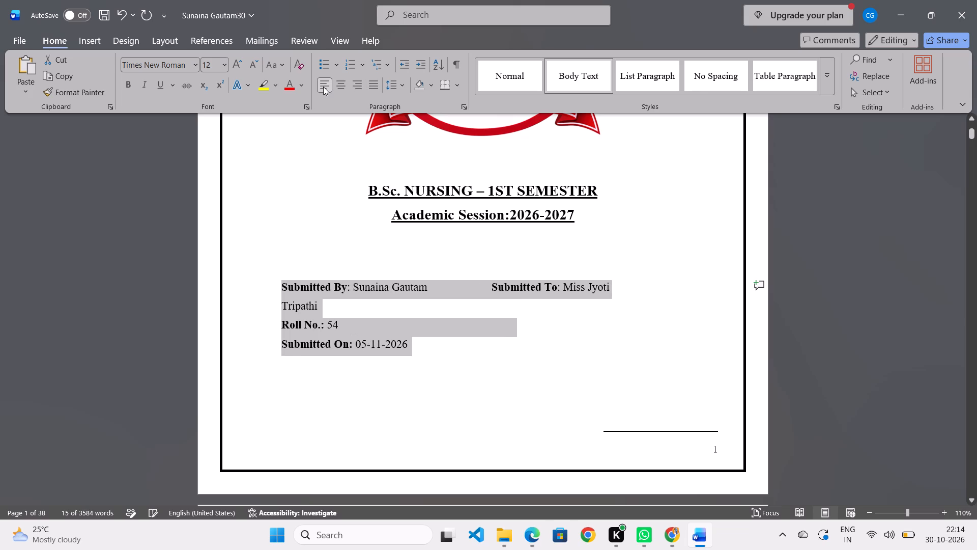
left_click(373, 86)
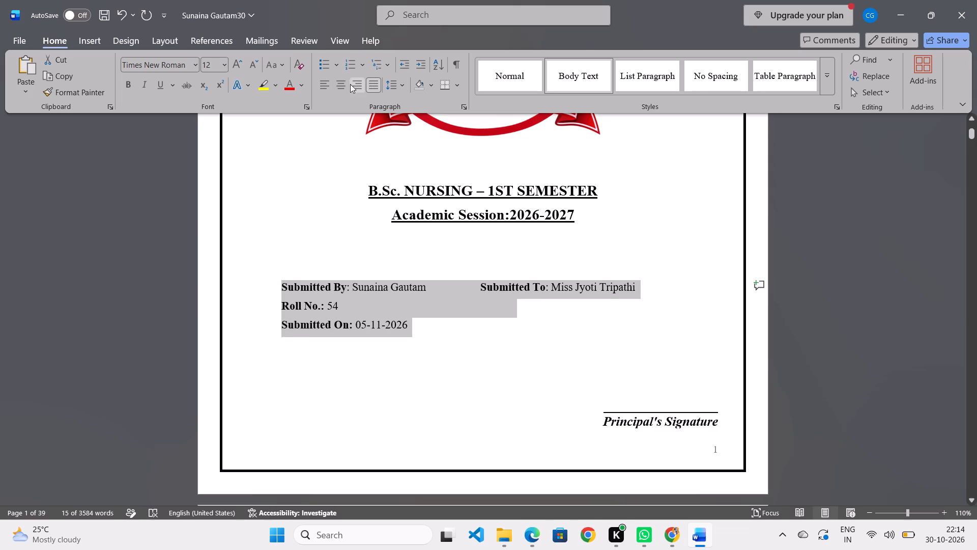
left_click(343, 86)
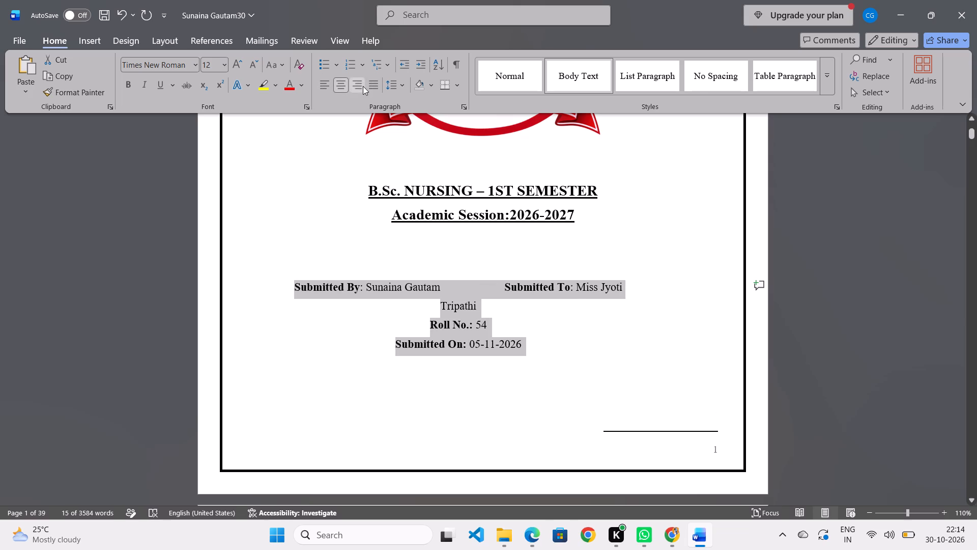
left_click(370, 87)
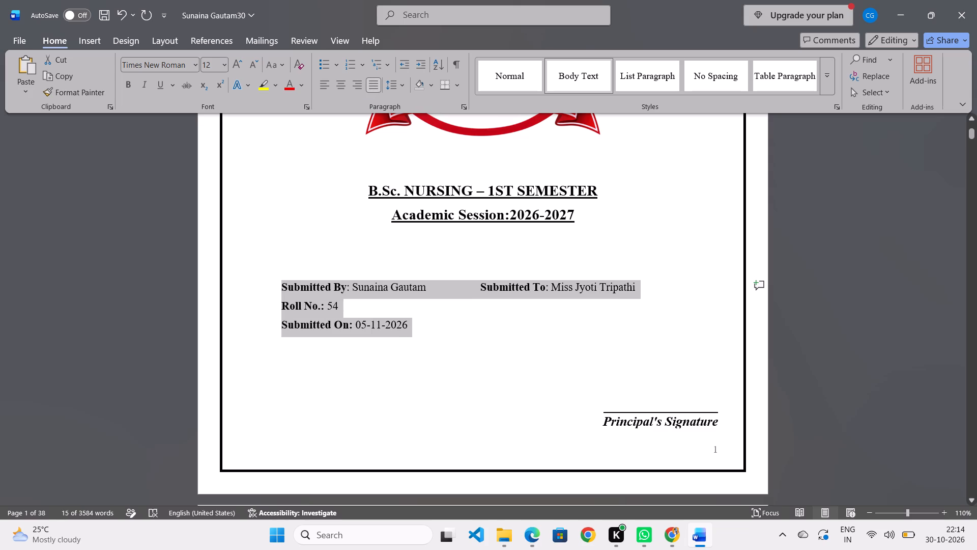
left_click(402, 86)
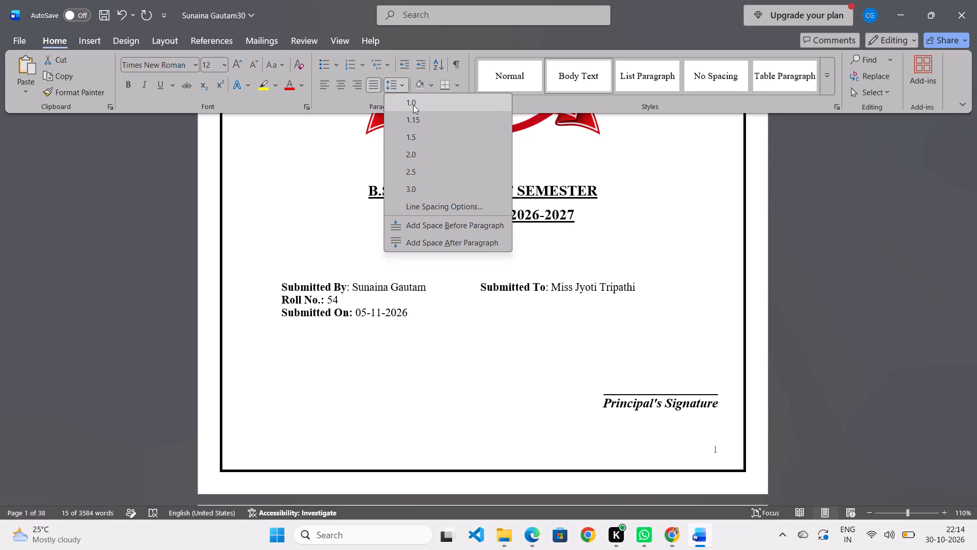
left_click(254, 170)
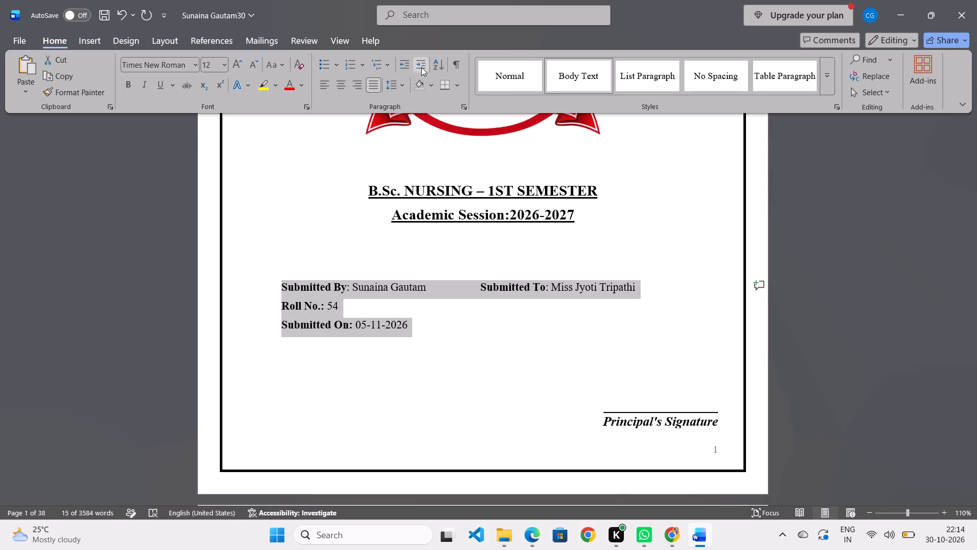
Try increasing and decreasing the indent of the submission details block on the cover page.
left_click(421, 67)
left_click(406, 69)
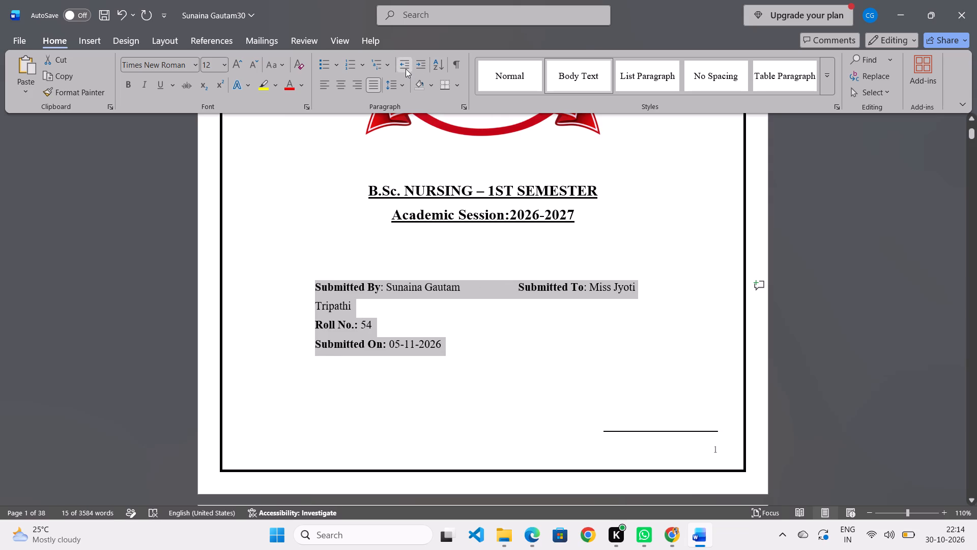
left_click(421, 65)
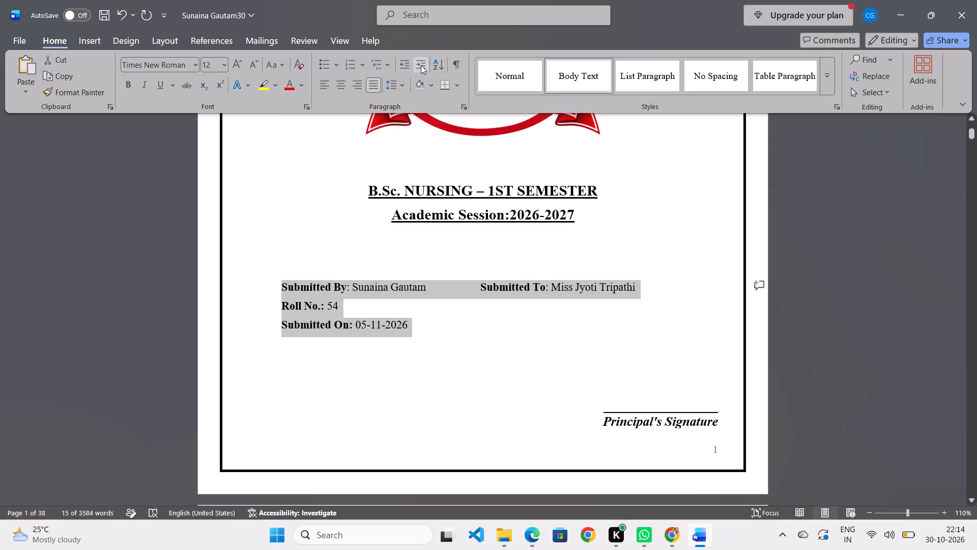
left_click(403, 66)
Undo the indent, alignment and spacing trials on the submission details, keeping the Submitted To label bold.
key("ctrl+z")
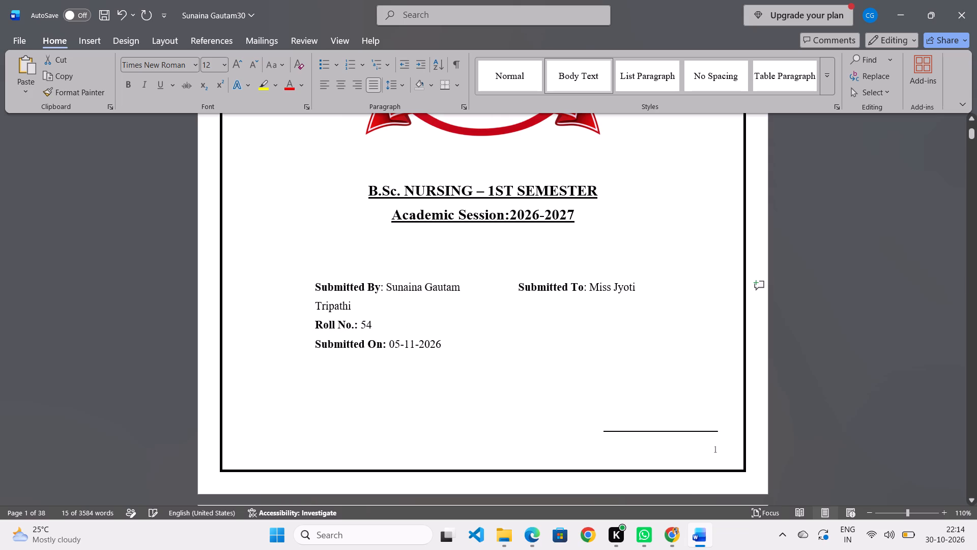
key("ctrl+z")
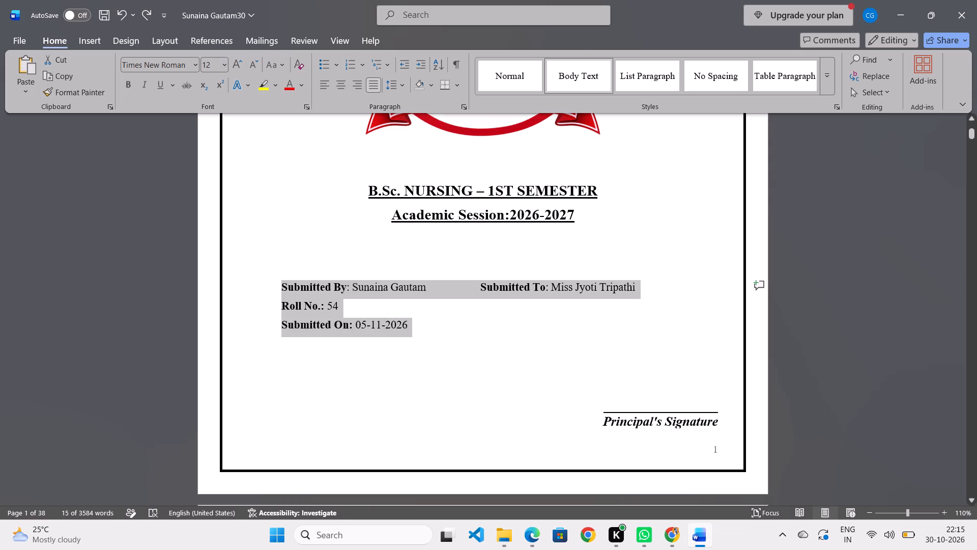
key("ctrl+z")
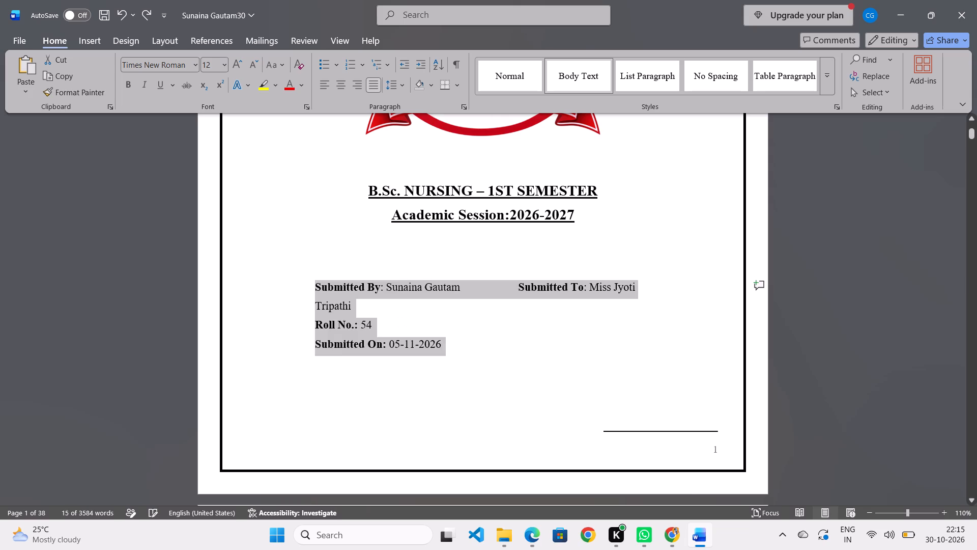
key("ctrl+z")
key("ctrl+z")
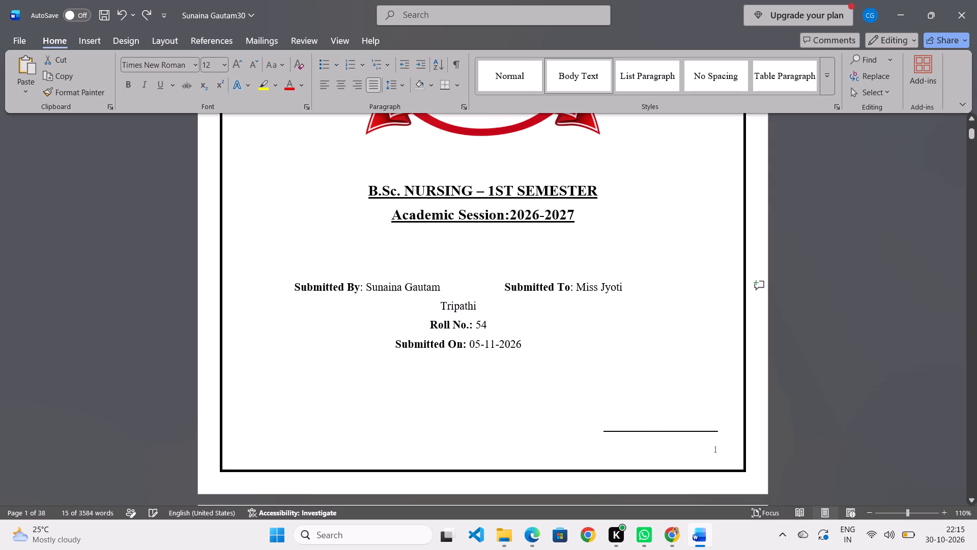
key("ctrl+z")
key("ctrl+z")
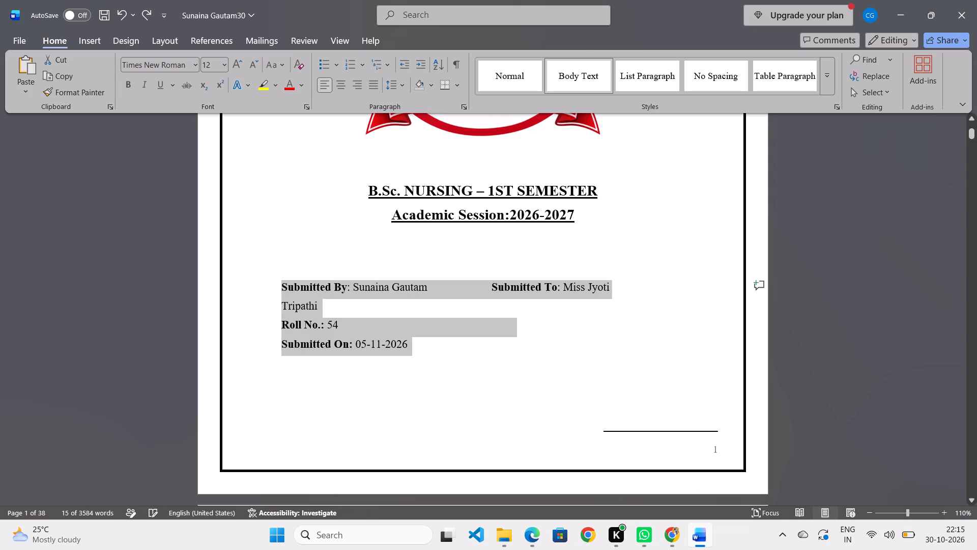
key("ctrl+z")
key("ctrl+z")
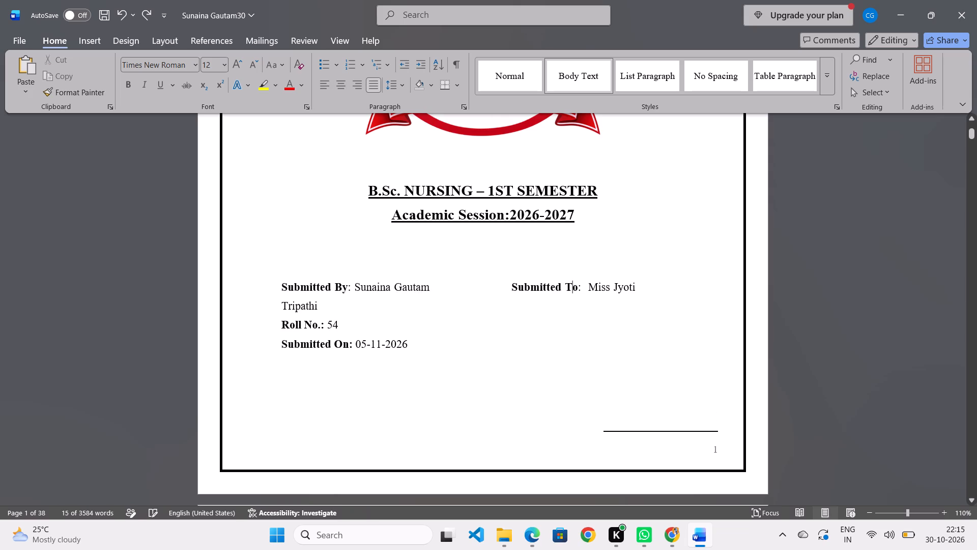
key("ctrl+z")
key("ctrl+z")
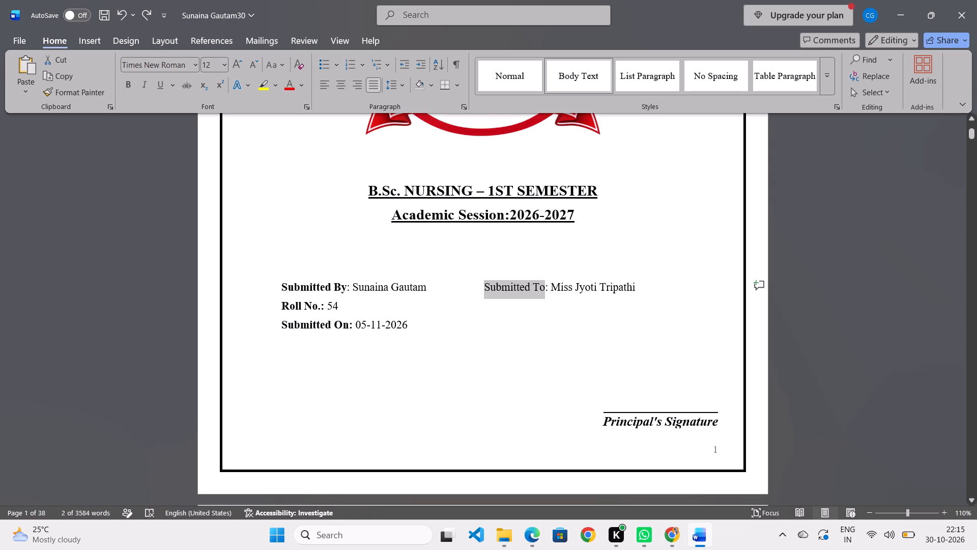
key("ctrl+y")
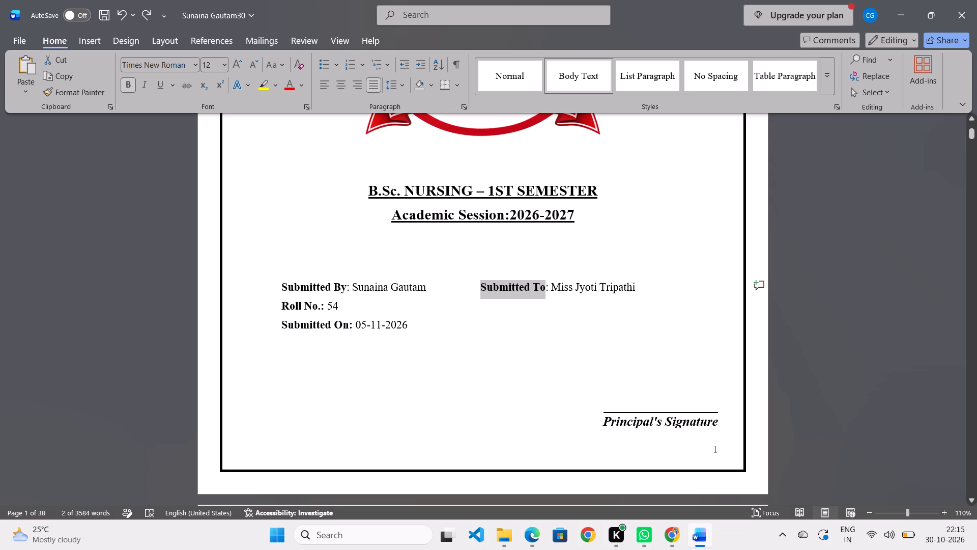
Look through the report from the cover page and certificate to the 29.REFERENCES section.
left_click(570, 391)
scroll(592, 370, "up", 9)
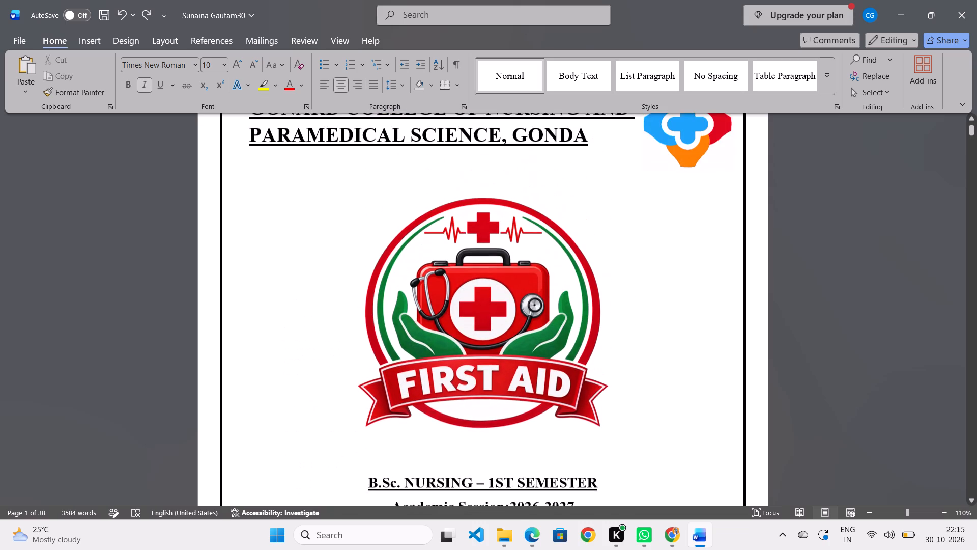
scroll(592, 370, "up", 4)
scroll(591, 368, "down", 15)
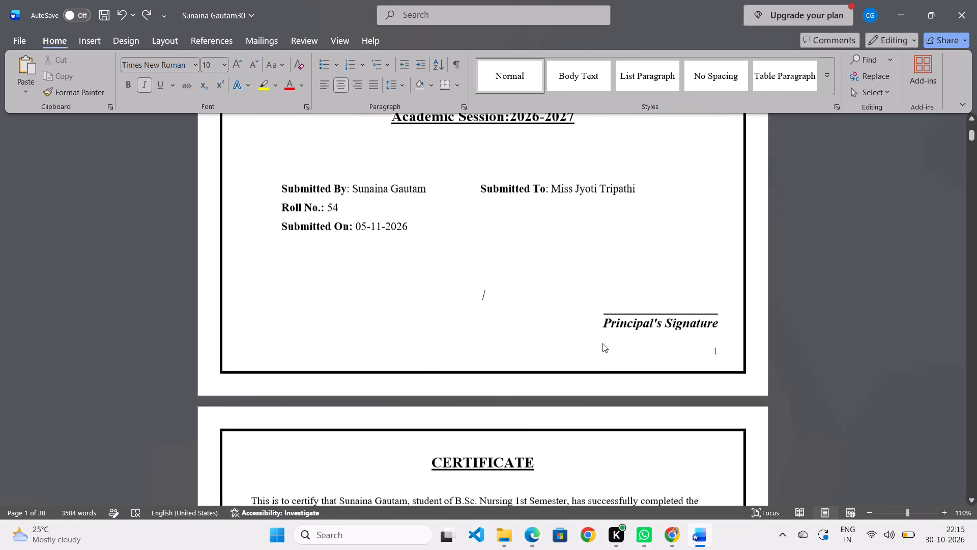
scroll(602, 343, "down", 9)
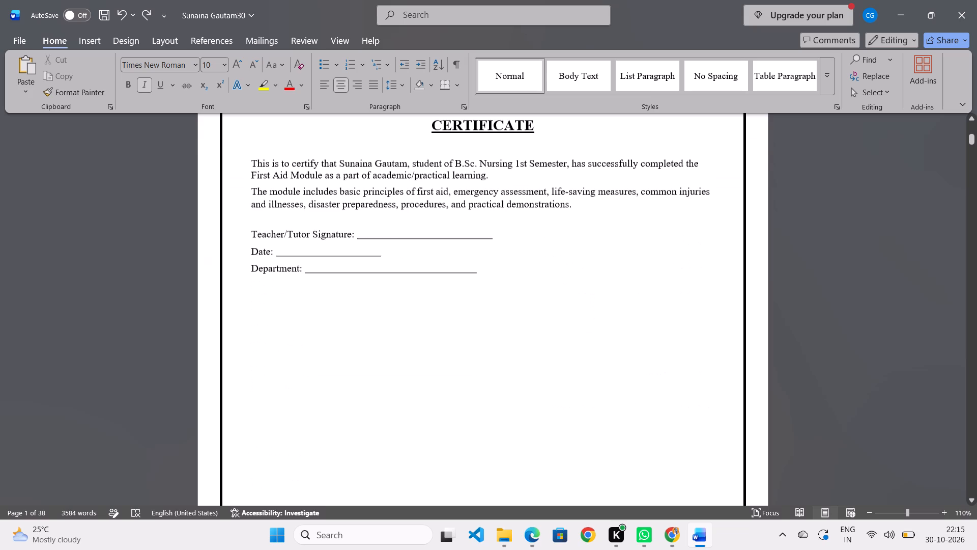
scroll(602, 343, "down", 19)
scroll(613, 342, "down", 6)
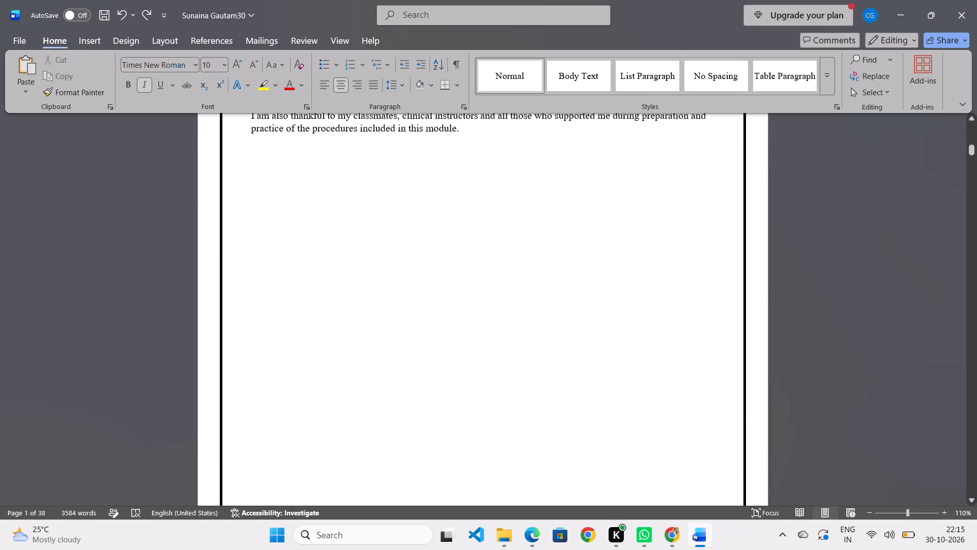
left_click_drag(972, 154, 967, 443)
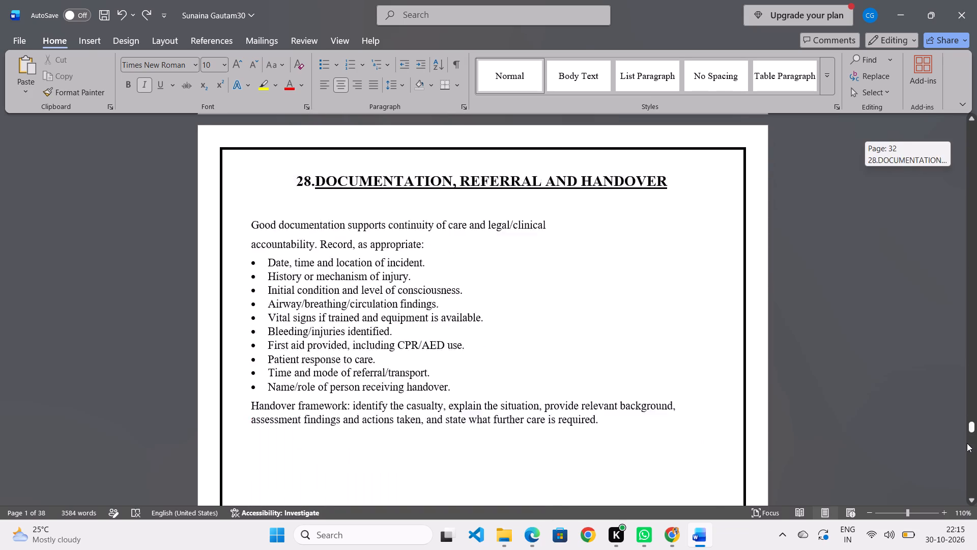
left_click_drag(967, 443, 973, 438)
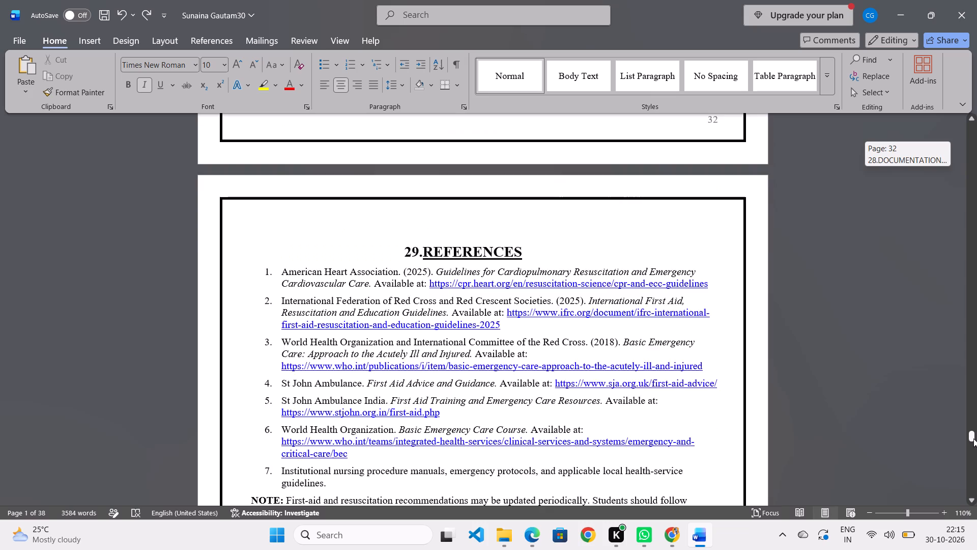
left_click_drag(973, 438, 972, 438)
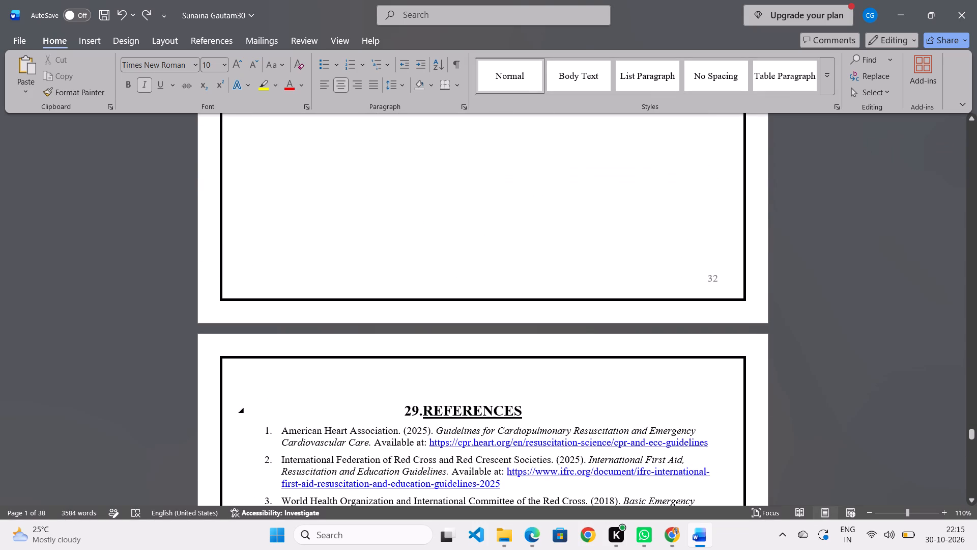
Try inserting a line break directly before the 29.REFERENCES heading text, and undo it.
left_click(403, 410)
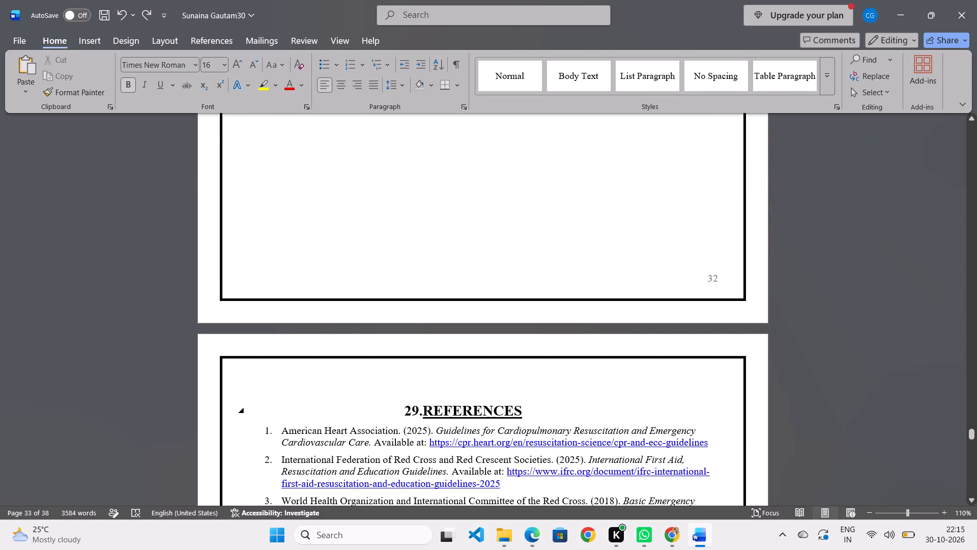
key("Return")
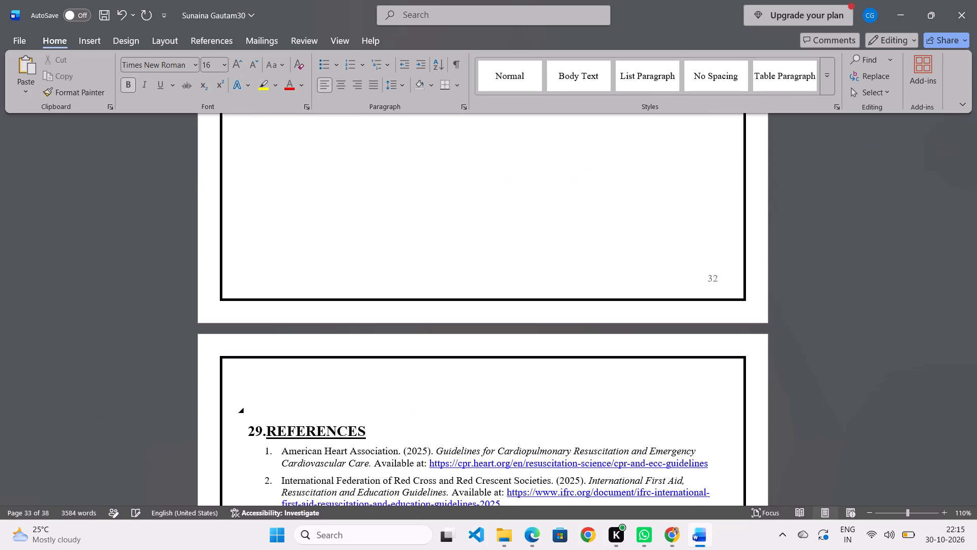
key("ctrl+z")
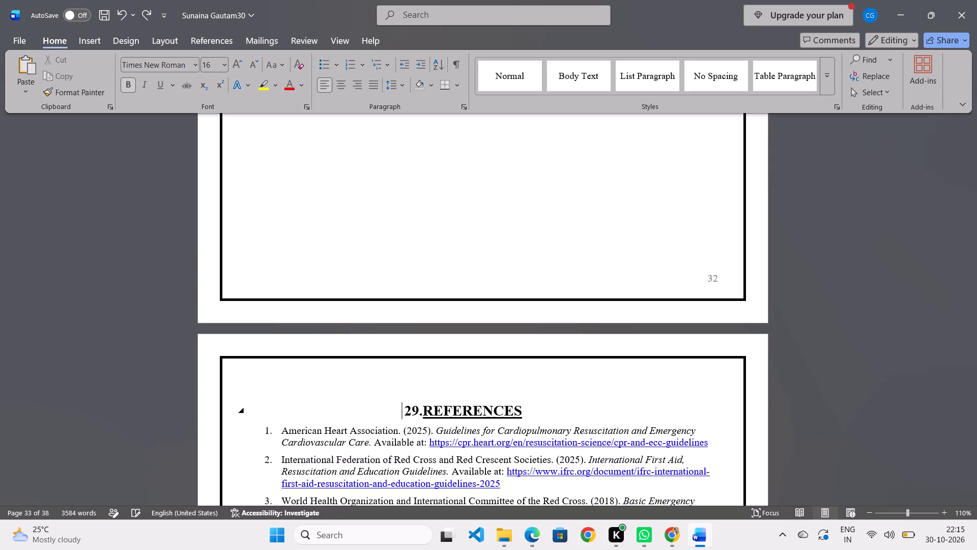
Compare the layout of the 28.DOCUMENTATION, REFERRAL AND HANDOVER page with the 29.REFERENCES page.
scroll(407, 395, "up", 4)
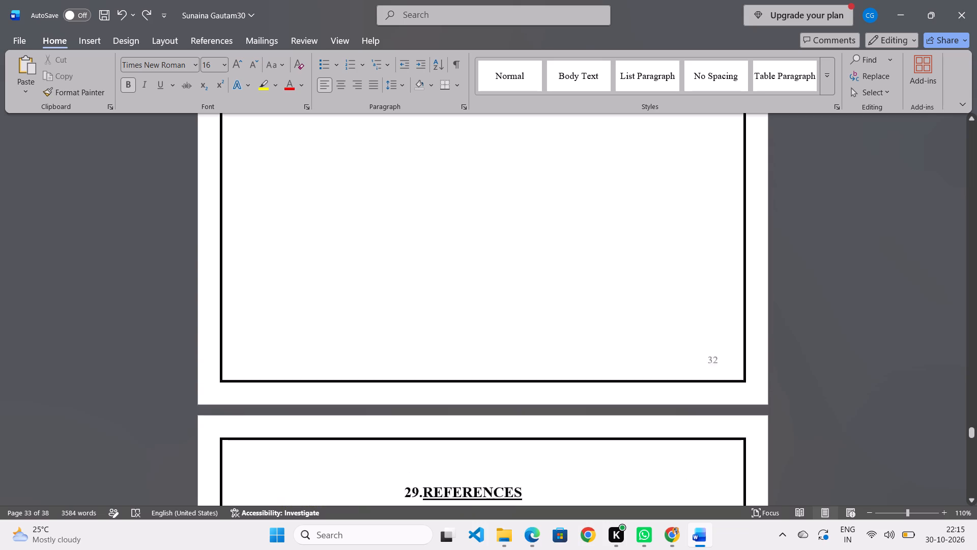
scroll(407, 395, "up", 13)
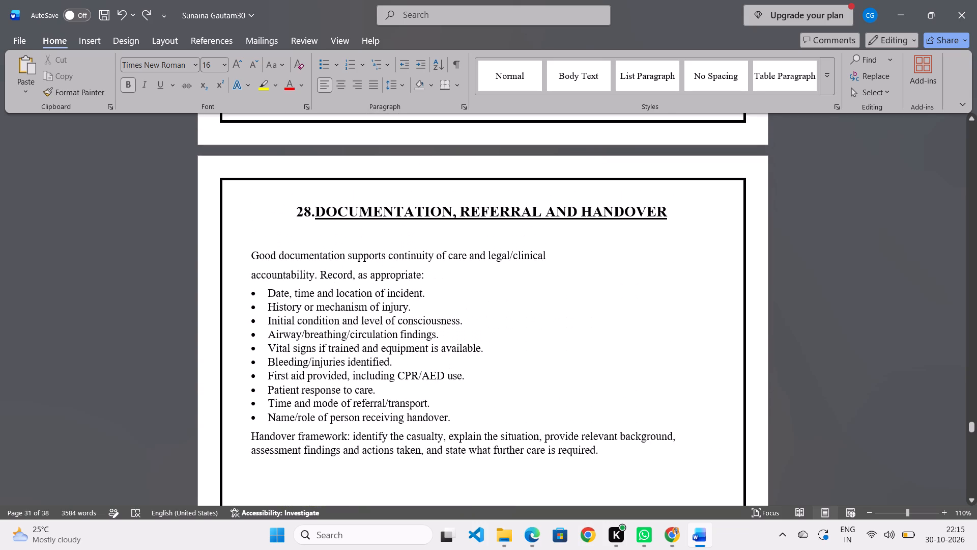
scroll(407, 395, "down", 5)
scroll(407, 395, "up", 1)
scroll(407, 395, "down", 8)
scroll(406, 395, "up", 1)
scroll(406, 395, "down", 9)
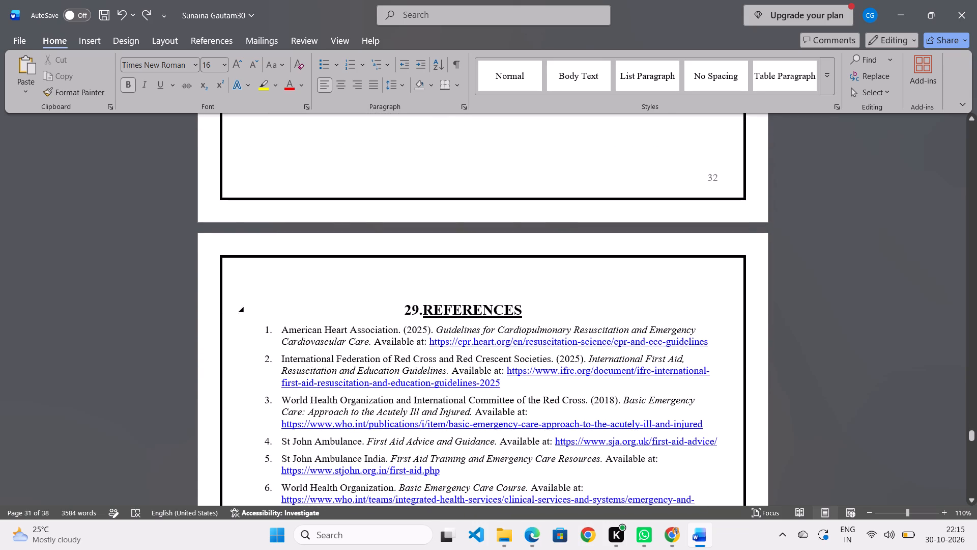
Insert eleven blank lines above the 29.REFERENCES heading on page 33.
left_click(413, 295)
key("Return")
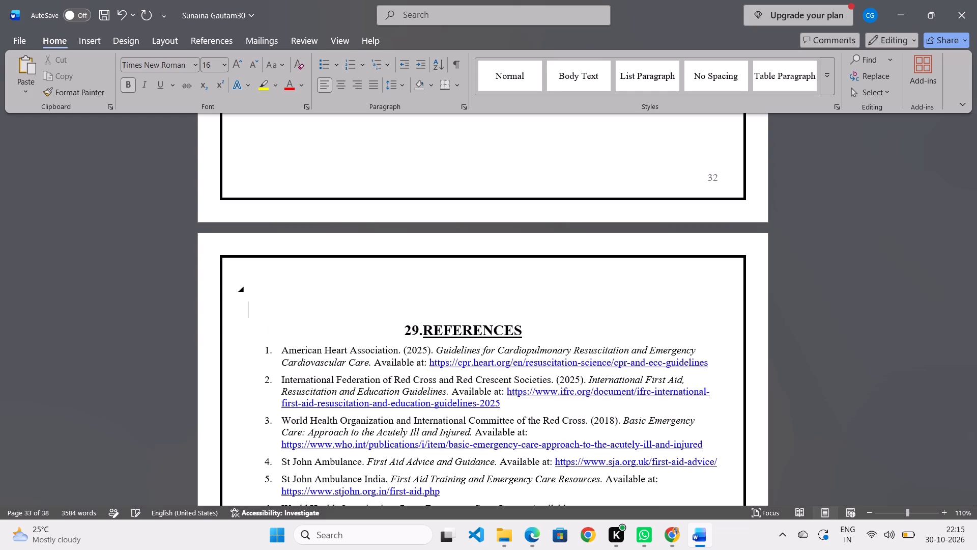
key("Return")
key("Return")
key("Return")
key("Return")
key("Return")
key("Return")
key("Return")
key("Return")
key("Return")
key("Return")
Copy the whole References section, from its heading through the NOTE paragraph, and delete it from page 33.
scroll(475, 284, "down", 7)
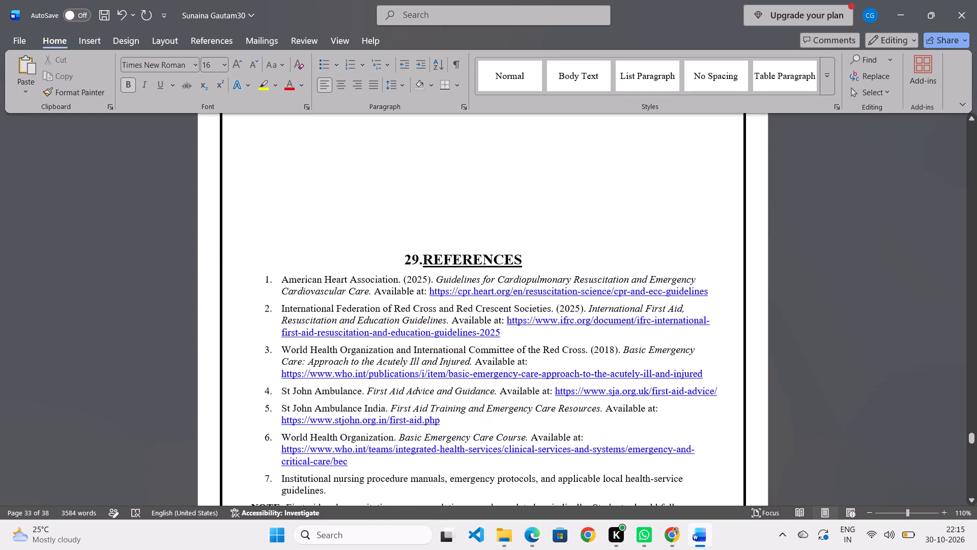
left_click_drag(405, 260, 451, 386)
scroll(451, 385, "down", 7)
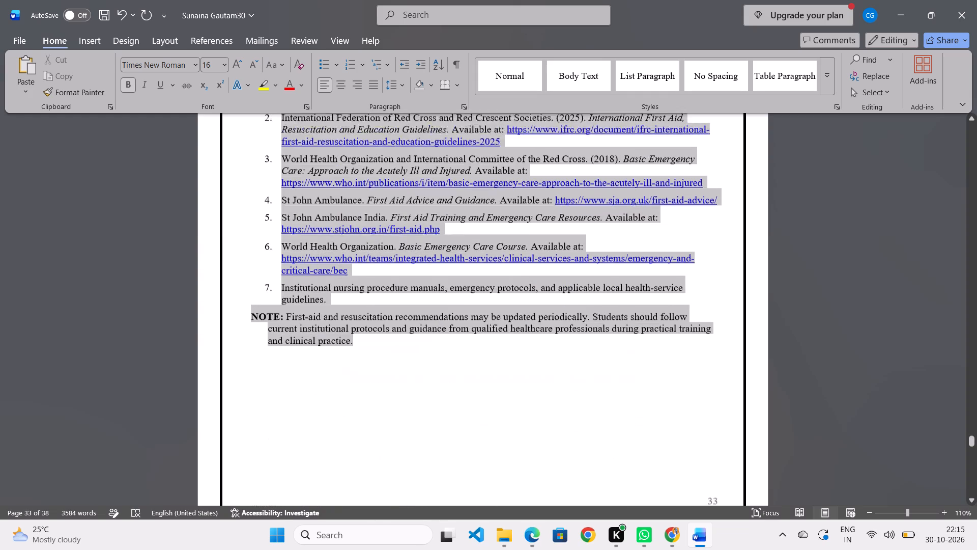
left_click_drag(451, 386, 463, 367)
scroll(462, 367, "down", 6)
scroll(462, 367, "up", 7)
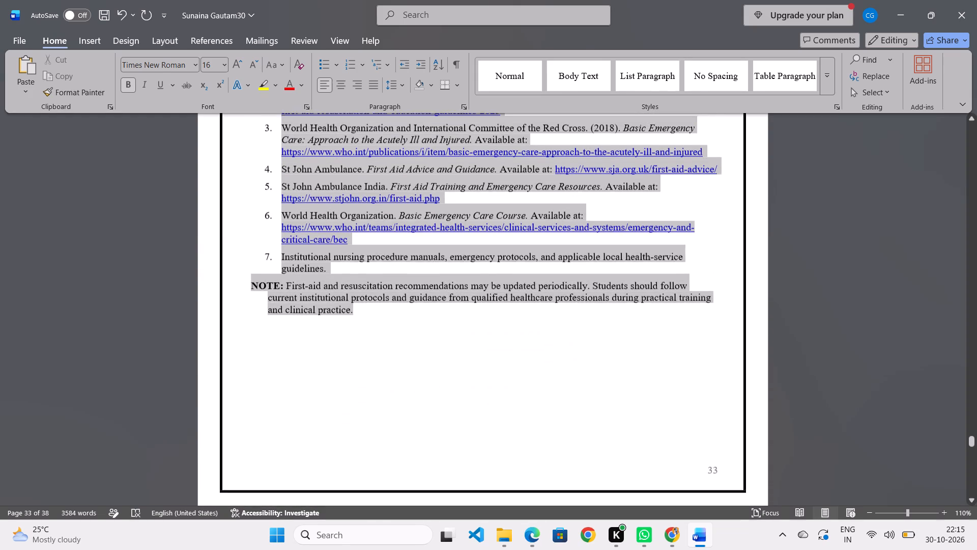
left_click_drag(463, 367, 419, 356)
key("ctrl+c")
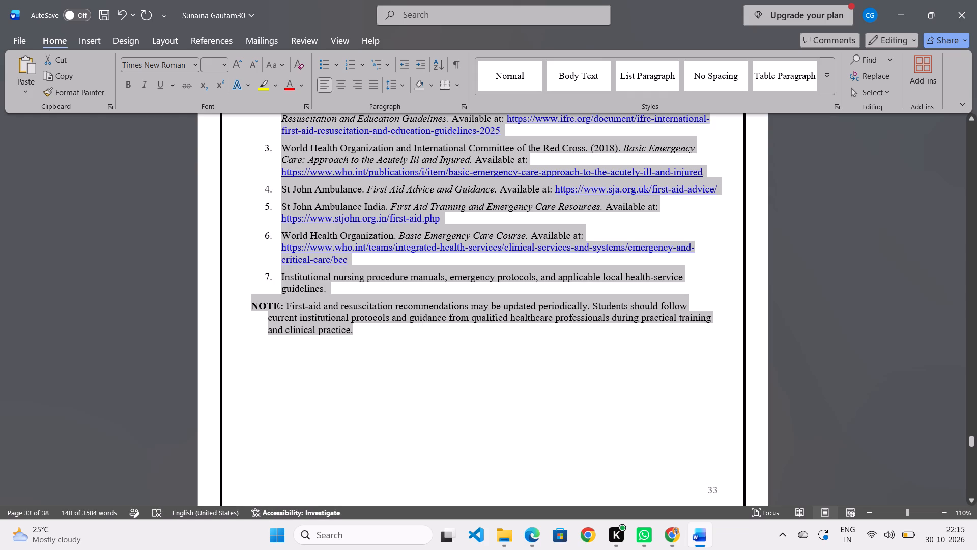
key("BackSpace")
Paste the copied References section, from its heading through the NOTE paragraph, onto the blank last page of the document.
scroll(444, 370, "up", 5)
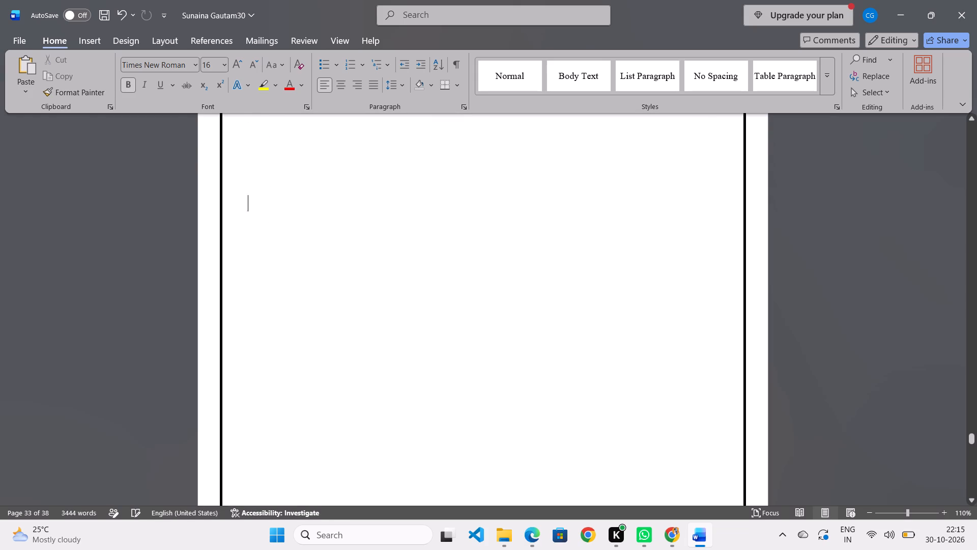
scroll(444, 370, "up", 2)
scroll(444, 370, "down", 1)
scroll(444, 370, "up", 1)
scroll(444, 370, "down", 2)
scroll(444, 370, "up", 1)
scroll(444, 370, "down", 6)
scroll(444, 370, "up", 1)
scroll(444, 370, "down", 19)
scroll(443, 377, "up", 1)
scroll(442, 378, "down", 12)
scroll(433, 391, "up", 1)
scroll(433, 391, "down", 1)
scroll(433, 391, "up", 1)
scroll(433, 391, "down", 1)
scroll(433, 391, "up", 1)
scroll(433, 391, "down", 4)
scroll(433, 391, "up", 1)
scroll(433, 391, "down", 18)
scroll(433, 391, "up", 1)
scroll(433, 391, "down", 1)
scroll(433, 391, "up", 1)
scroll(433, 391, "down", 9)
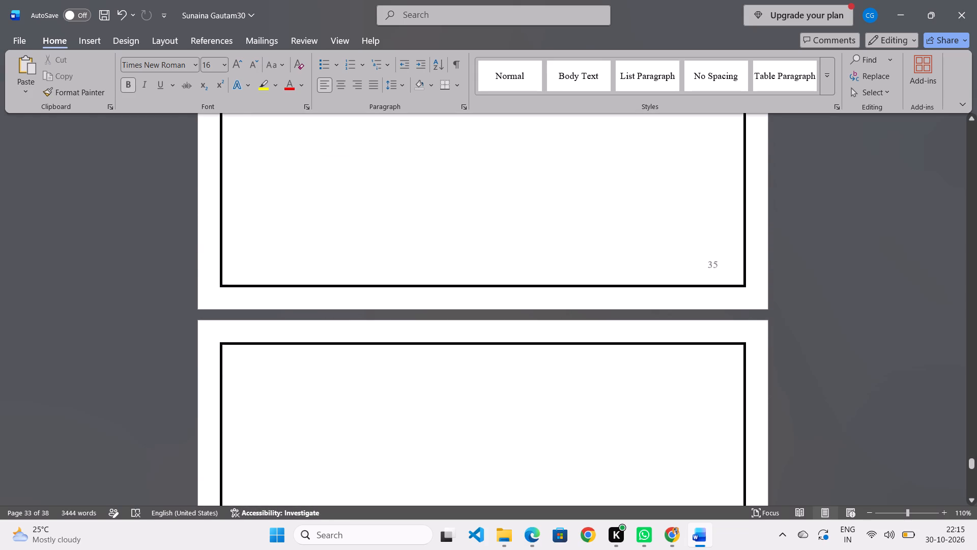
scroll(459, 402, "down", 4)
scroll(459, 402, "up", 1)
scroll(461, 423, "down", 16)
scroll(459, 424, "up", 2)
scroll(459, 424, "down", 9)
scroll(456, 425, "up", 1)
scroll(456, 425, "down", 1)
scroll(456, 425, "up", 1)
scroll(456, 425, "down", 3)
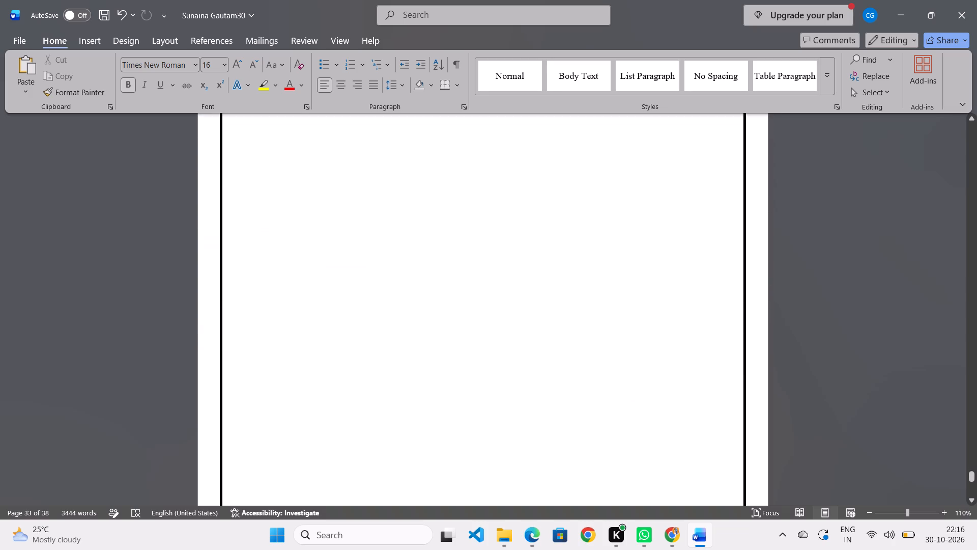
scroll(456, 425, "down", 11)
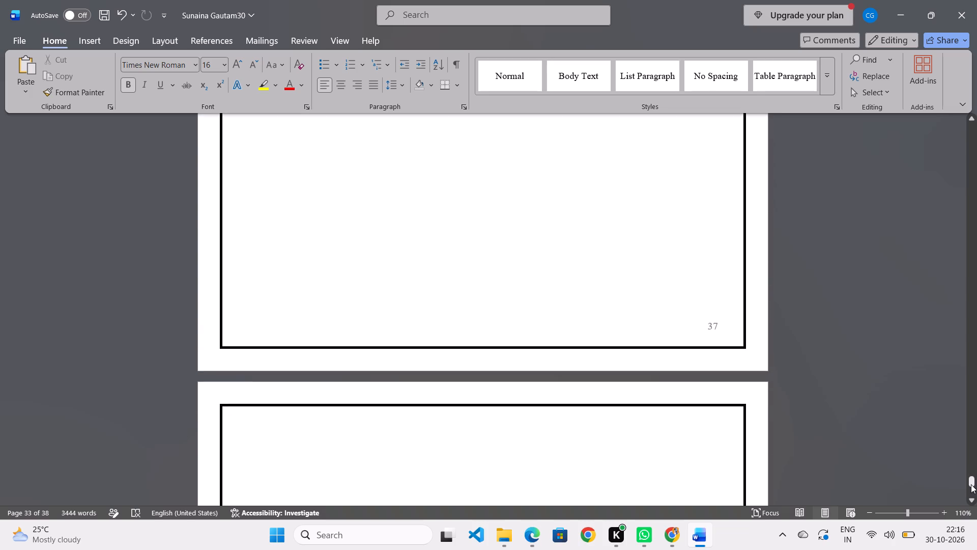
left_click_drag(971, 484, 975, 503)
left_click(468, 341)
scroll(468, 341, "up", 8)
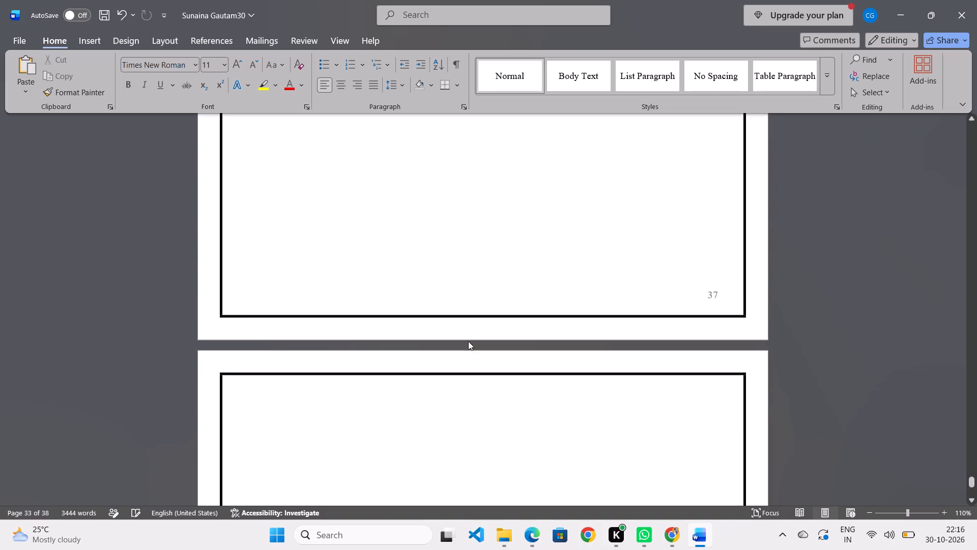
scroll(468, 353, "down", 2)
key("ctrl+v")
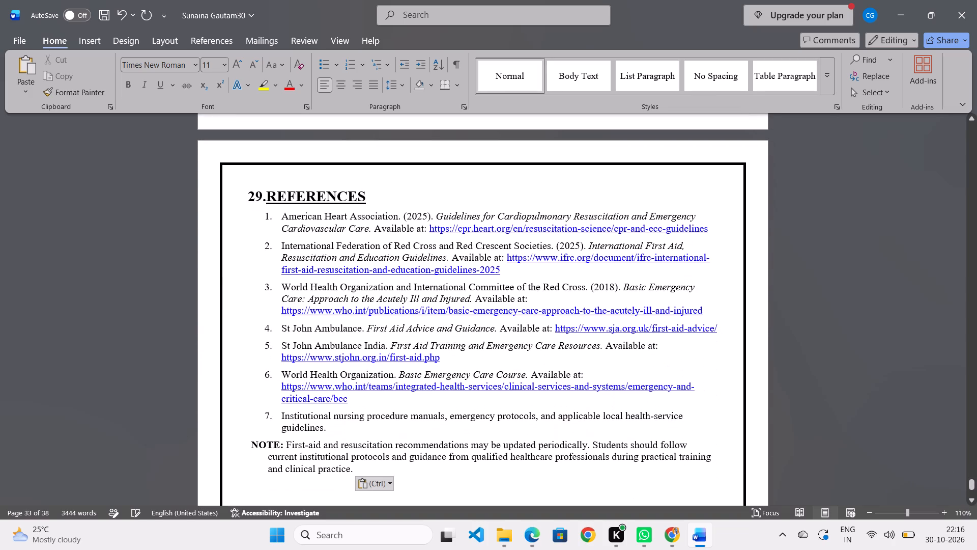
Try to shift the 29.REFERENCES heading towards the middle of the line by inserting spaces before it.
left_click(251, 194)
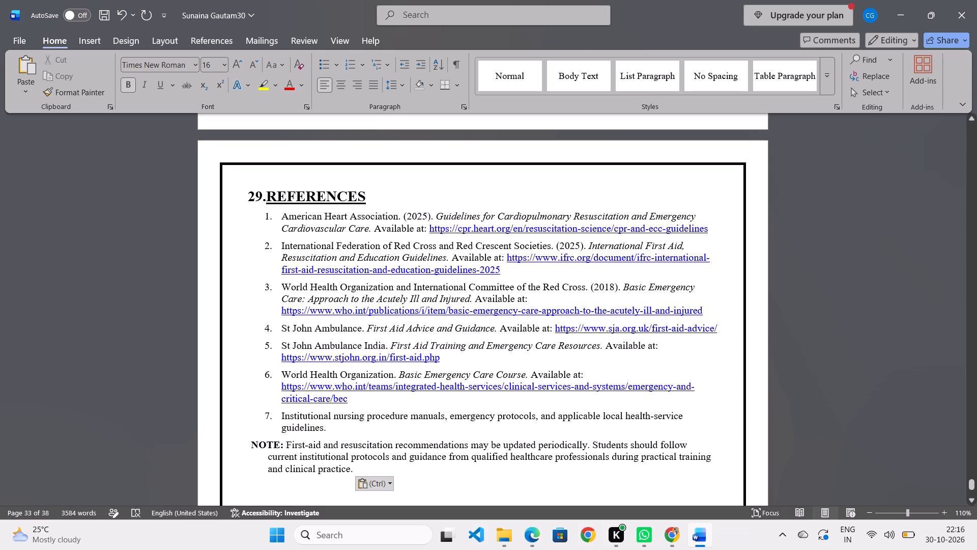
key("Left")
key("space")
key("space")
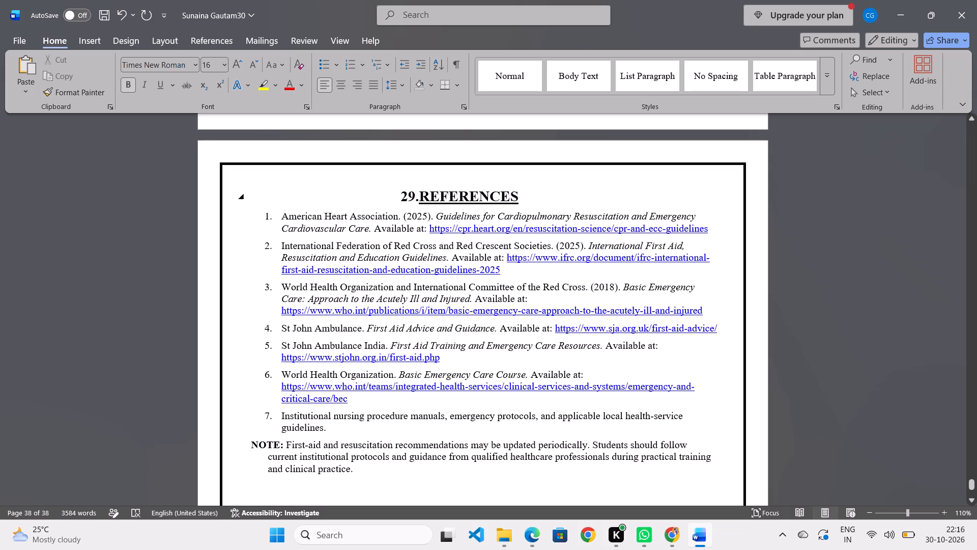
Centre-align the 29.REFERENCES heading on page 38.
left_click_drag(525, 201, 385, 203)
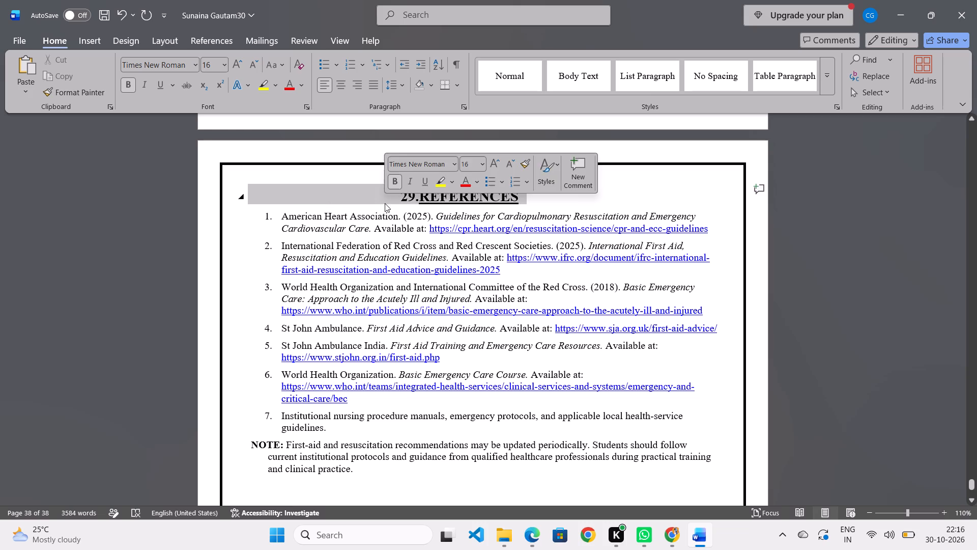
left_click(400, 201)
left_click_drag(520, 198, 392, 200)
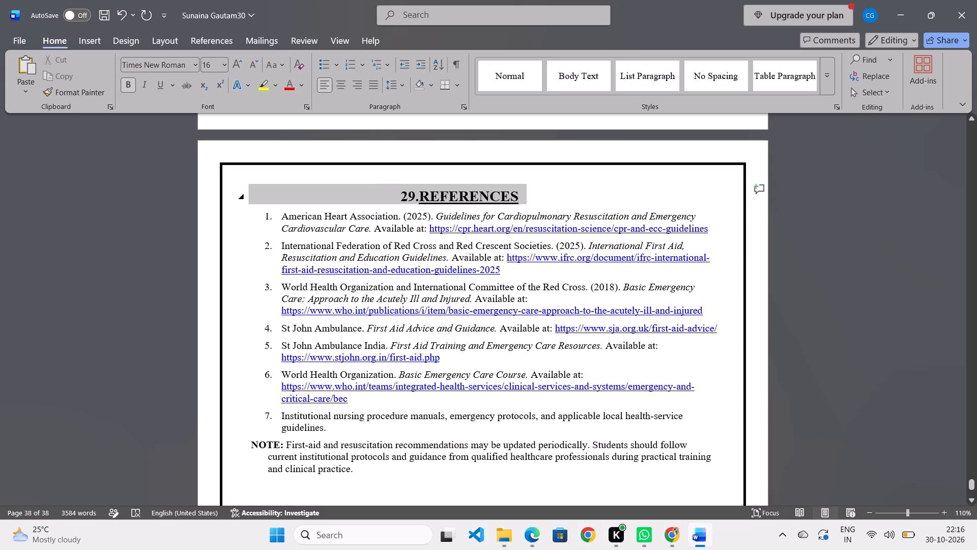
left_click_drag(392, 200, 401, 200)
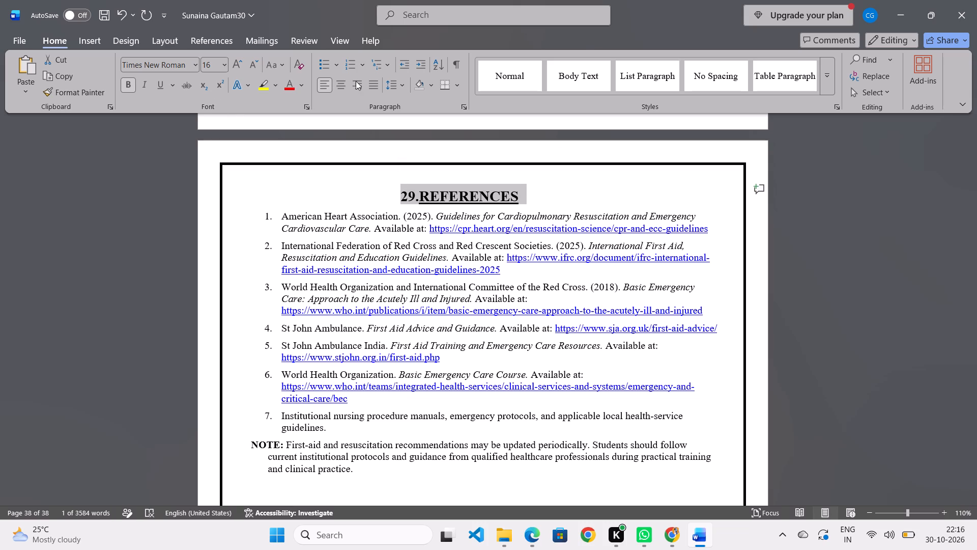
left_click(341, 87)
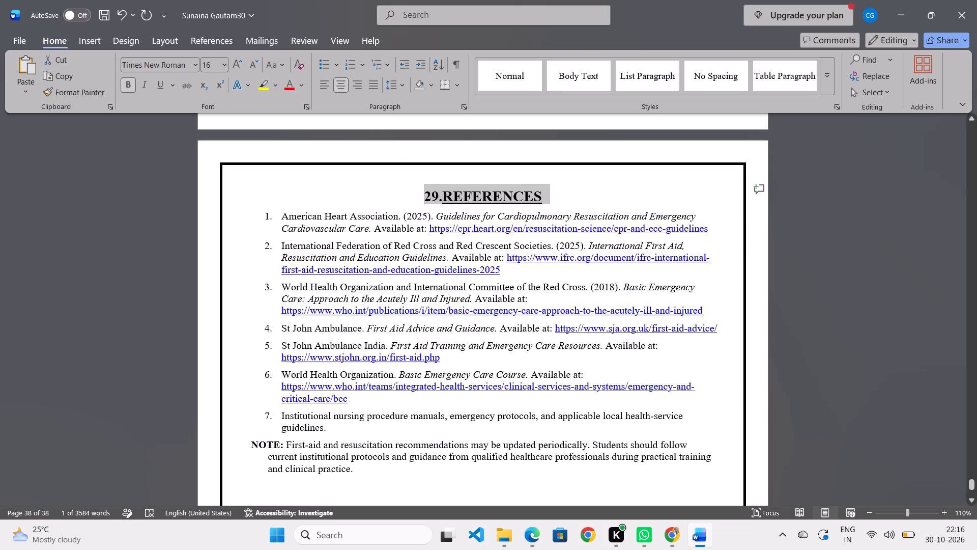
left_click(595, 209)
Underline the whole 28.DOCUMENTATION, REFERRAL AND HANDOVER heading on page 32, including its number.
scroll(589, 194, "up", 15)
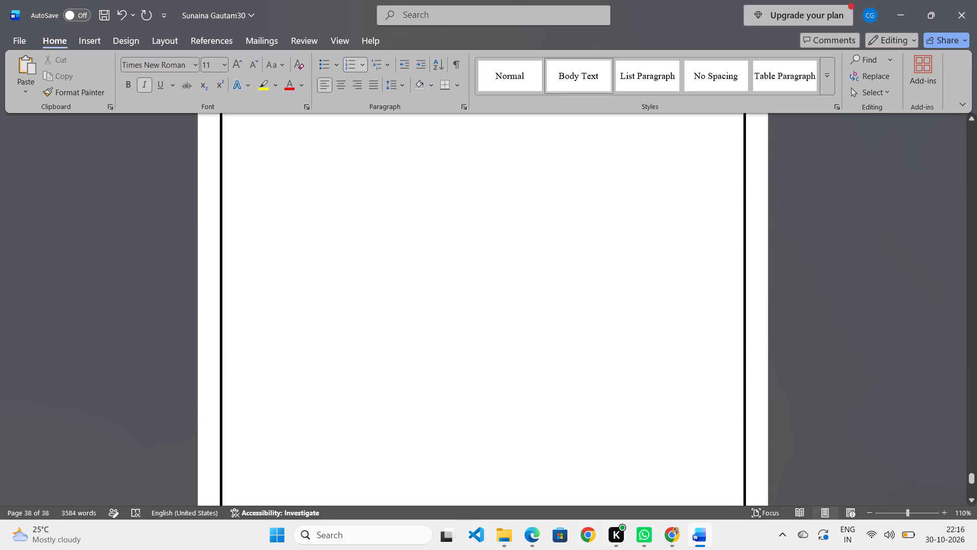
scroll(586, 194, "up", 2)
scroll(586, 194, "down", 1)
scroll(586, 194, "up", 11)
scroll(586, 194, "down", 1)
scroll(586, 194, "up", 20)
scroll(586, 194, "up", 1)
scroll(584, 189, "down", 1)
scroll(584, 189, "up", 3)
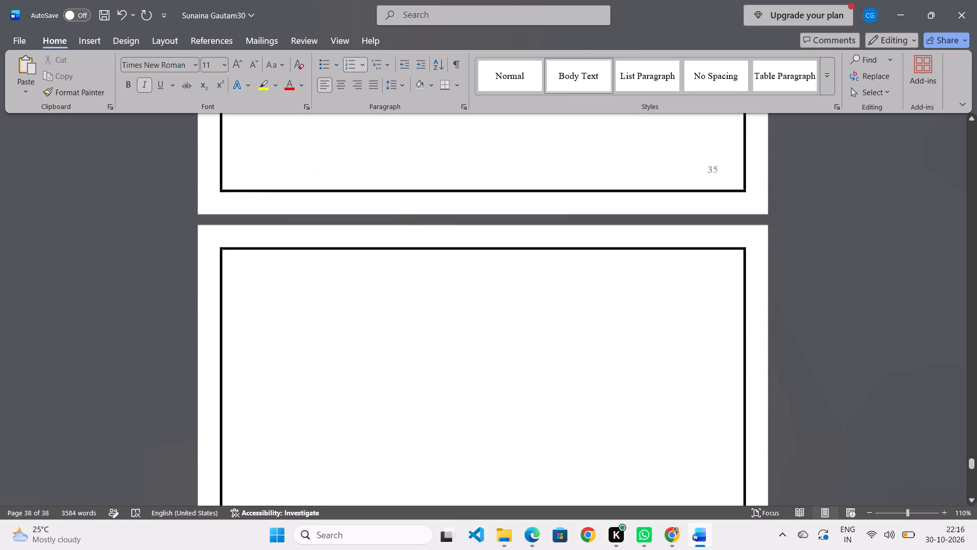
scroll(584, 189, "up", 9)
scroll(584, 189, "down", 1)
scroll(584, 189, "up", 20)
scroll(584, 189, "up", 4)
scroll(584, 189, "down", 1)
scroll(584, 189, "up", 1)
scroll(584, 189, "down", 1)
scroll(584, 189, "up", 1)
scroll(584, 189, "down", 1)
scroll(584, 189, "up", 2)
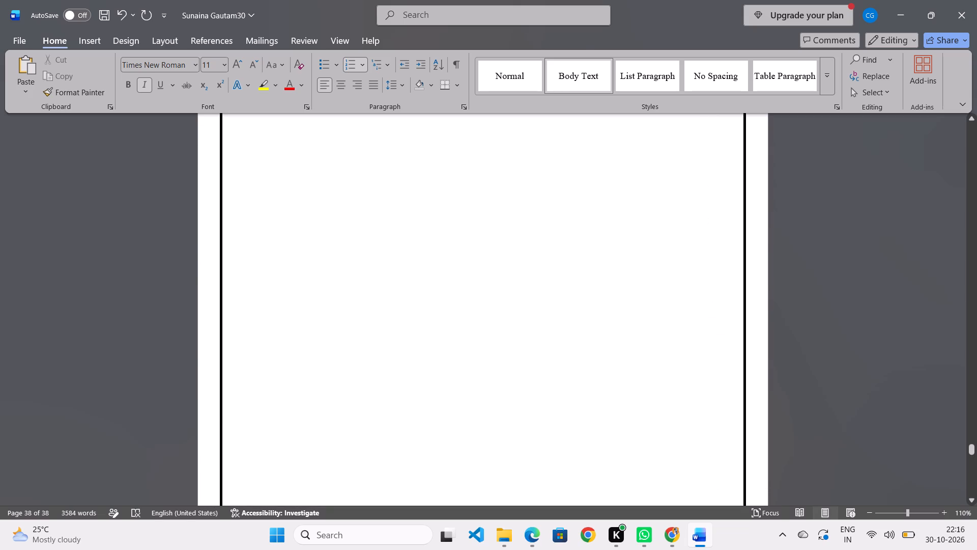
scroll(584, 189, "up", 2)
scroll(584, 189, "down", 1)
scroll(584, 189, "up", 14)
scroll(584, 189, "up", 7)
scroll(584, 189, "down", 1)
scroll(584, 189, "up", 3)
scroll(580, 189, "down", 1)
scroll(580, 189, "up", 4)
scroll(580, 189, "down", 1)
scroll(580, 189, "up", 5)
scroll(580, 189, "up", 20)
scroll(579, 188, "down", 3)
scroll(579, 188, "up", 4)
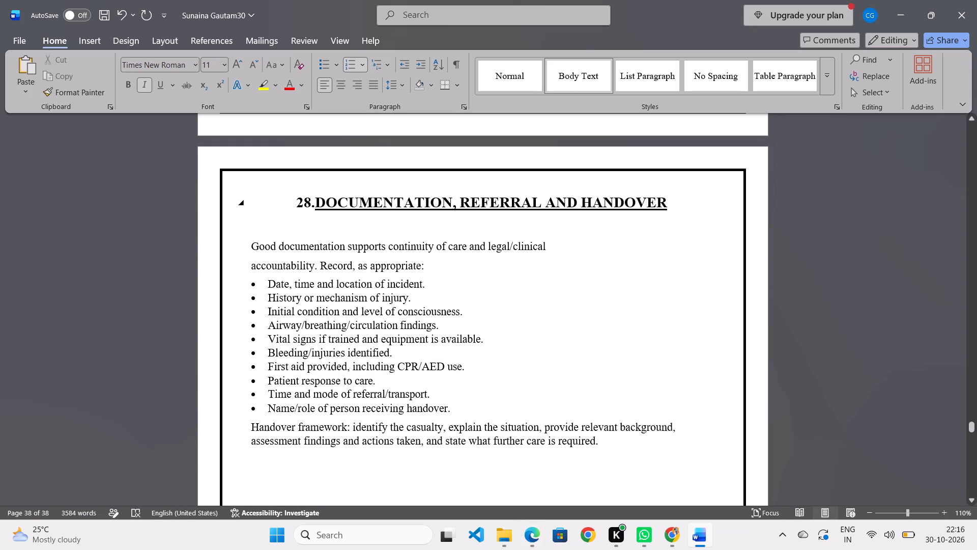
left_click_drag(297, 202, 673, 205)
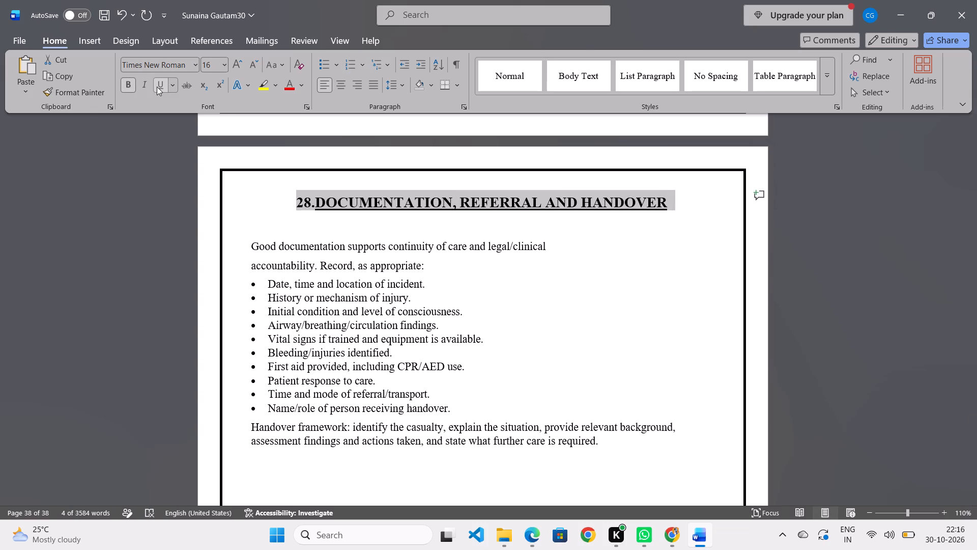
left_click(157, 86)
left_click(274, 225)
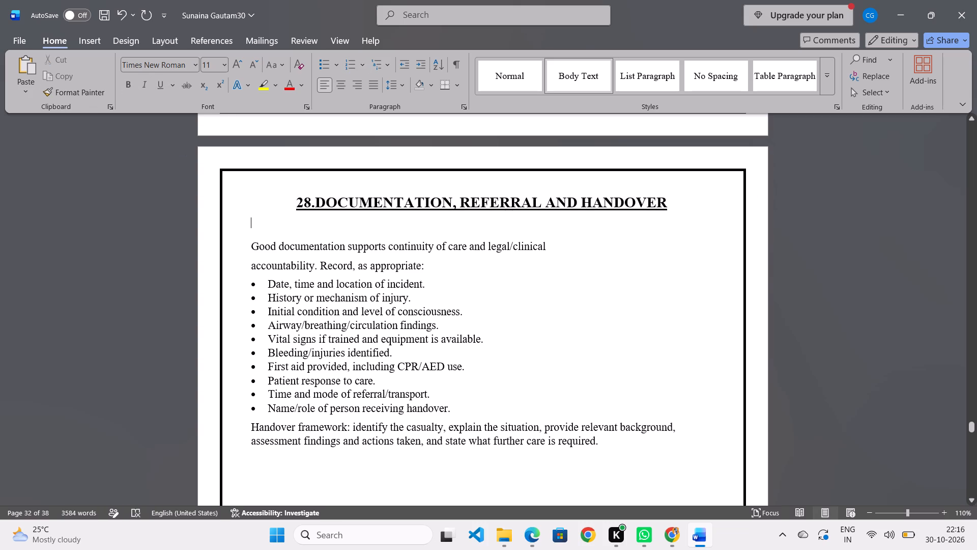
Extend the underline of the 26. FIRST AID IN SELECTED MEDICAL EMERGENCIES heading to its number.
scroll(388, 206, "up", 1)
scroll(388, 206, "down", 1)
scroll(388, 206, "up", 17)
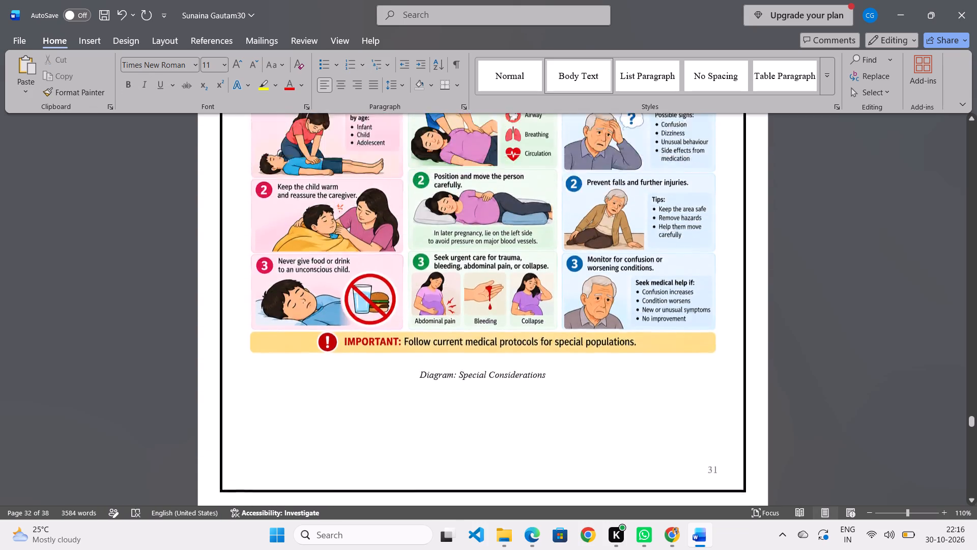
scroll(386, 204, "up", 4)
scroll(386, 204, "down", 1)
scroll(386, 204, "up", 8)
scroll(344, 329, "up", 3)
scroll(344, 329, "down", 1)
scroll(344, 329, "up", 6)
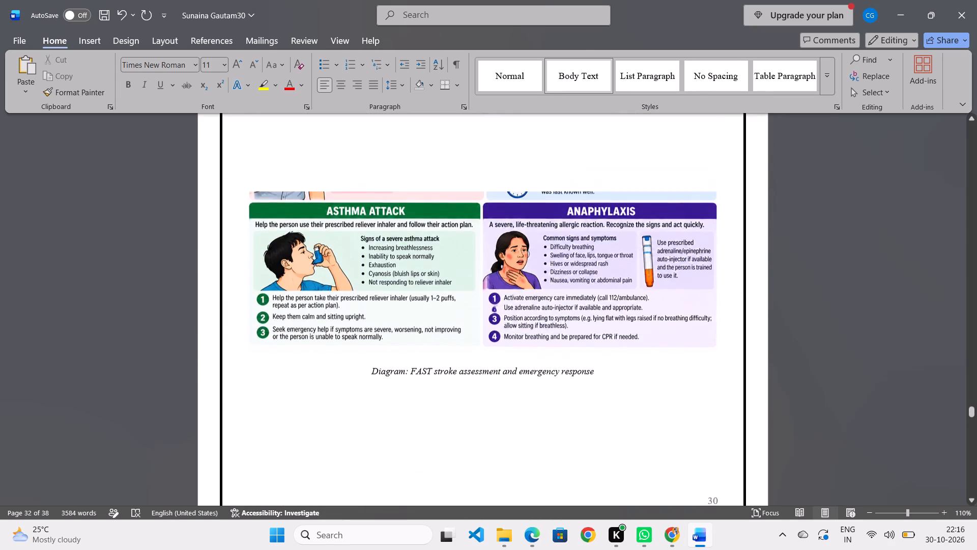
scroll(344, 329, "up", 8)
scroll(344, 325, "down", 1)
scroll(344, 325, "up", 3)
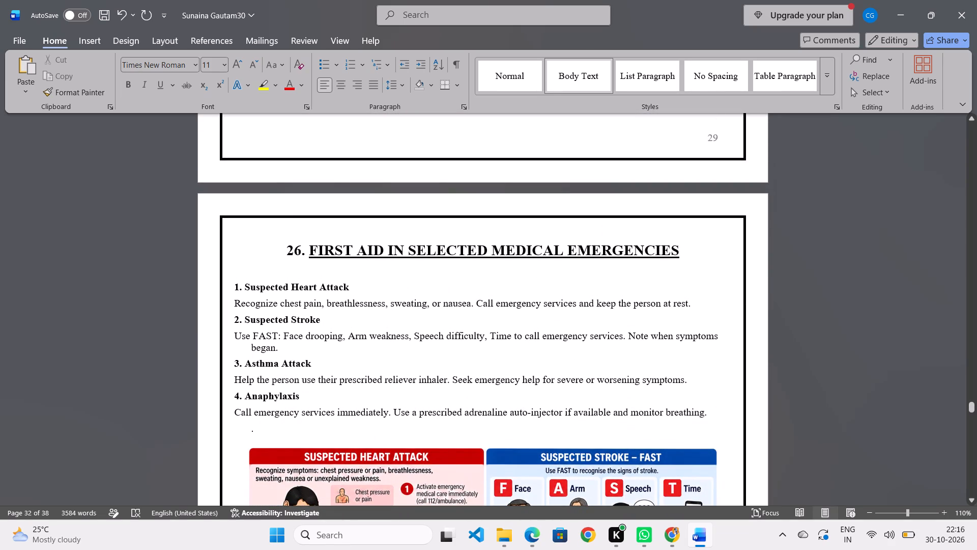
left_click_drag(287, 252, 331, 254)
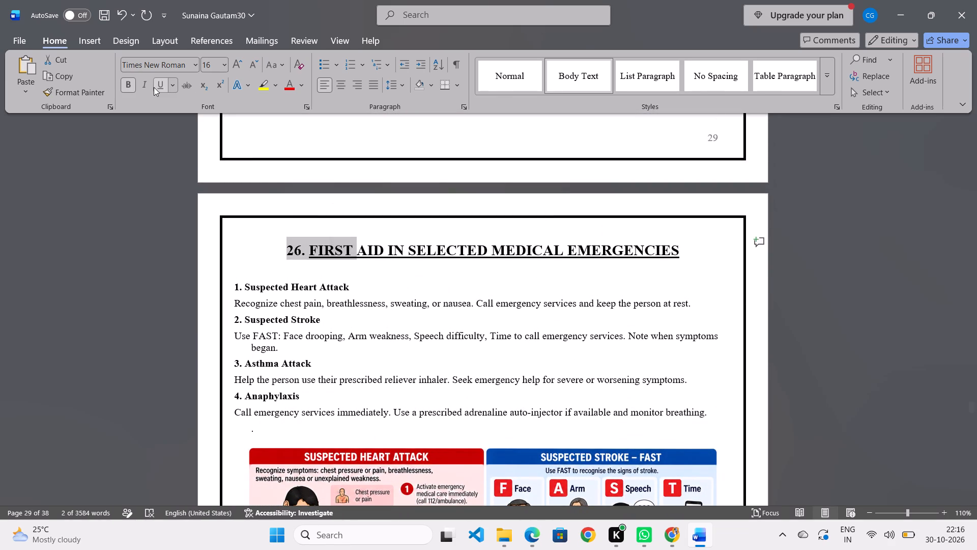
left_click(153, 87)
left_click(374, 282)
Underline the number 25. in the DISASTER AND MASS-CASUALTY FIRST AID heading on page 29.
scroll(374, 279, "up", 3)
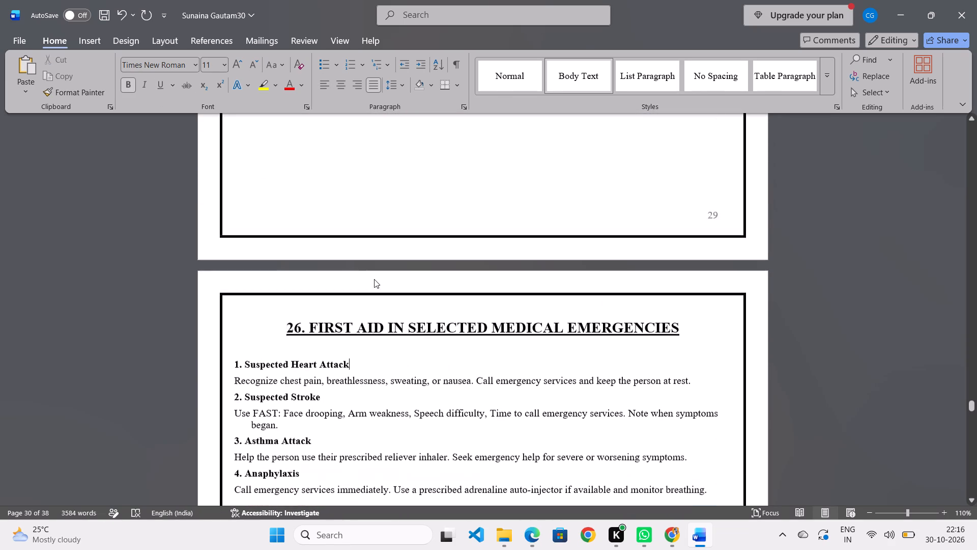
scroll(374, 279, "up", 7)
scroll(374, 279, "down", 1)
scroll(374, 279, "up", 1)
scroll(374, 279, "down", 1)
scroll(374, 279, "up", 16)
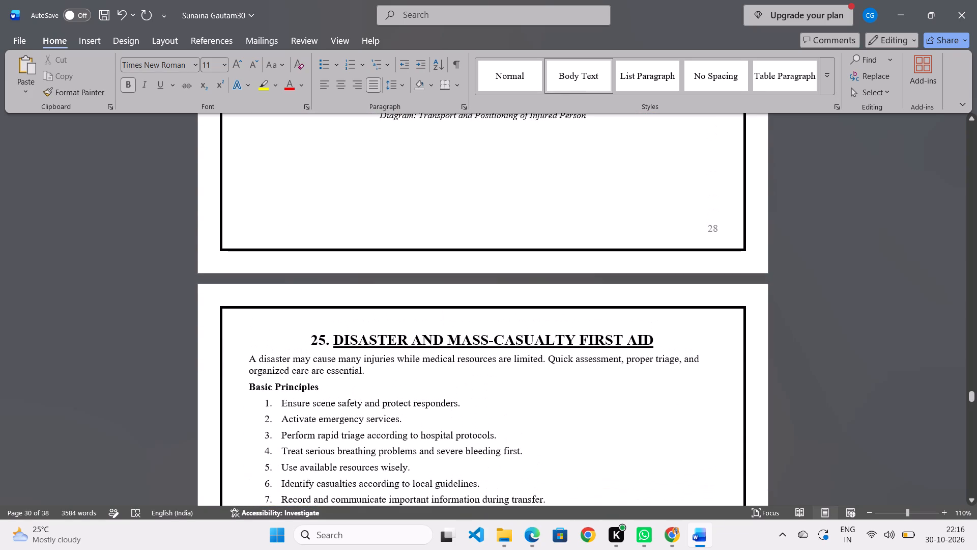
left_click_drag(313, 341, 318, 344)
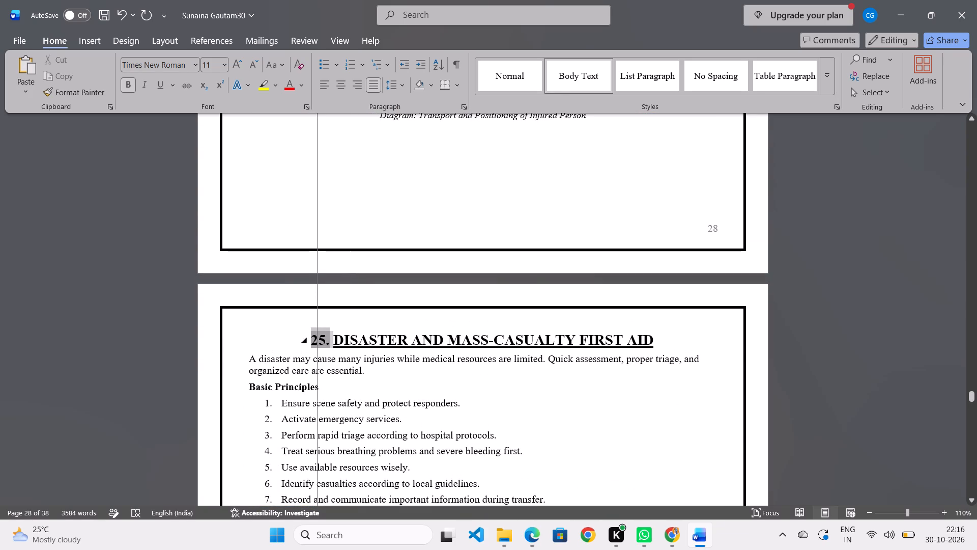
left_click_drag(318, 344, 303, 342)
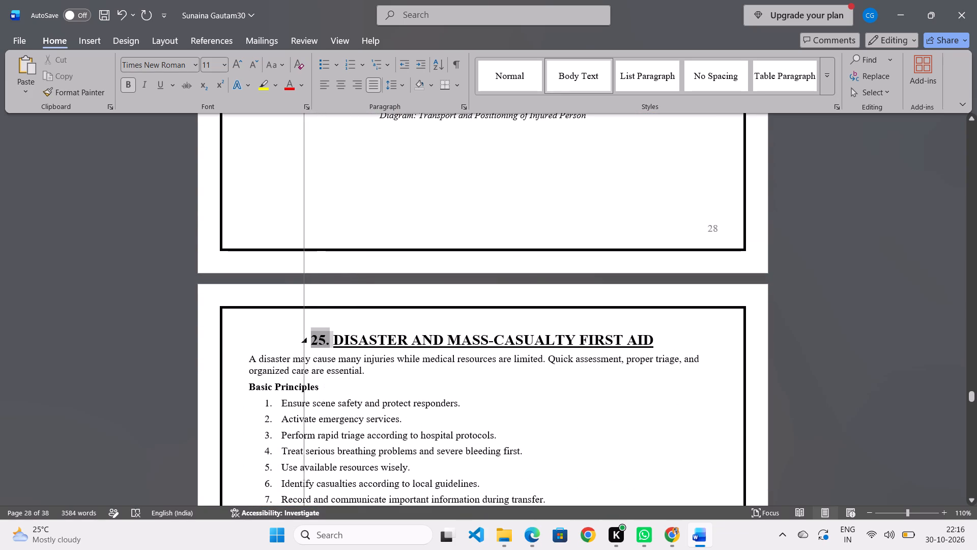
left_click_drag(303, 342, 310, 347)
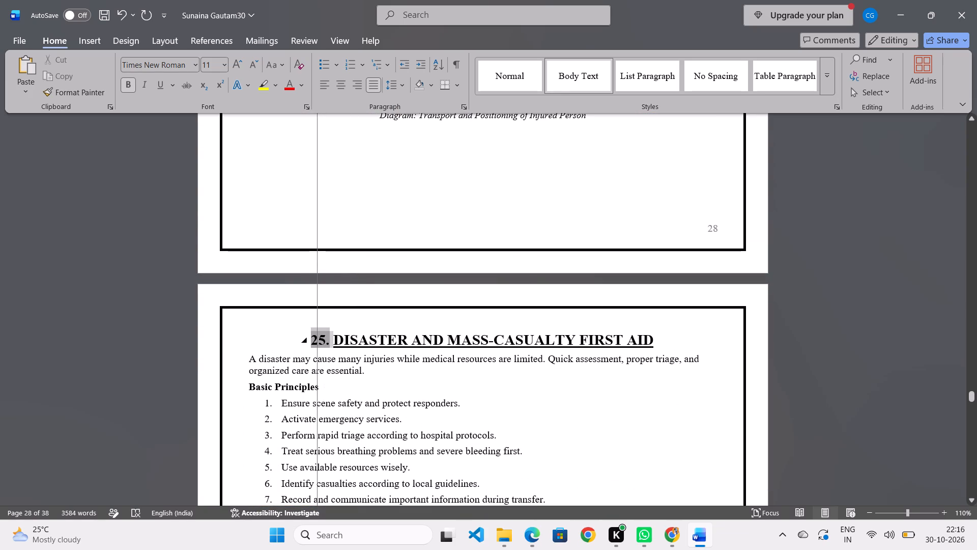
left_click_drag(310, 347, 313, 347)
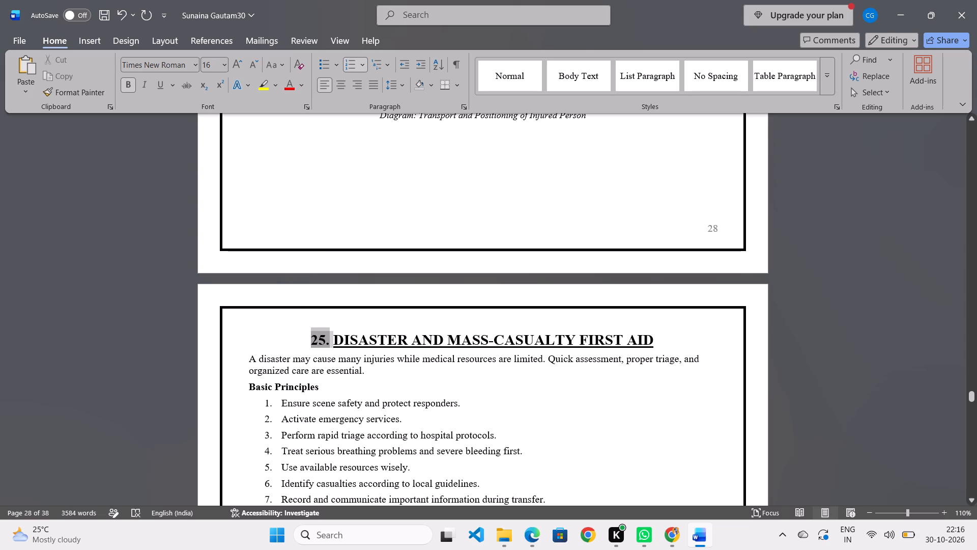
left_click(350, 326)
left_click_drag(347, 340, 311, 341)
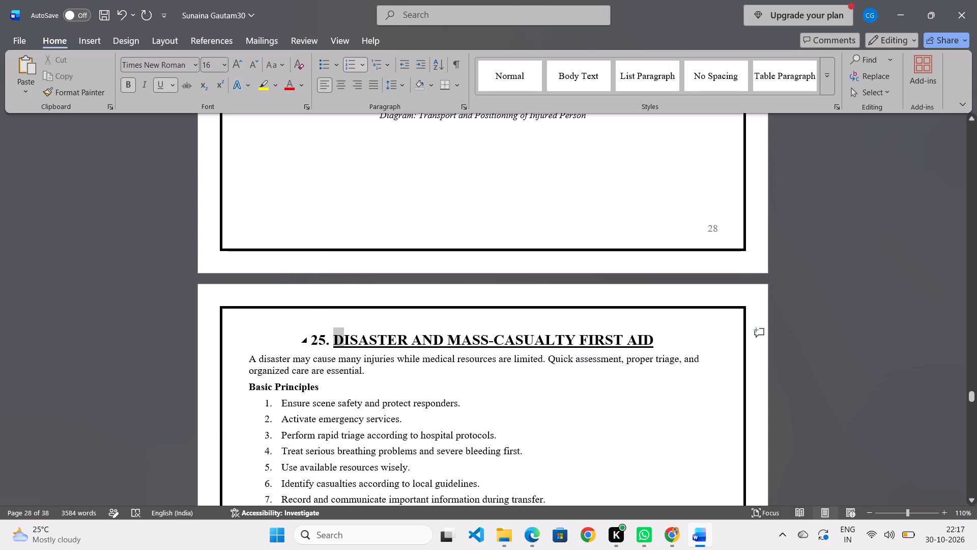
left_click_drag(311, 341, 310, 341)
left_click(313, 342)
left_click(160, 87)
double_click(158, 87)
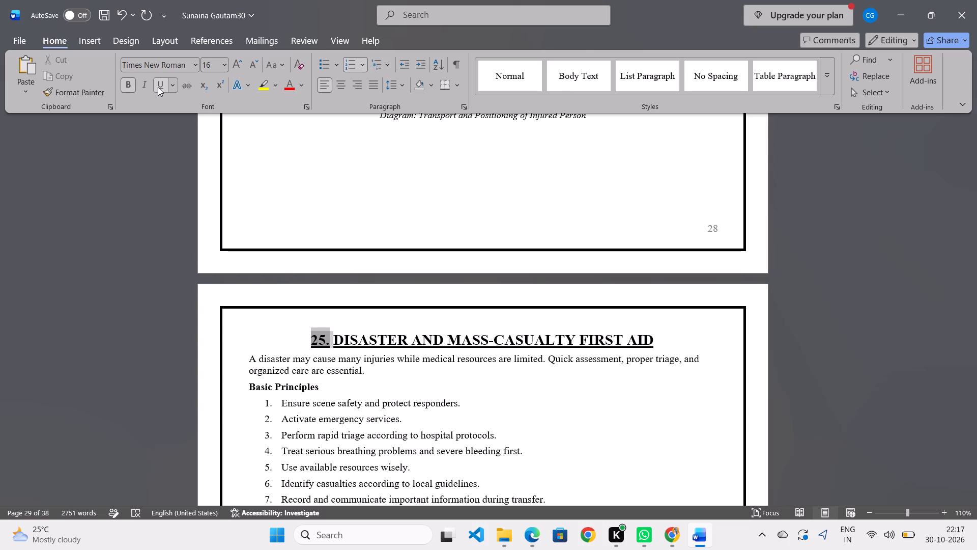
left_click(158, 87)
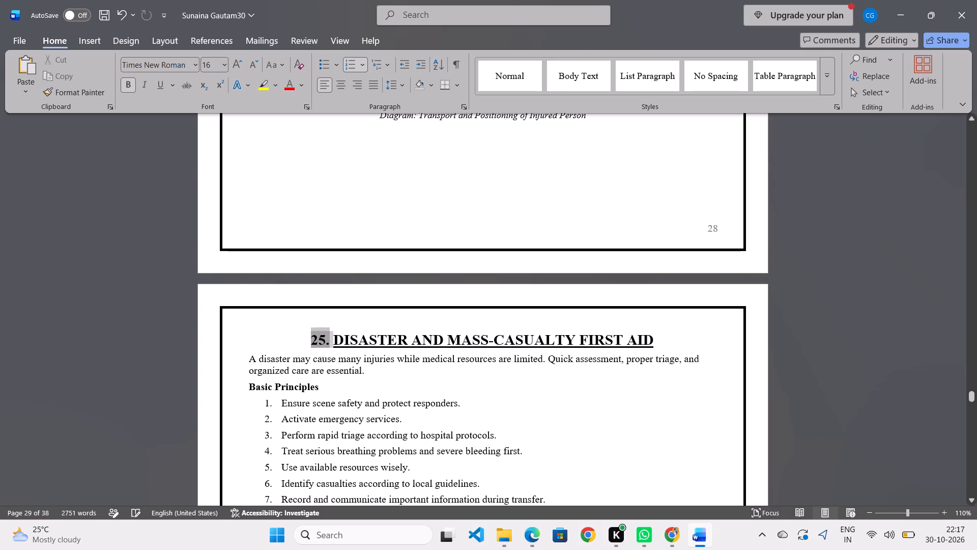
left_click(163, 87)
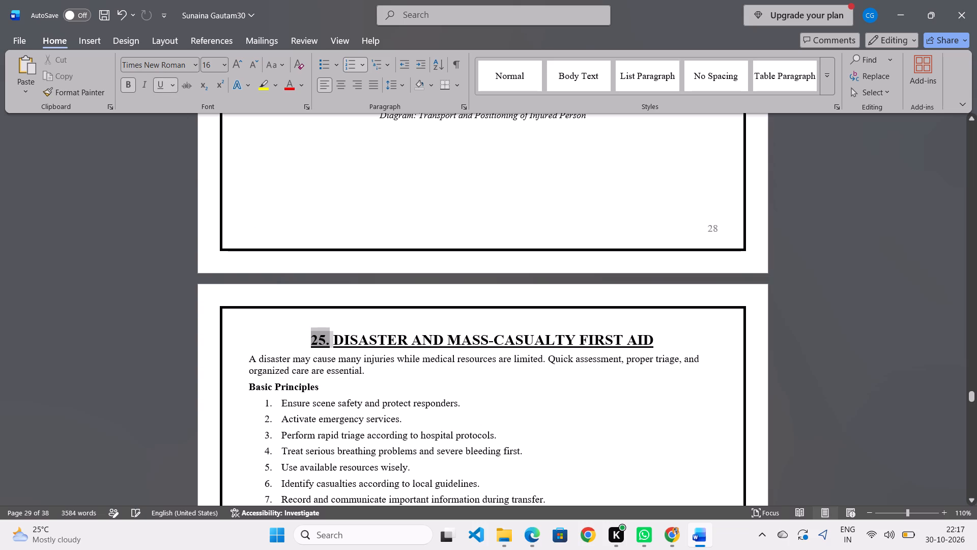
Undo the recent underlining of the heading 25, 26 and 28 numbers and the centring of 29.REFERENCES.
left_click(267, 332)
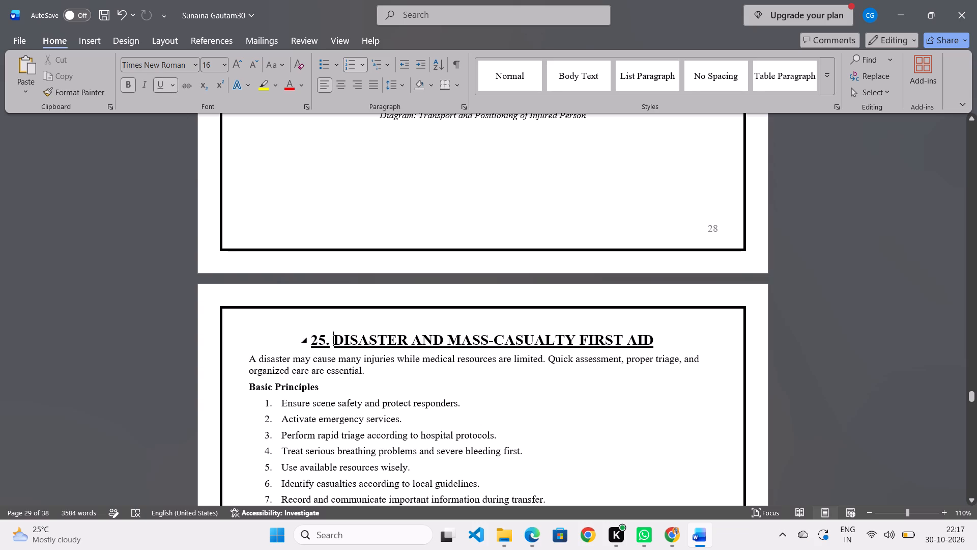
left_click_drag(338, 341, 329, 341)
key("ctrl+z")
key("ctrl+z")
key("ctrl+z")
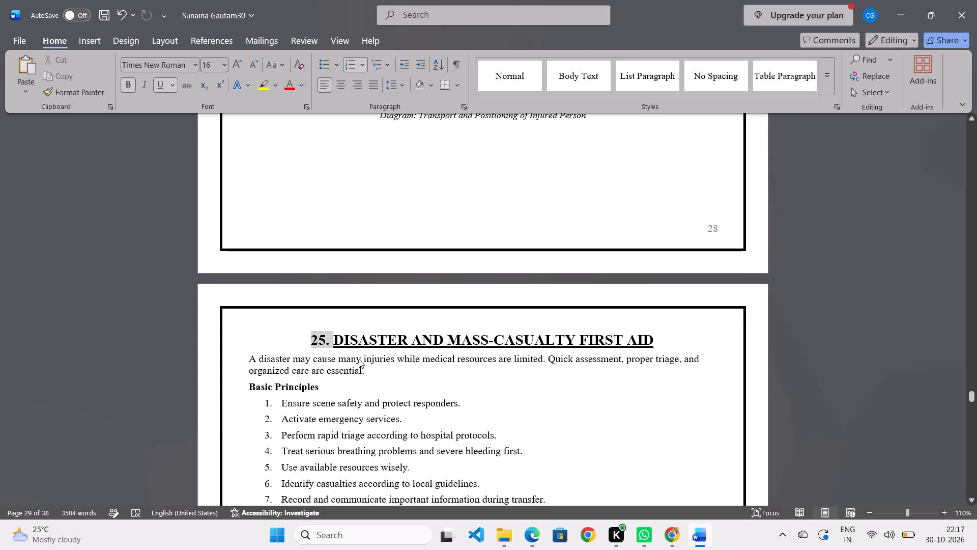
key("ctrl+z")
key("ctrl+z")
key("ctrl+z")
key("ctrl+z")
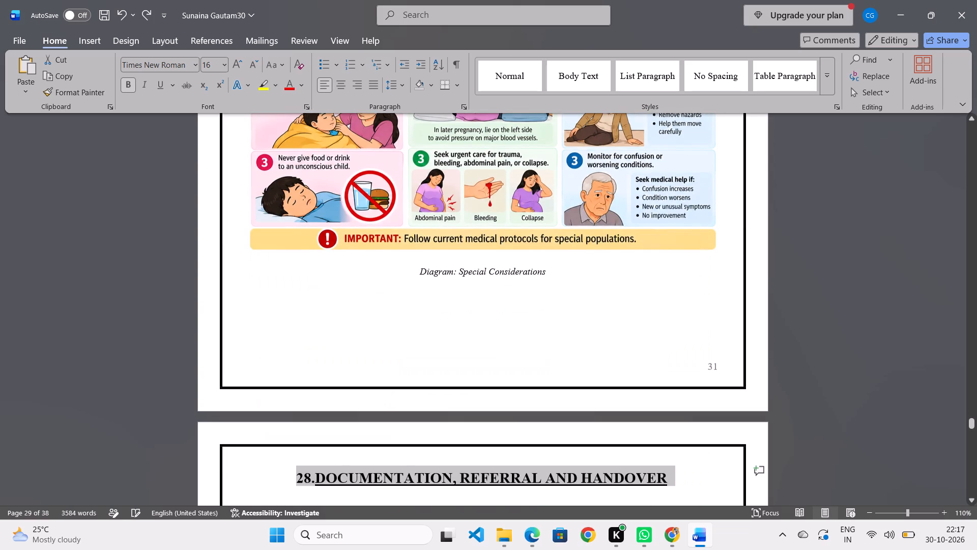
key("ctrl+z")
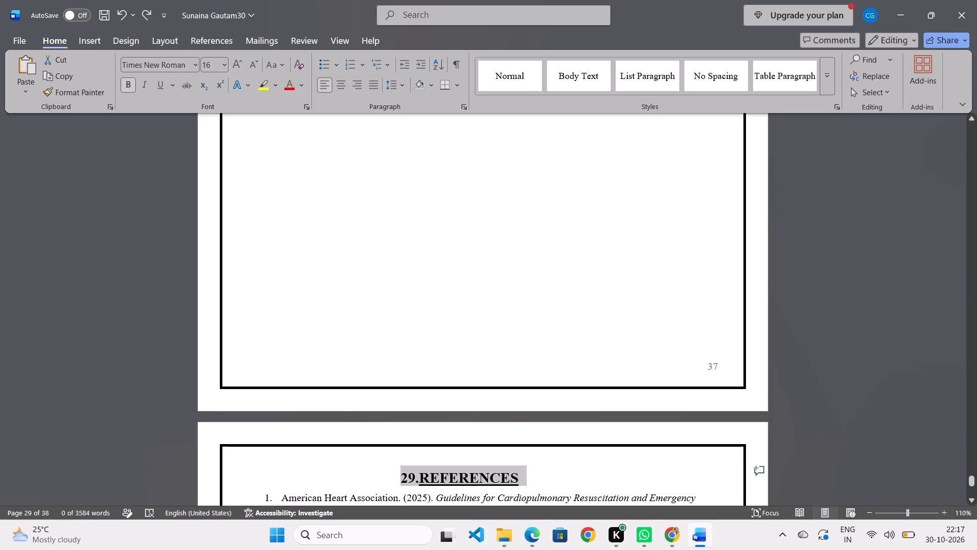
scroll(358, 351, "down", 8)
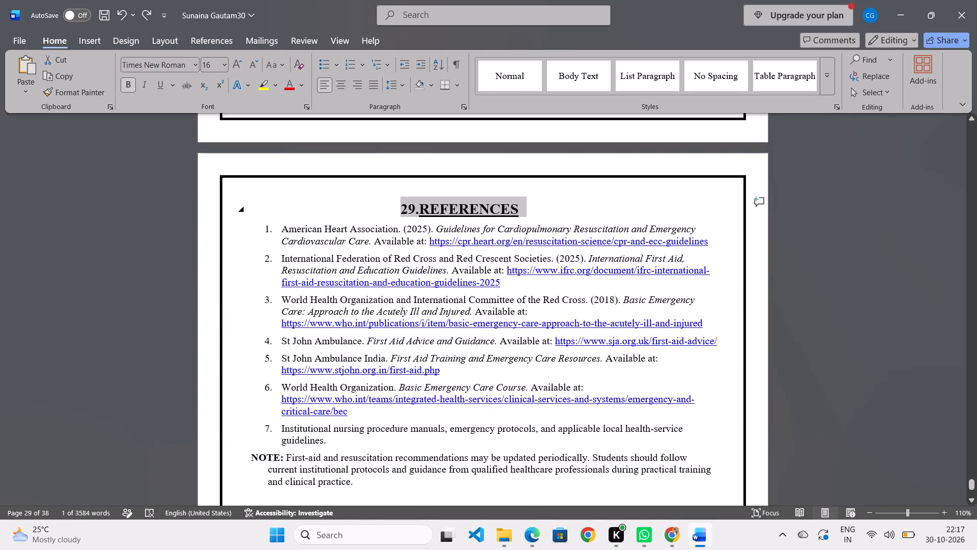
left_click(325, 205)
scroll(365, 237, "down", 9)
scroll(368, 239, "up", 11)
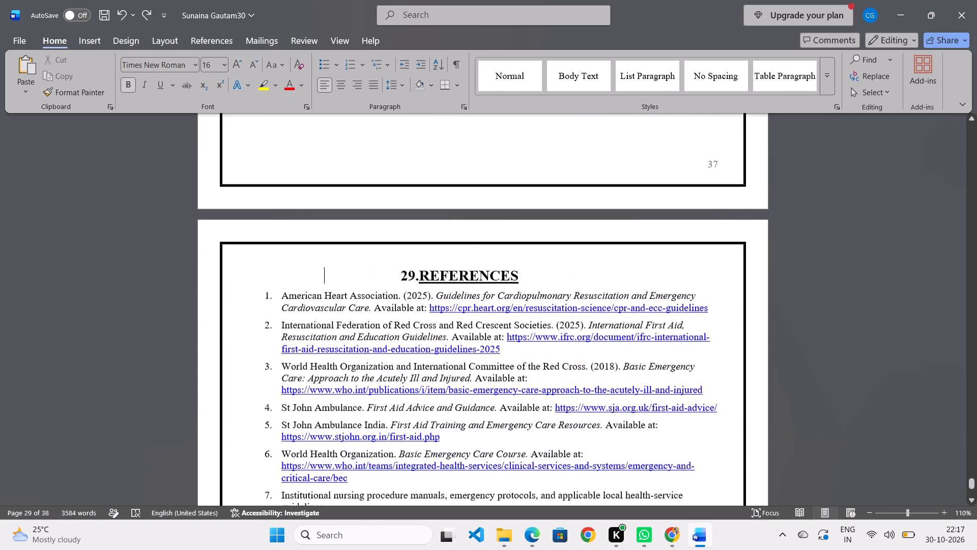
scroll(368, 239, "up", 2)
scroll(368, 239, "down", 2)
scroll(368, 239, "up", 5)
left_click(501, 539)
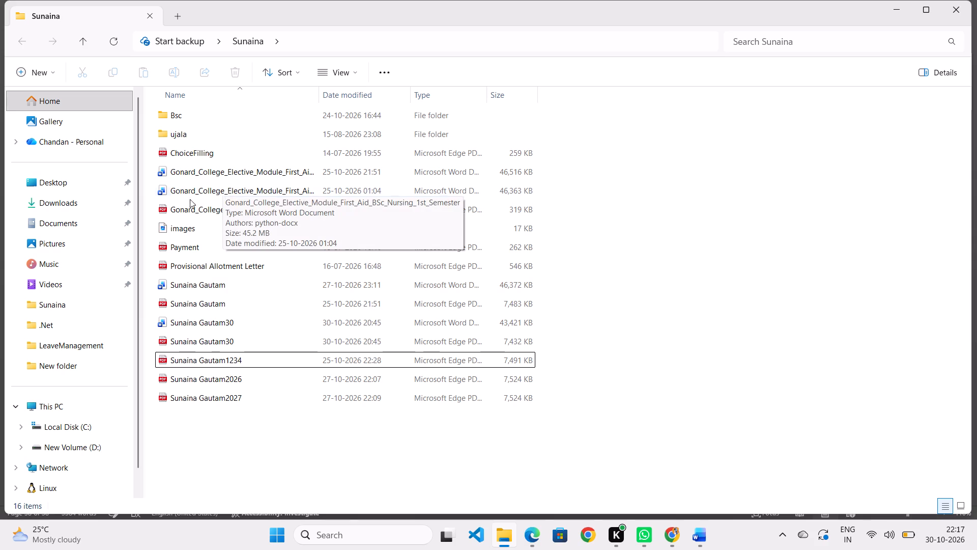
double_click(220, 191)
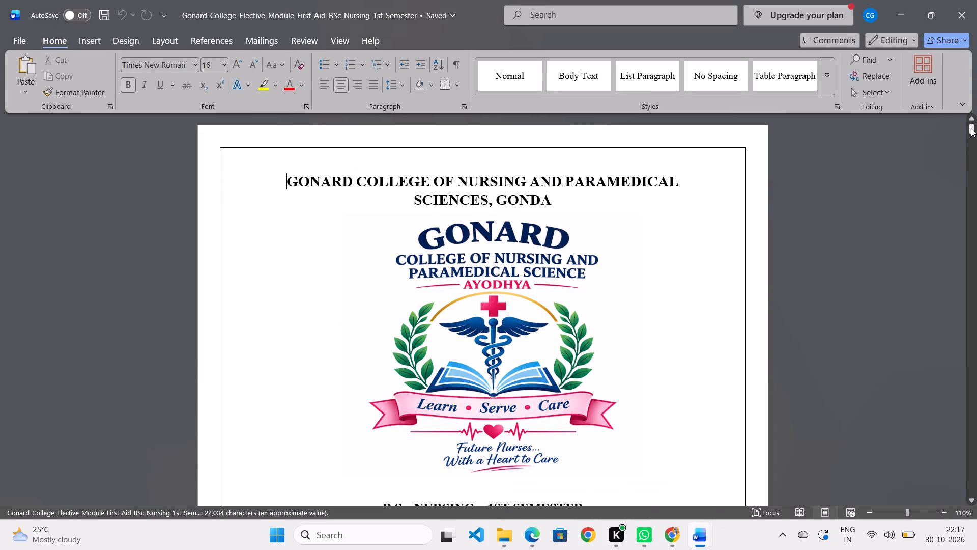
Copy the 29.PRACTICAL CHECKLIST – SCENE ASSESSMENT heading with its table and the Student signature and Instructor line.
left_click_drag(971, 128, 976, 423)
scroll(768, 415, "down", 10)
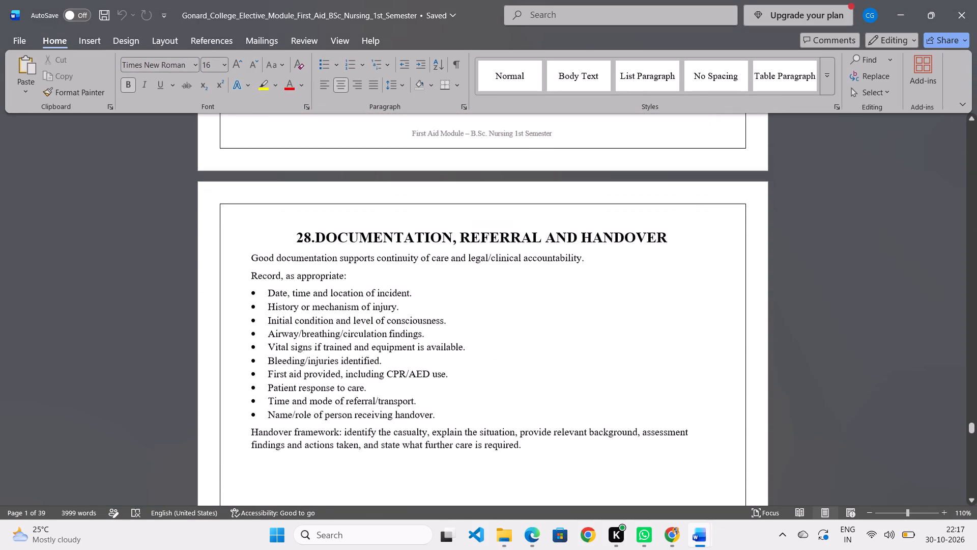
scroll(742, 359, "down", 7)
scroll(674, 379, "down", 6)
scroll(646, 388, "up", 1)
scroll(644, 388, "down", 9)
scroll(557, 401, "down", 1)
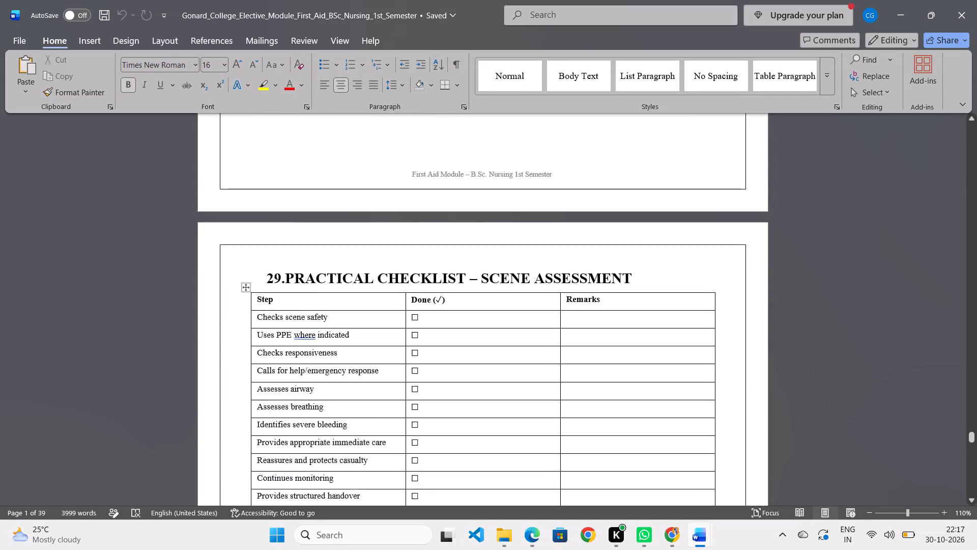
scroll(547, 399, "down", 1)
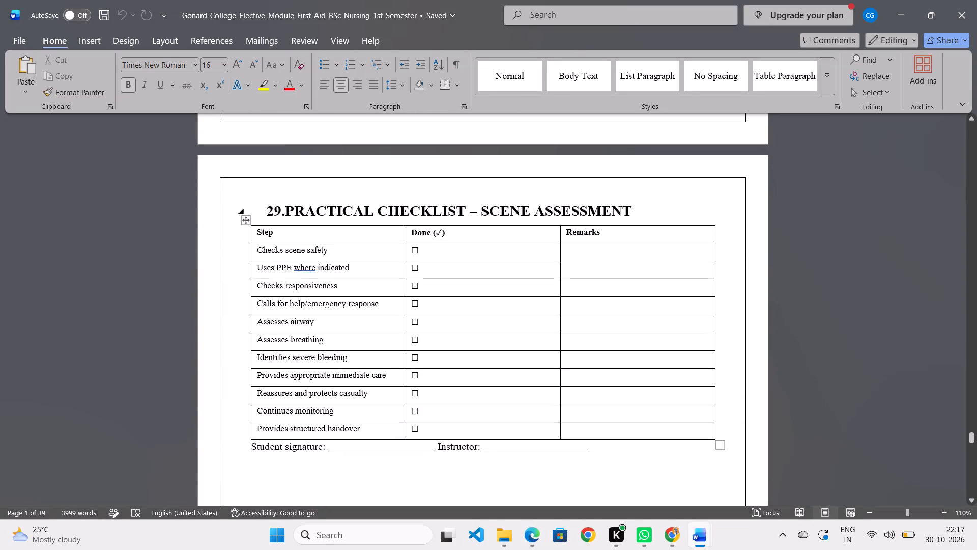
left_click_drag(269, 210, 591, 462)
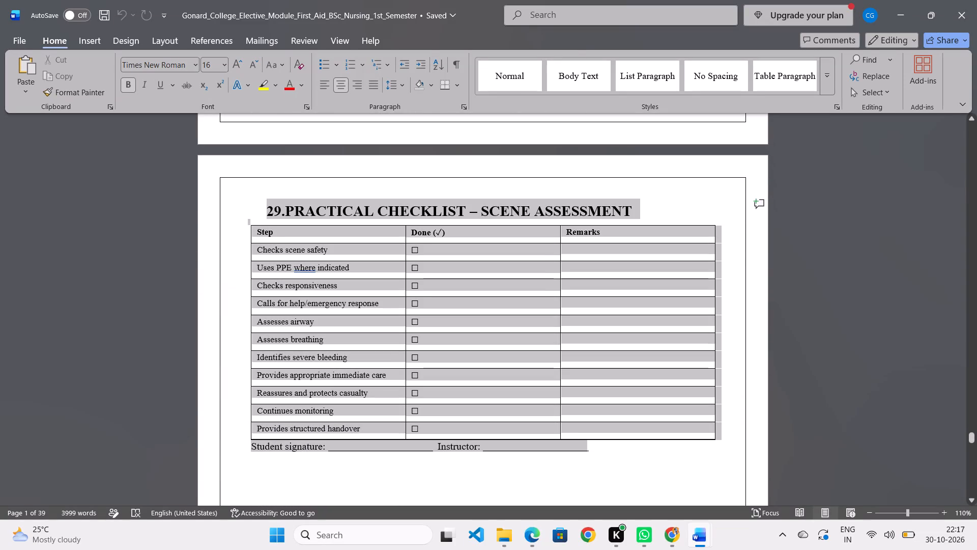
left_click_drag(591, 462, 592, 462)
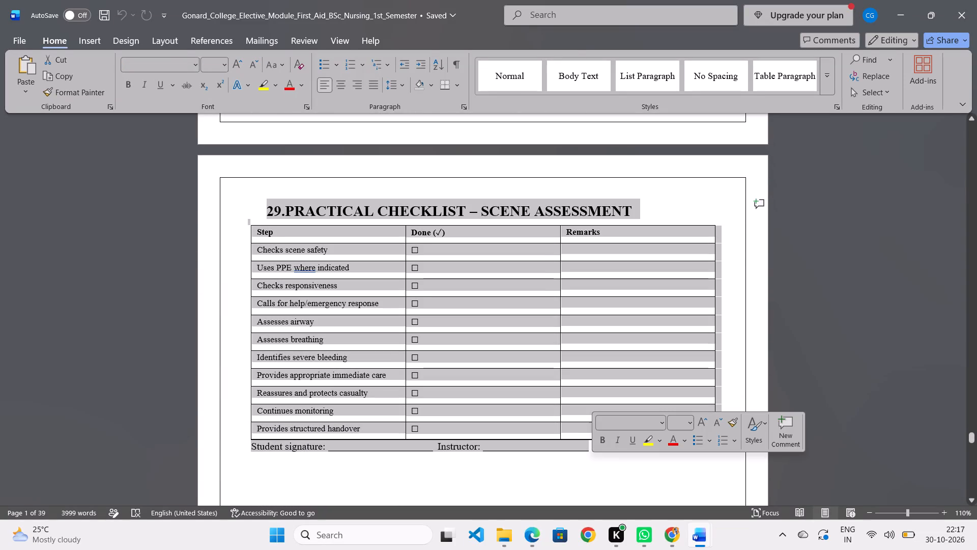
key("ctrl+c")
Switch back to the report document and paste the copied practical checklist section onto the blank page 33.
scroll(592, 462, "down", 6)
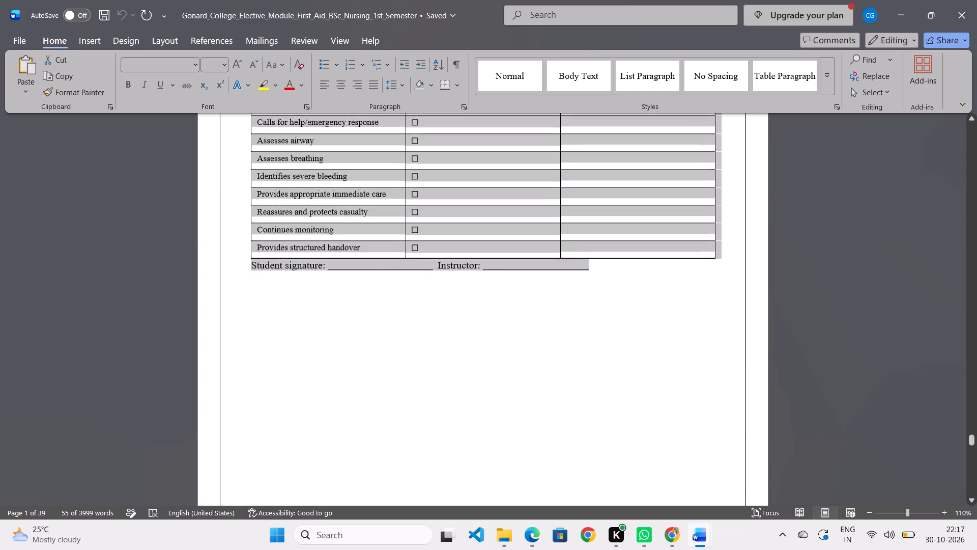
scroll(592, 462, "down", 4)
scroll(592, 462, "up", 6)
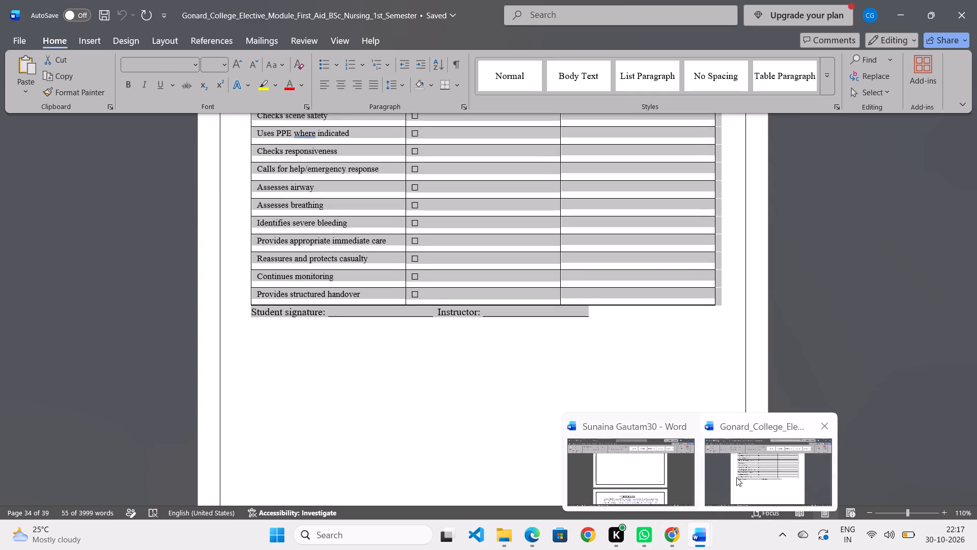
left_click(610, 482)
scroll(379, 327, "up", 10)
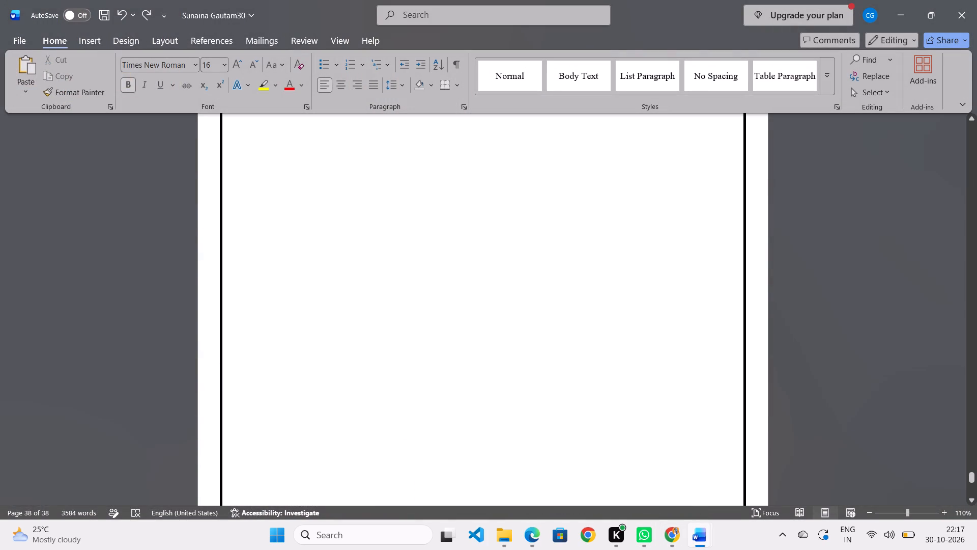
scroll(375, 320, "up", 10)
scroll(372, 314, "down", 1)
scroll(372, 314, "up", 7)
scroll(366, 309, "down", 1)
scroll(366, 309, "up", 9)
scroll(366, 307, "down", 1)
scroll(366, 307, "up", 1)
scroll(366, 307, "down", 2)
scroll(366, 307, "up", 12)
scroll(365, 304, "down", 1)
scroll(365, 304, "up", 11)
scroll(365, 301, "down", 1)
scroll(365, 301, "up", 2)
scroll(365, 301, "down", 1)
scroll(365, 301, "up", 1)
scroll(365, 301, "down", 1)
scroll(365, 301, "up", 7)
scroll(365, 301, "down", 1)
scroll(365, 301, "up", 8)
scroll(365, 301, "down", 1)
scroll(365, 301, "up", 1)
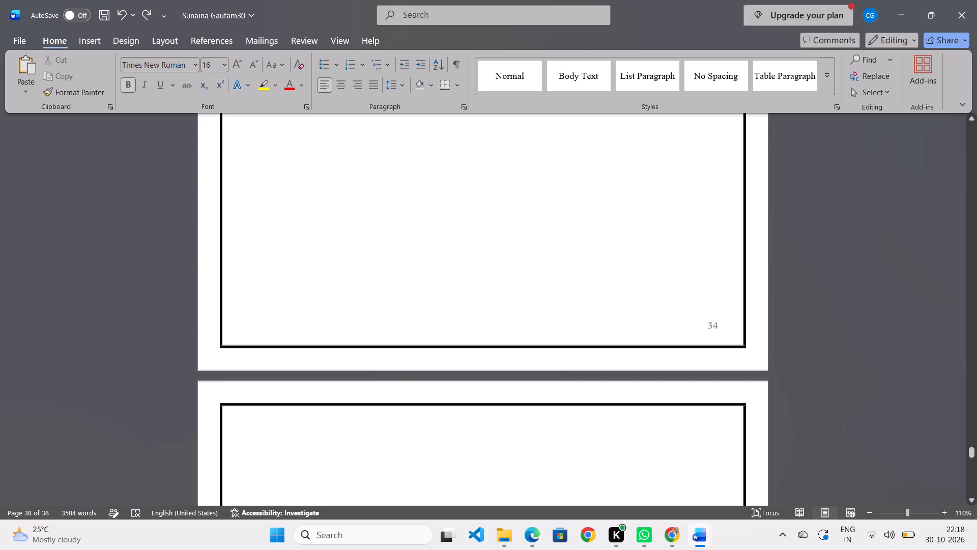
scroll(365, 301, "up", 3)
scroll(365, 301, "down", 1)
scroll(365, 301, "up", 20)
scroll(365, 301, "up", 4)
scroll(365, 301, "down", 1)
scroll(365, 301, "up", 7)
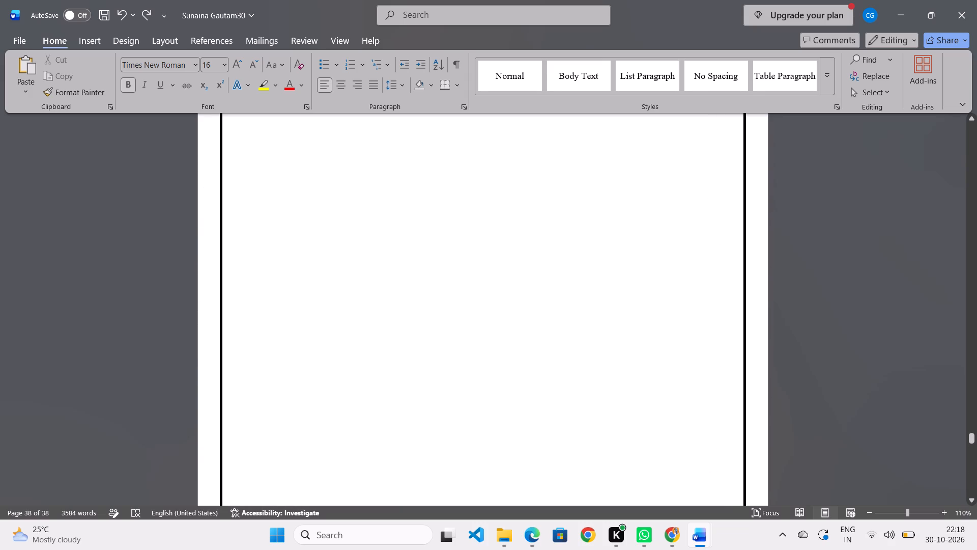
scroll(365, 301, "up", 4)
scroll(365, 301, "down", 1)
scroll(365, 301, "up", 1)
scroll(365, 301, "down", 1)
scroll(365, 301, "up", 20)
scroll(365, 301, "down", 1)
scroll(365, 301, "up", 4)
scroll(365, 301, "down", 3)
scroll(364, 301, "up", 1)
scroll(364, 301, "down", 5)
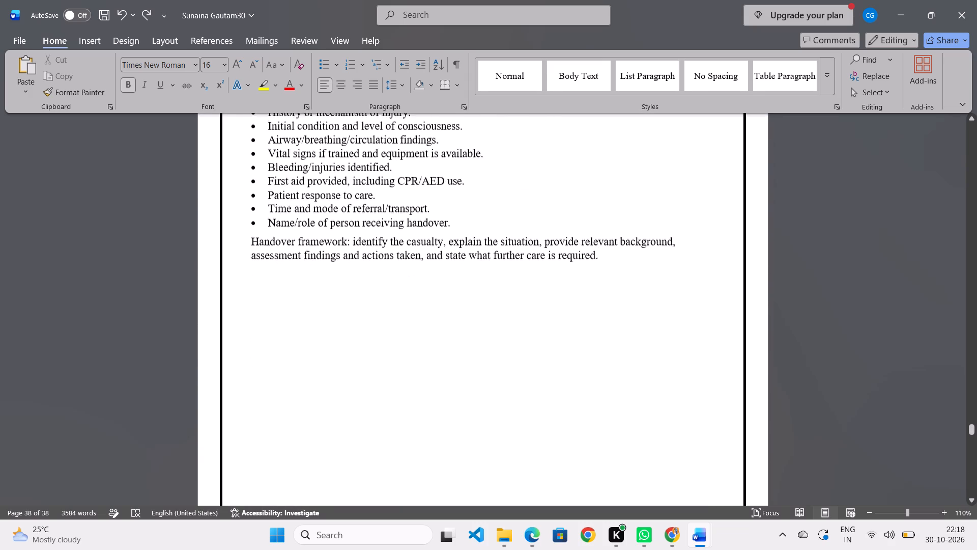
scroll(364, 301, "down", 7)
scroll(354, 310, "up", 1)
scroll(354, 310, "down", 5)
left_click(337, 340)
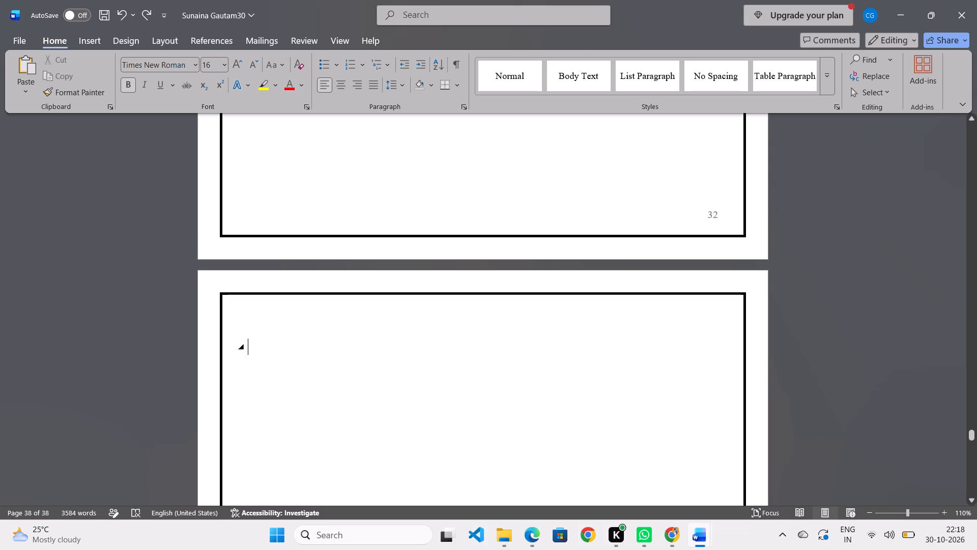
key("ctrl+v")
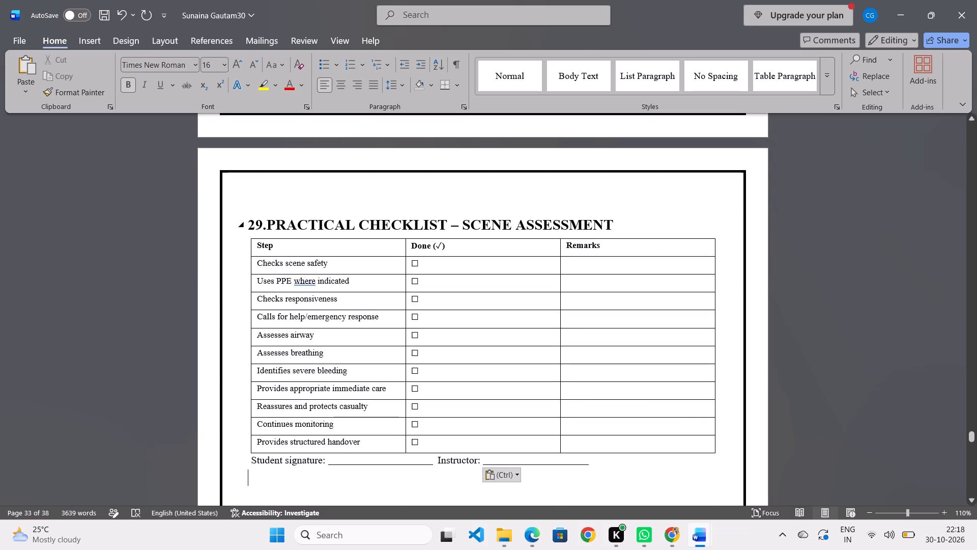
Centre-align the 29.PRACTICAL CHECKLIST – SCENE ASSESSMENT heading on page 33.
left_click_drag(249, 222, 603, 224)
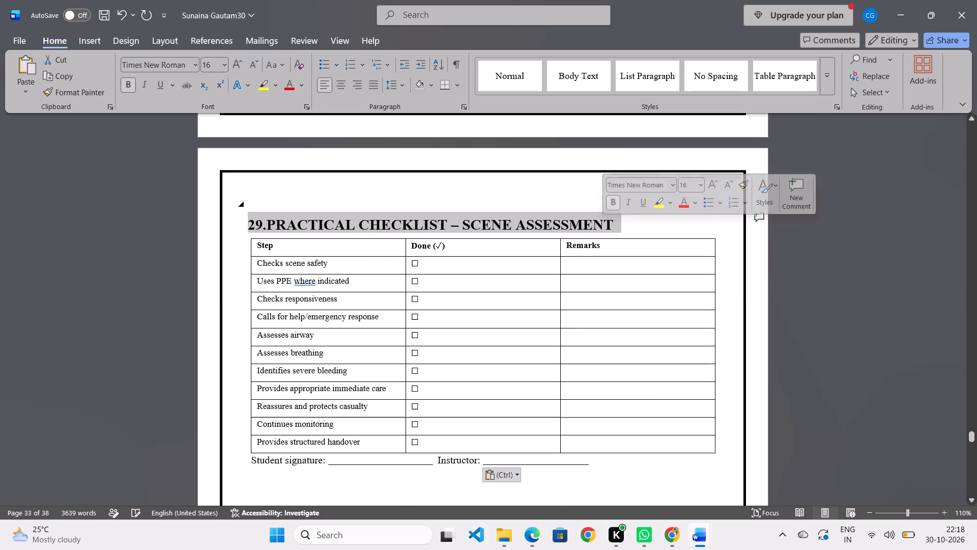
left_click(342, 85)
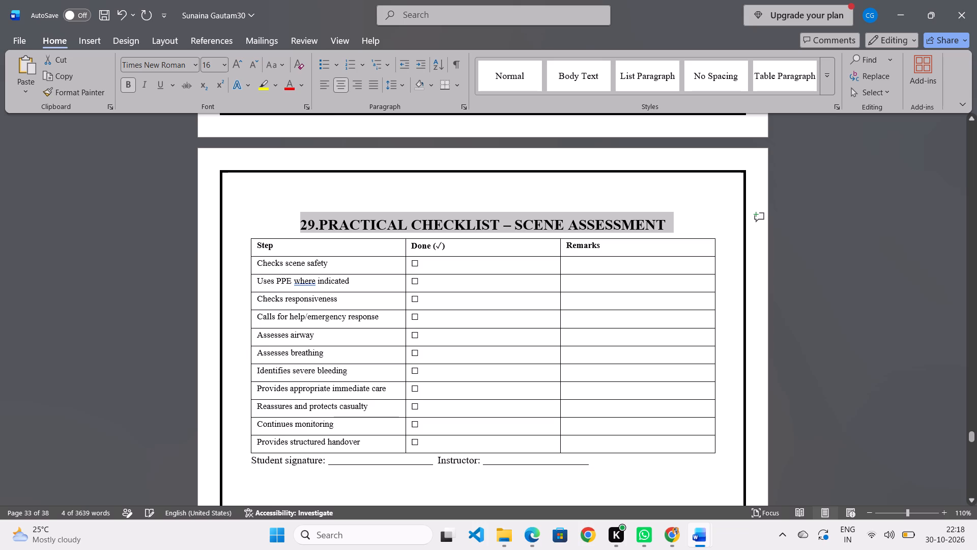
left_click(313, 206)
Underline the text PRACTICAL CHECKLIST – SCENE ASSESSMENT in the page 33 heading, leaving out its number 29.
scroll(330, 211, "up", 3)
scroll(330, 211, "down", 1)
scroll(330, 211, "up", 12)
scroll(330, 212, "down", 2)
scroll(330, 212, "up", 5)
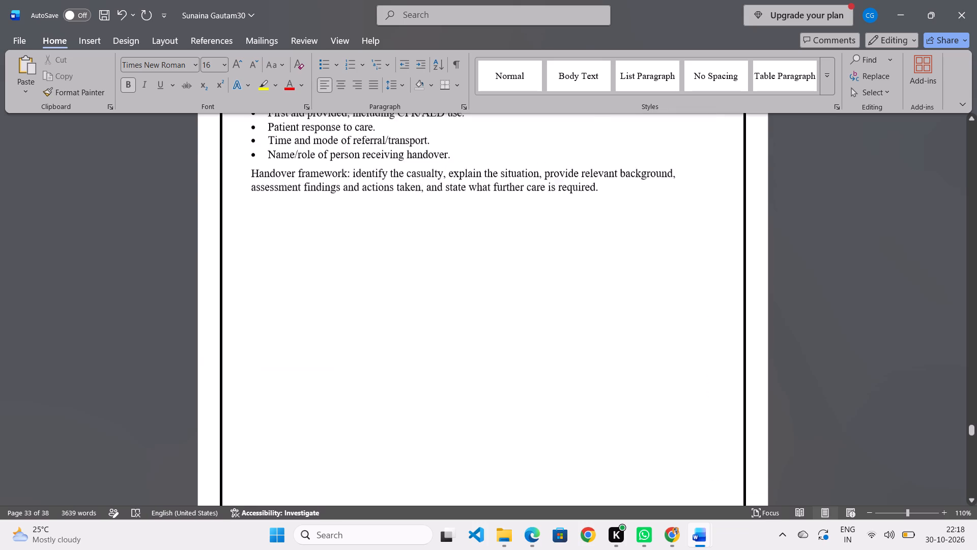
scroll(330, 212, "up", 6)
scroll(459, 257, "down", 7)
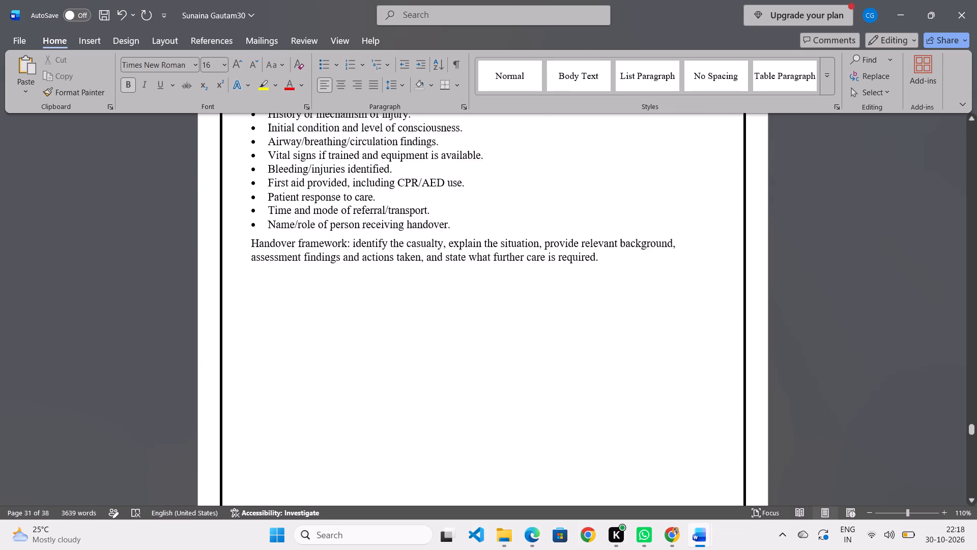
scroll(449, 259, "down", 7)
scroll(449, 264, "up", 1)
scroll(449, 265, "down", 7)
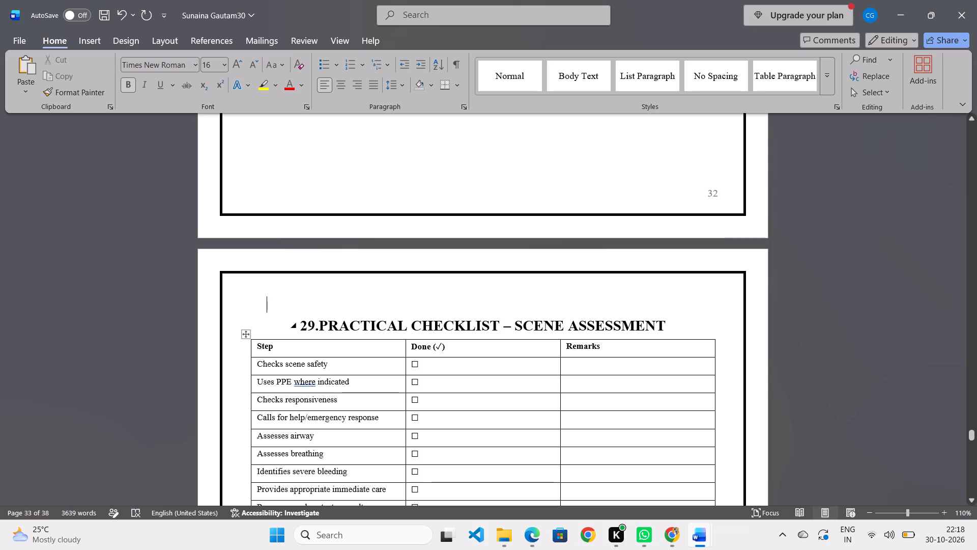
left_click_drag(319, 327, 666, 324)
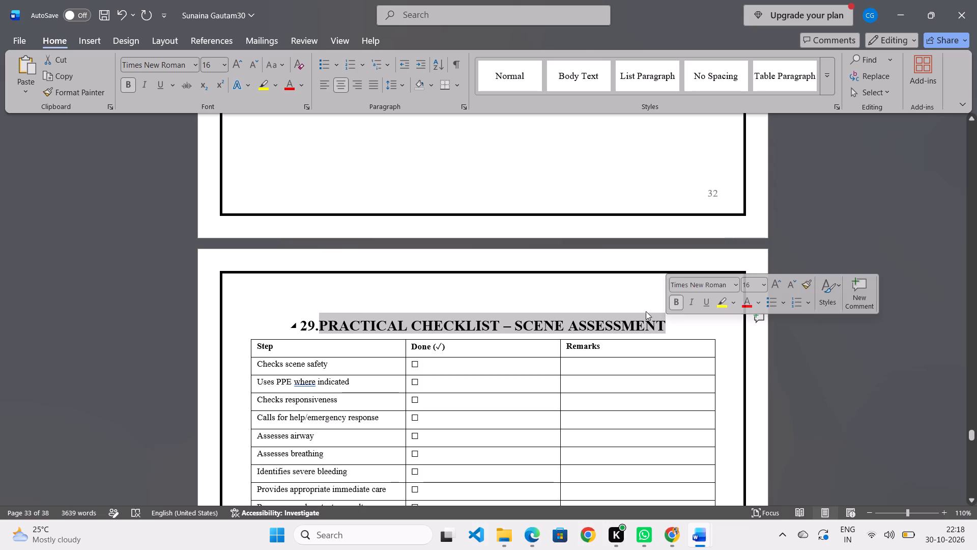
left_click(703, 301)
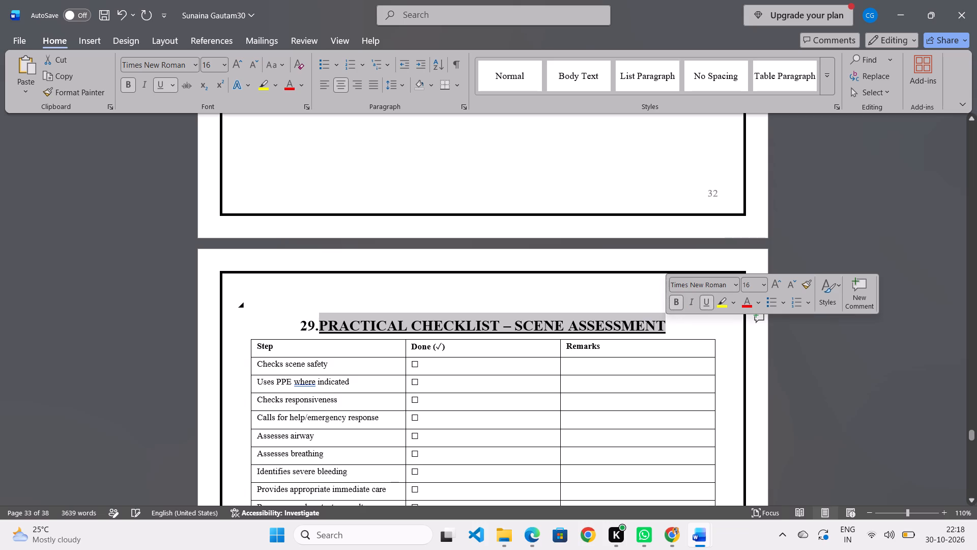
Insert a blank line between the practical checklist heading and its table.
scroll(411, 303, "down", 5)
left_click(676, 155)
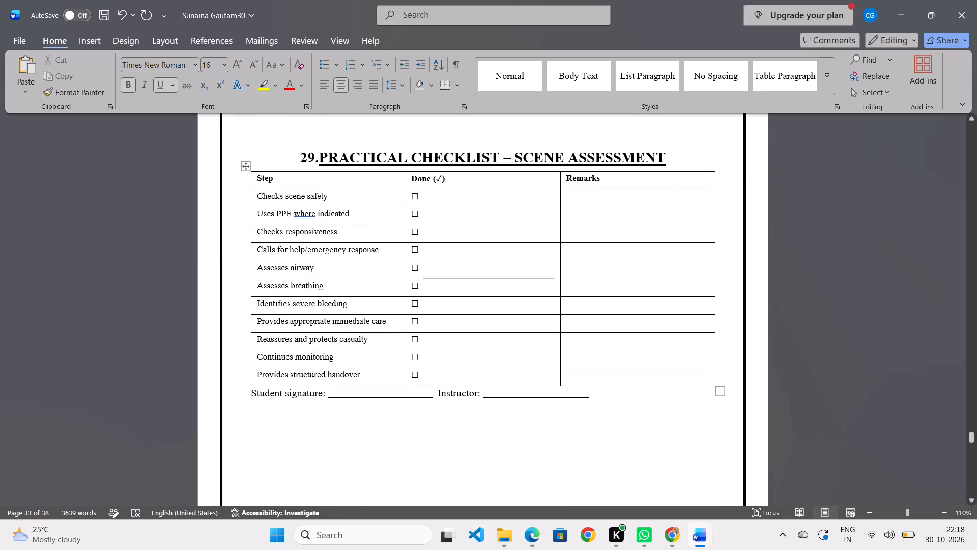
key("Return")
Insert three blank lines between the checklist table and the Student signature and Instructor line.
scroll(438, 234, "down", 3)
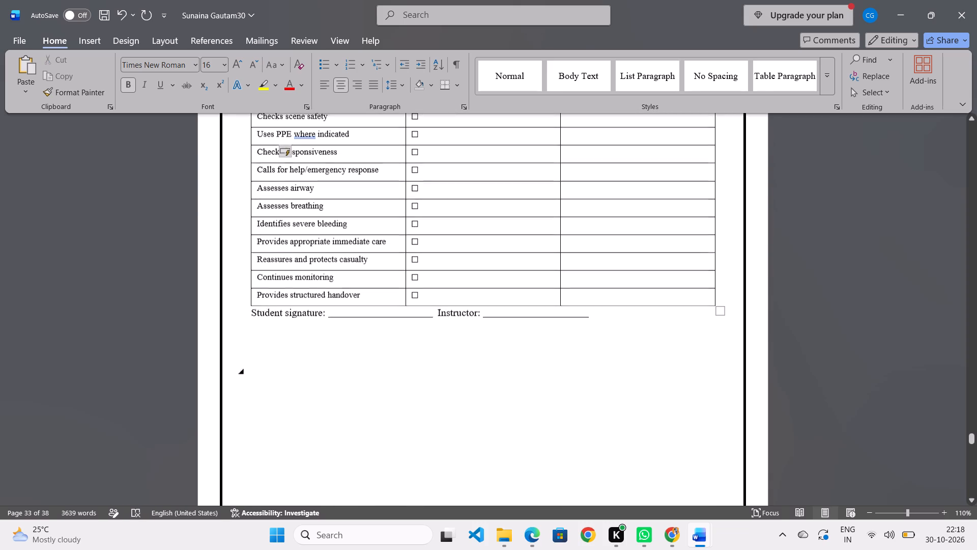
left_click(375, 386)
left_click(250, 312)
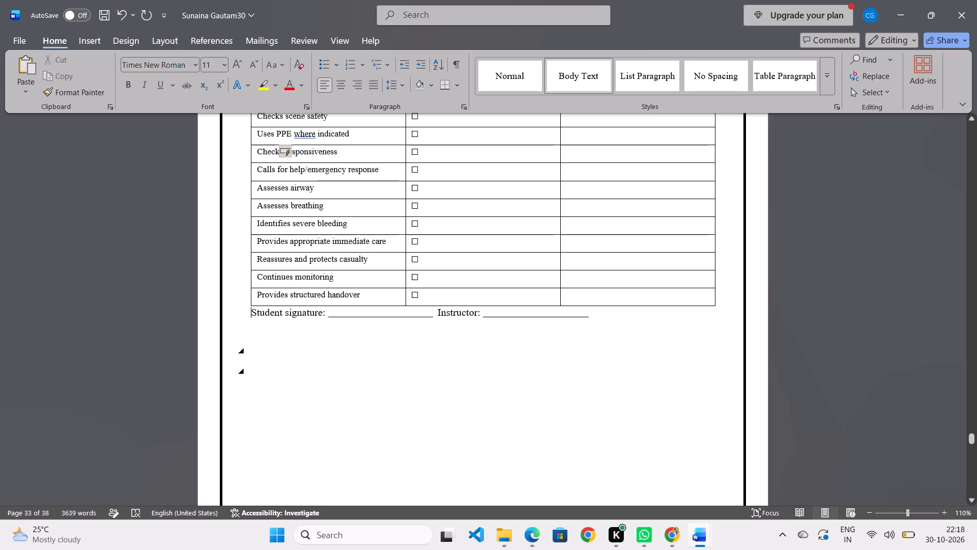
key("Return")
key("Return")
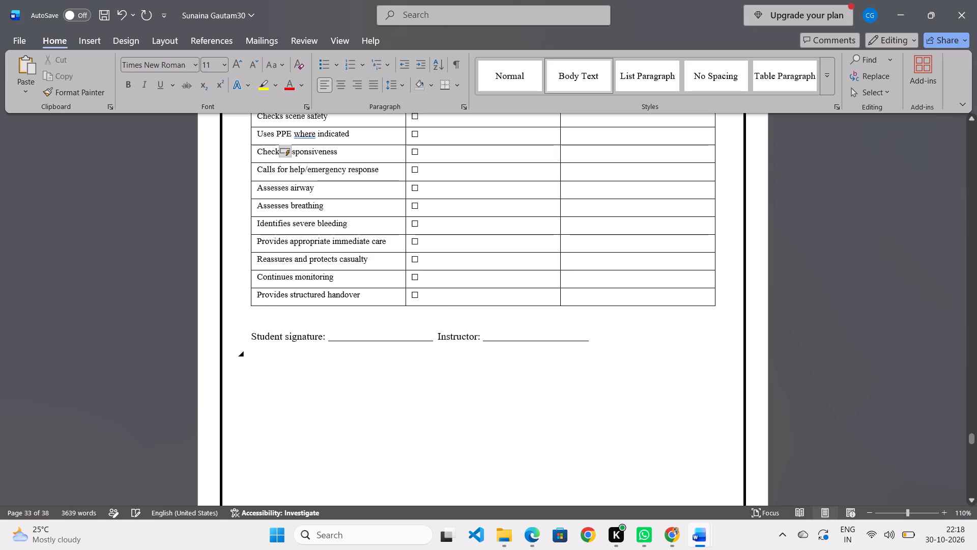
key("Return")
scroll(413, 356, "up", 7)
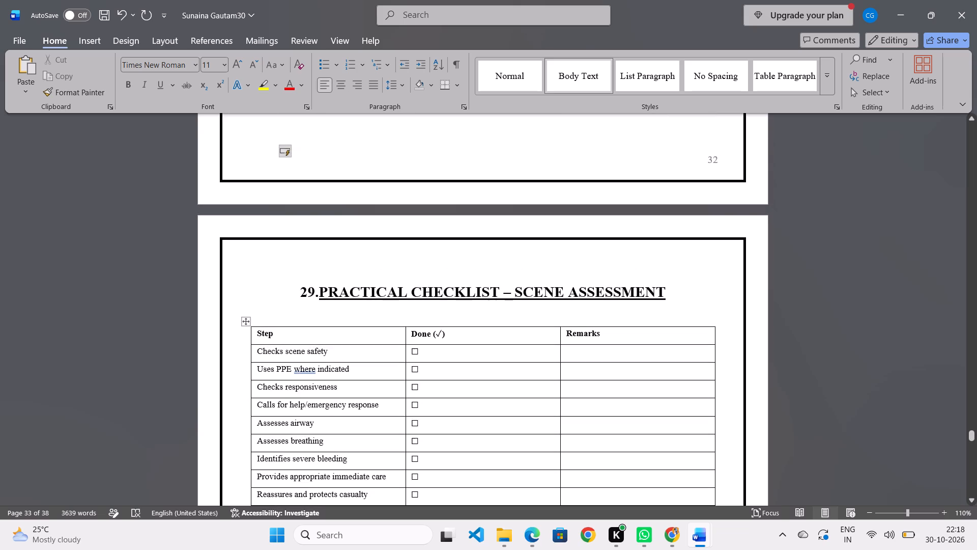
Insert one more blank line between the scene assessment checklist table and the Student signature and Instructor line.
scroll(414, 356, "down", 2)
scroll(414, 356, "up", 11)
scroll(413, 354, "down", 1)
scroll(413, 354, "up", 13)
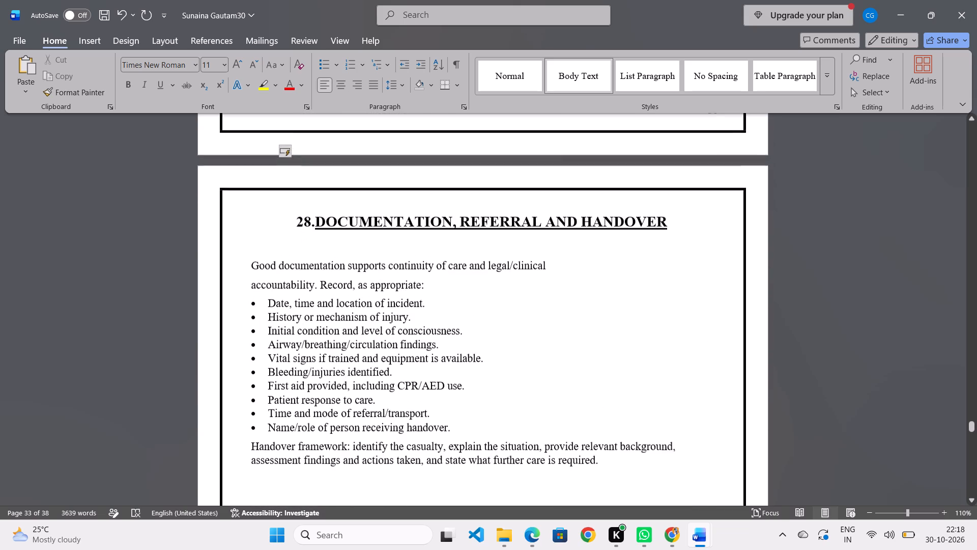
scroll(413, 347, "down", 20)
scroll(413, 347, "down", 10)
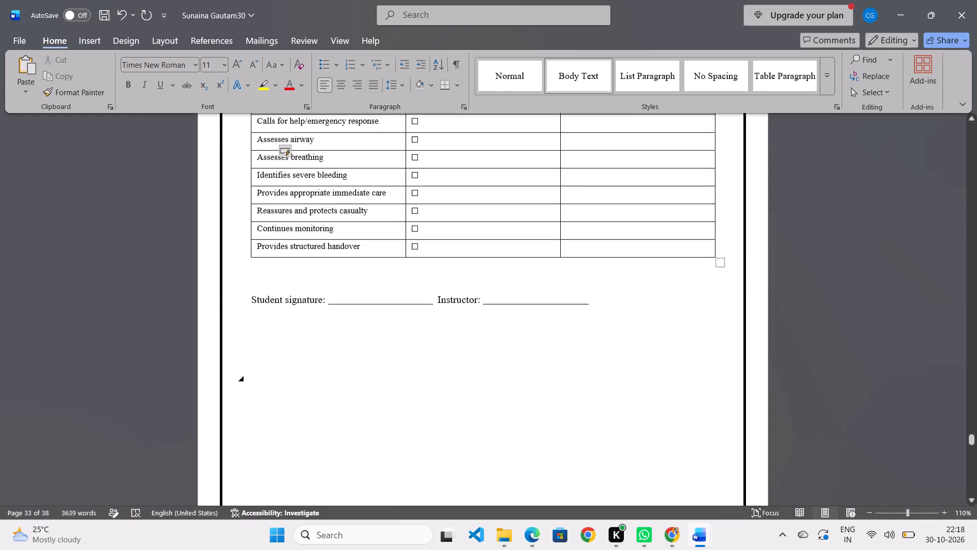
key("Return")
scroll(416, 359, "up", 8)
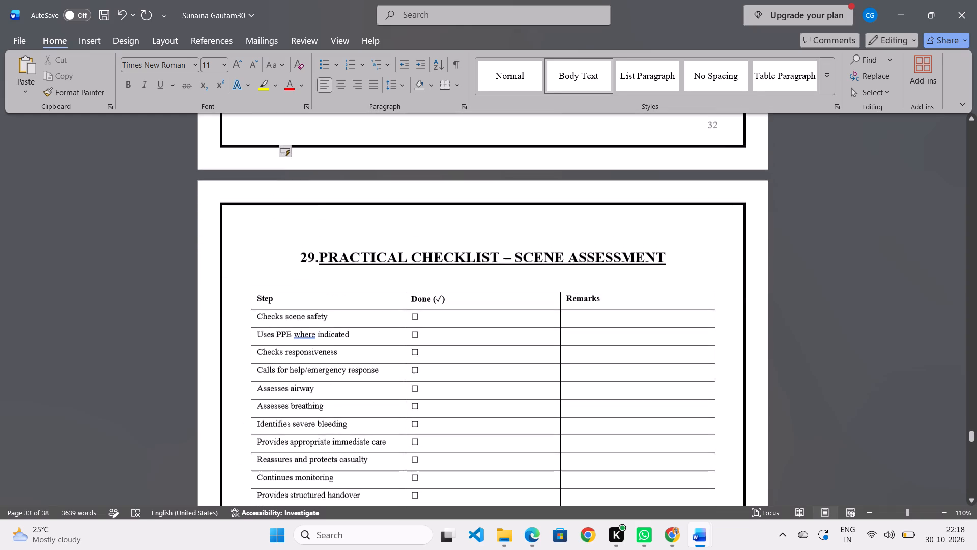
scroll(416, 359, "down", 3)
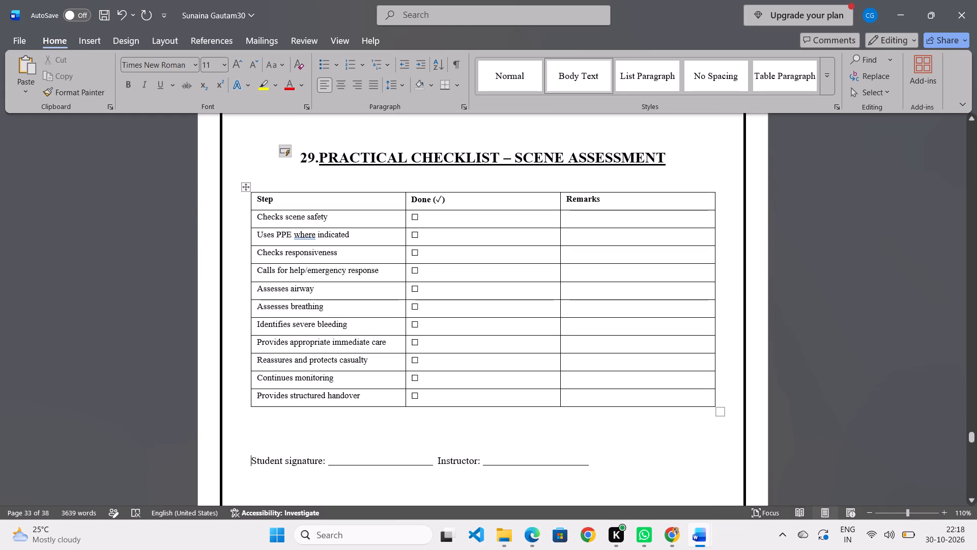
Check the grammar suggestion for the word "where" in the checklist's Uses PPE row.
left_click(306, 233)
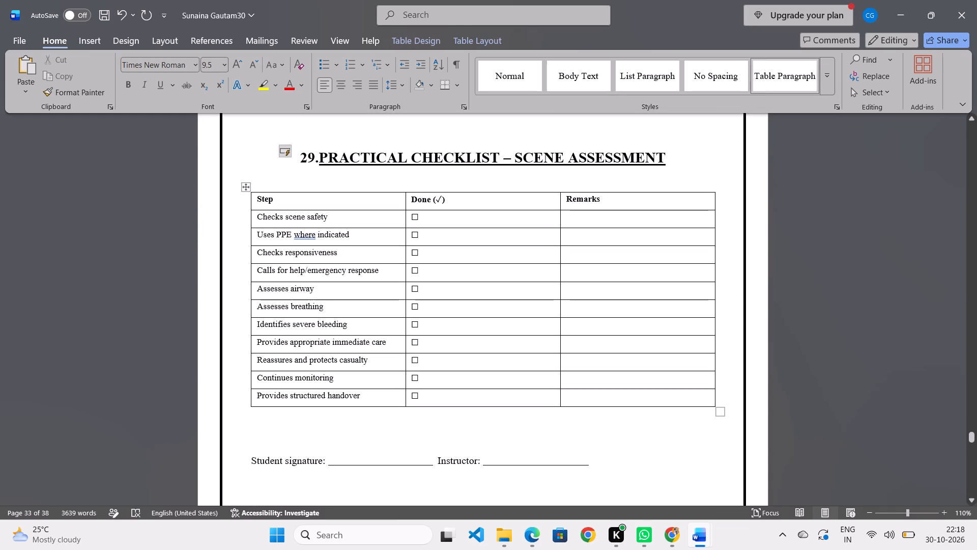
right_click(302, 237)
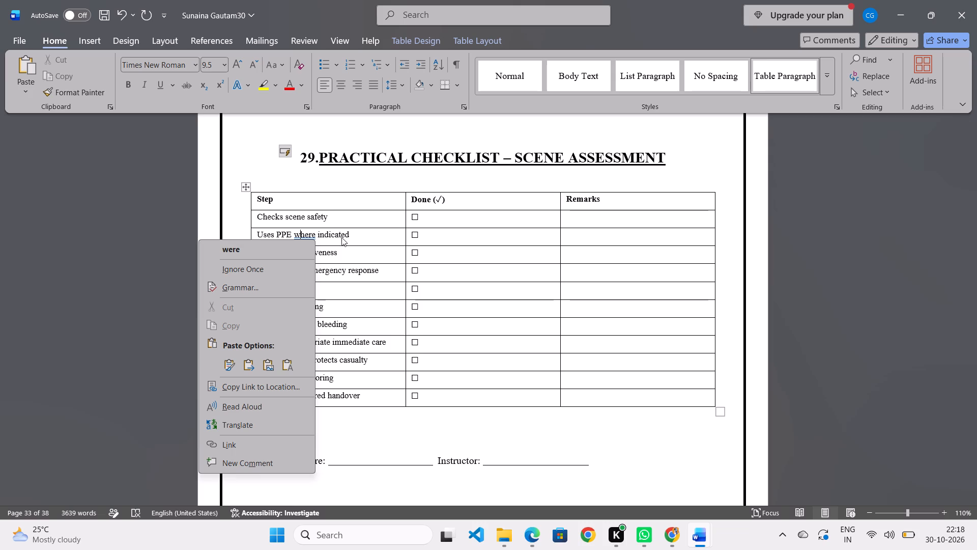
left_click(367, 237)
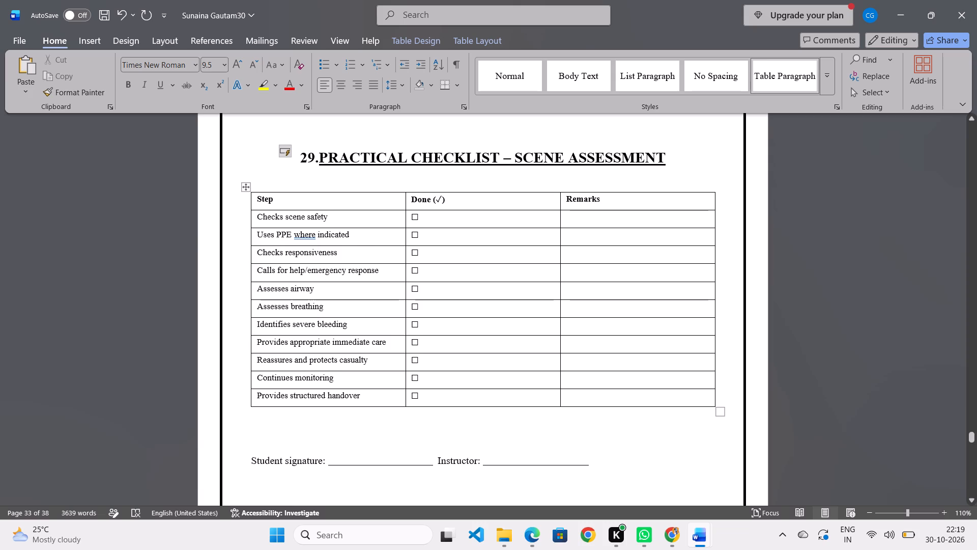
In the Gonard_College_Elective_Module document, copy the heading 30.PRACTICAL CHECKLIST – ADULT CPR & AED together with its whole table.
scroll(349, 319, "down", 5)
scroll(346, 331, "up", 1)
scroll(346, 331, "down", 6)
scroll(344, 354, "up", 1)
scroll(346, 356, "down", 12)
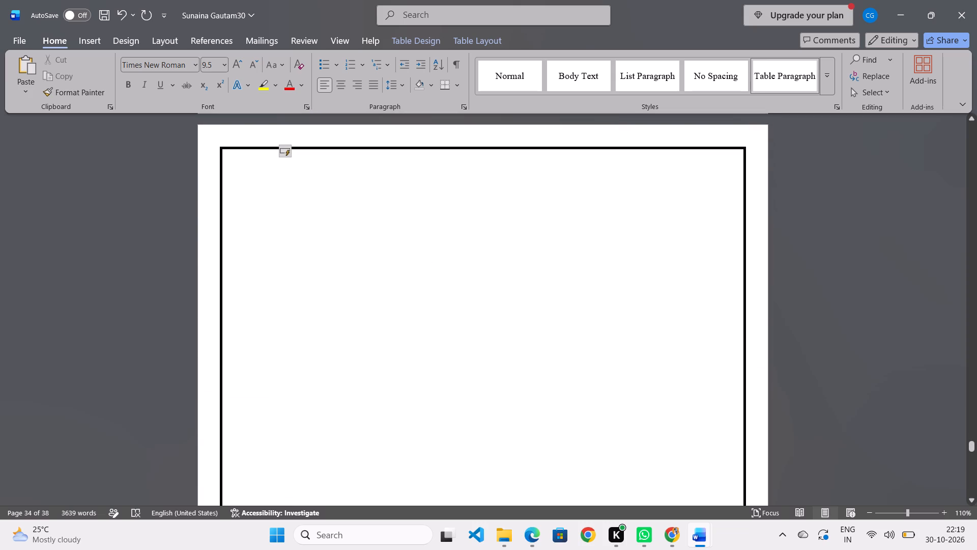
left_click(417, 267)
left_click(764, 486)
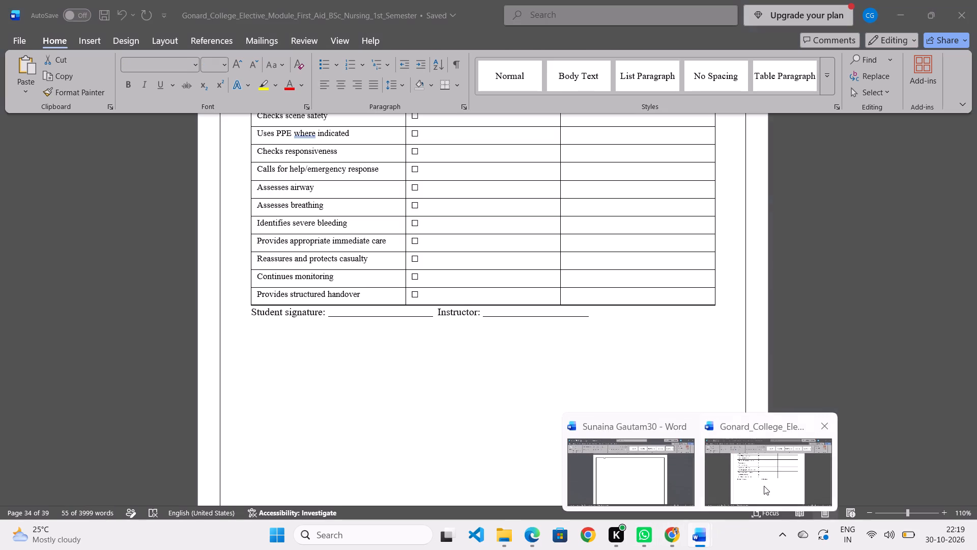
scroll(470, 375, "up", 6)
scroll(468, 370, "down", 2)
scroll(468, 370, "up", 1)
scroll(468, 370, "down", 3)
scroll(468, 370, "up", 1)
scroll(468, 370, "down", 5)
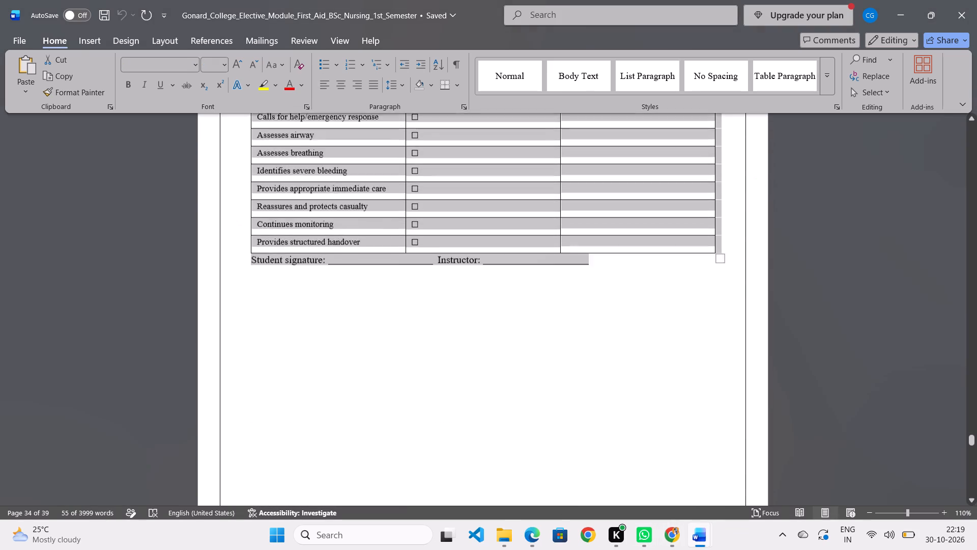
scroll(467, 369, "down", 16)
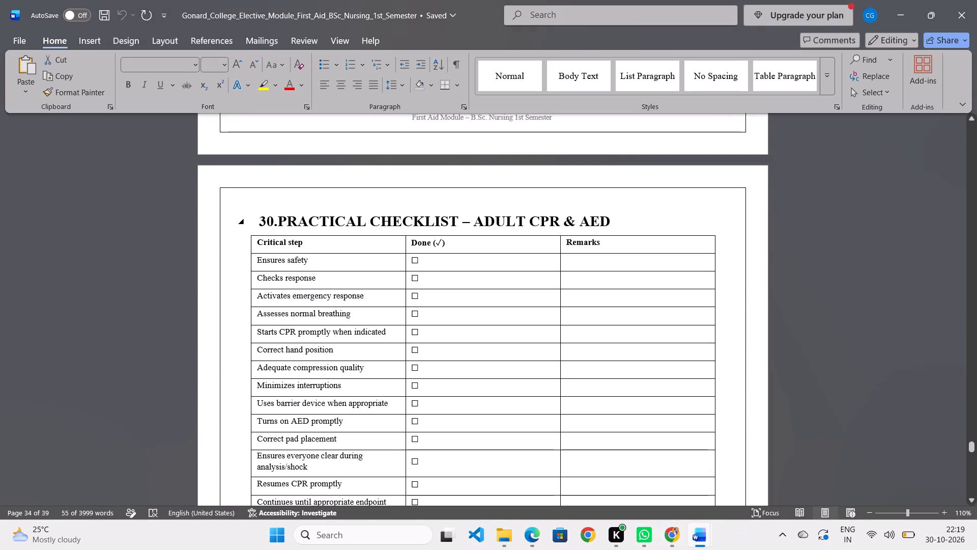
left_click_drag(258, 217, 468, 317)
scroll(345, 331, "down", 10)
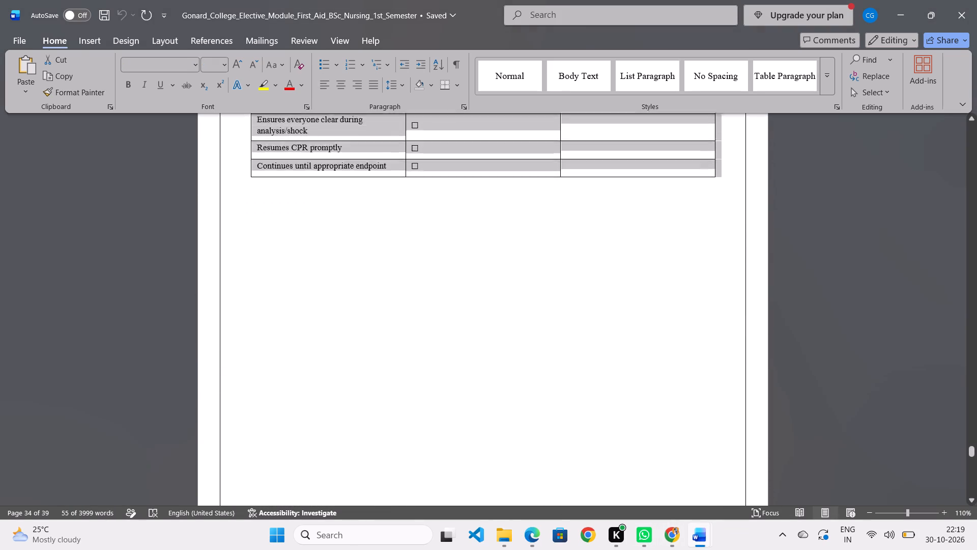
left_click_drag(468, 317, 720, 183)
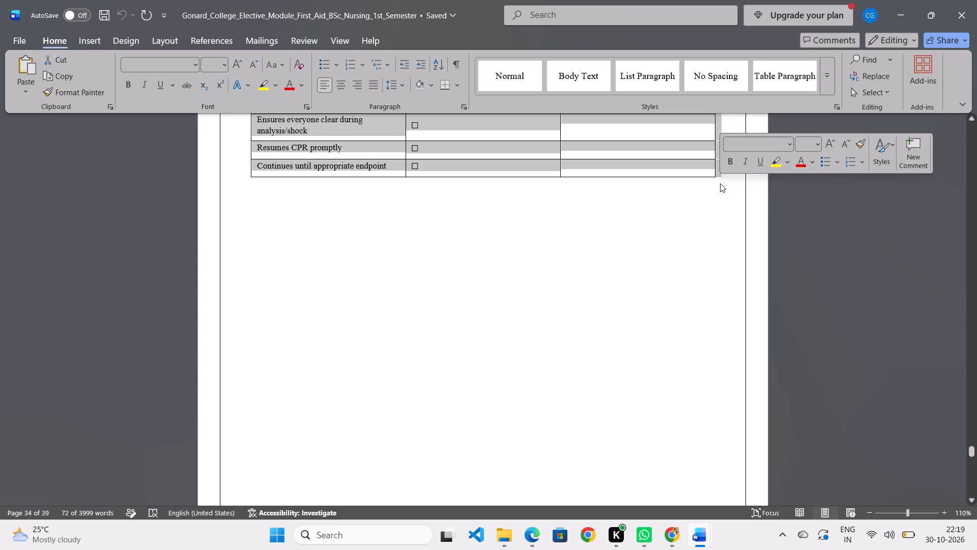
key("ctrl+c")
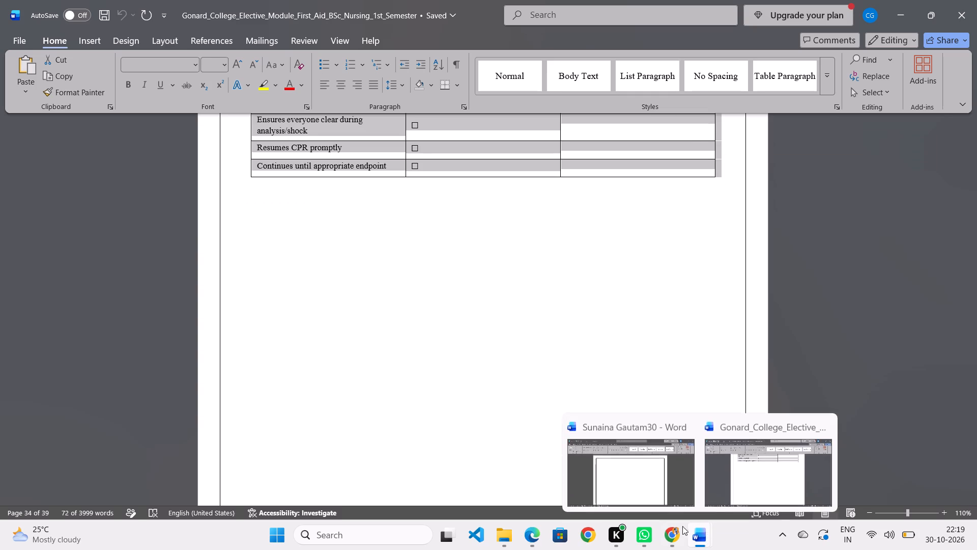
Switch back to the nursing report and return to the blank page 34 following the scene assessment checklist.
left_click(624, 479)
scroll(429, 323, "up", 5)
scroll(429, 322, "down", 1)
scroll(429, 322, "up", 9)
scroll(429, 322, "down", 1)
scroll(429, 322, "up", 5)
scroll(429, 322, "down", 2)
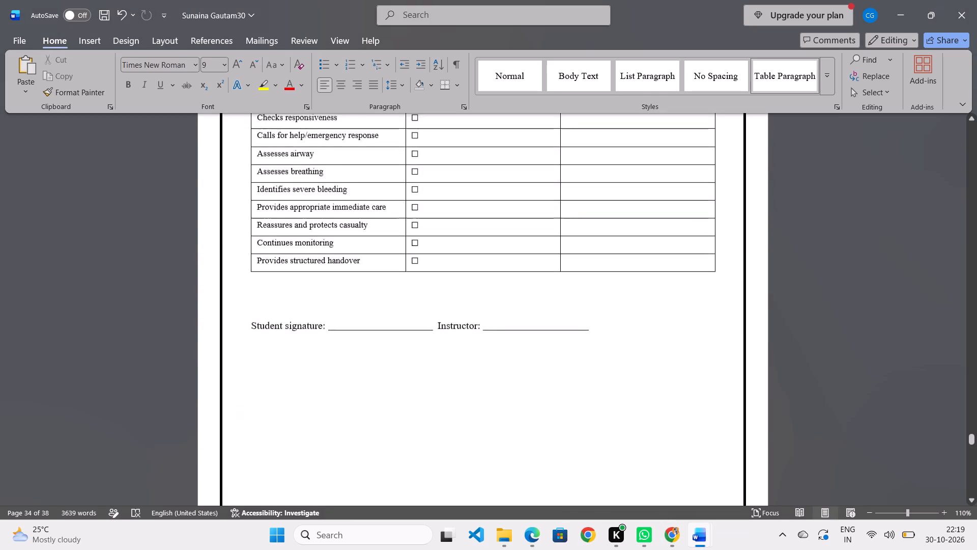
scroll(429, 322, "down", 12)
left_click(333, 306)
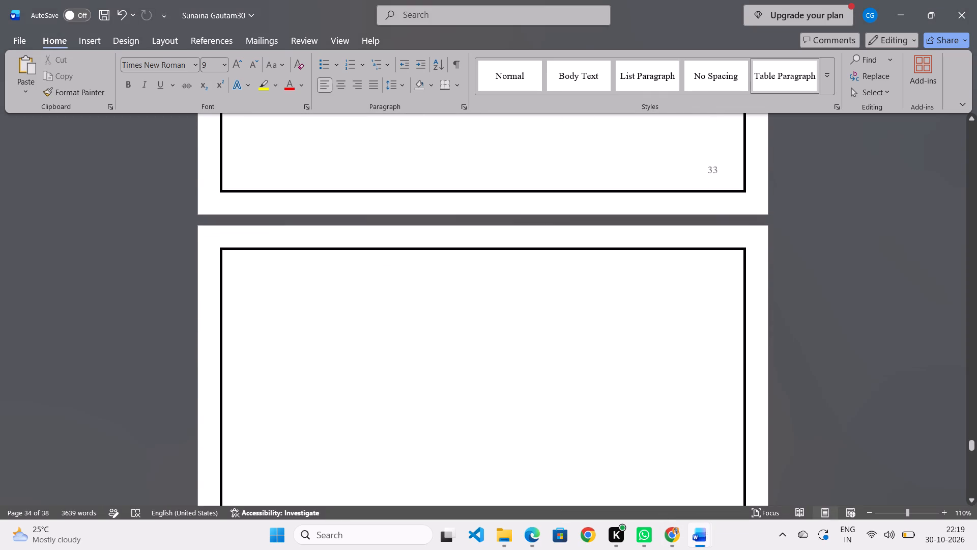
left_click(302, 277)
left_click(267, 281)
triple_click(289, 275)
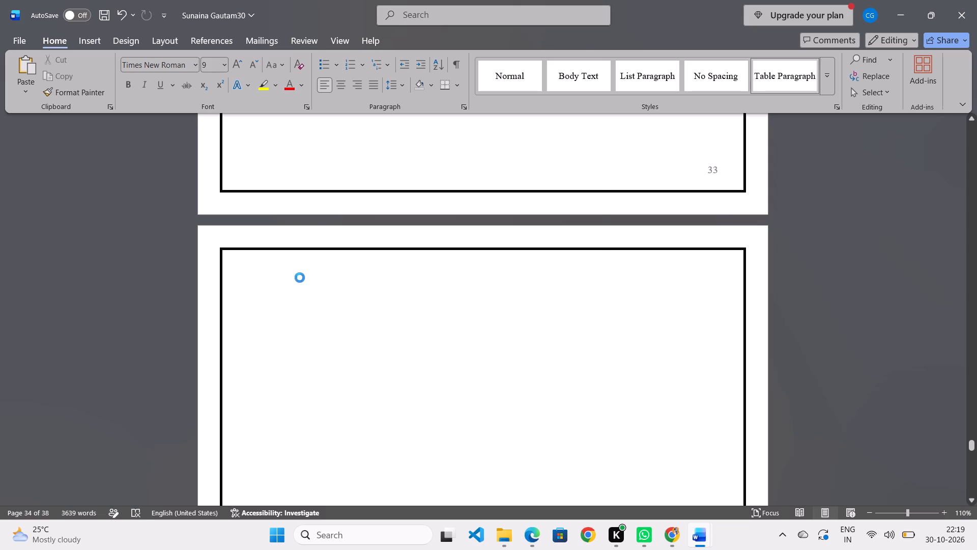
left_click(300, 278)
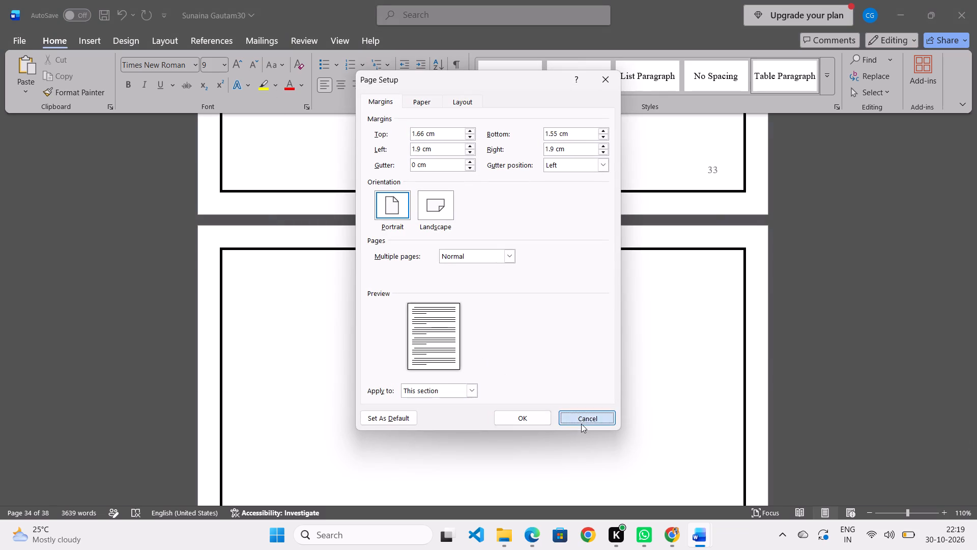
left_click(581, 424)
Paste the copied Adult CPR & AED checklist section onto the blank page 34, after the scene assessment checklist page.
left_click(353, 325)
scroll(344, 308, "up", 5)
scroll(344, 308, "down", 1)
scroll(344, 308, "up", 8)
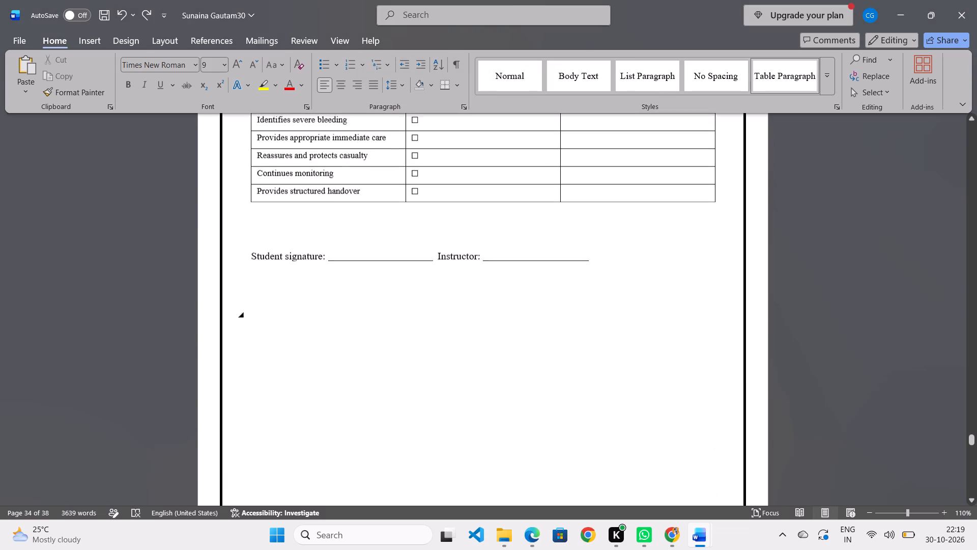
scroll(344, 308, "down", 12)
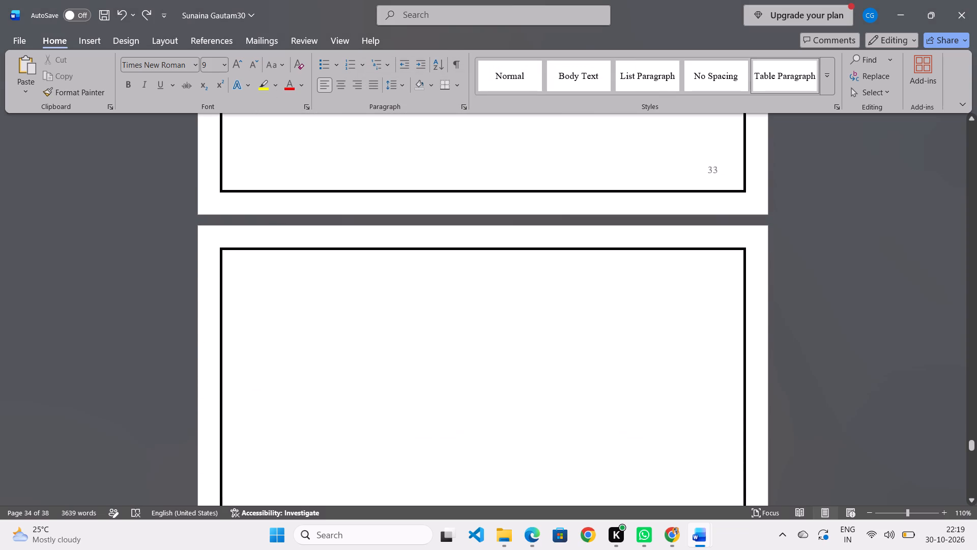
left_click(308, 285)
scroll(308, 285, "up", 5)
scroll(308, 285, "down", 1)
scroll(308, 285, "up", 10)
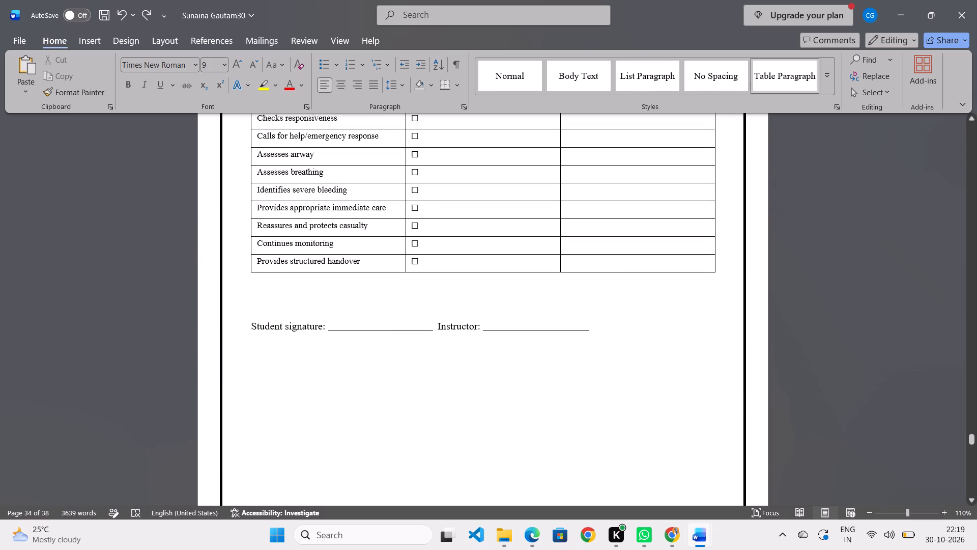
left_click(613, 335)
key("Down")
key("Down")
key("Down")
key("Down")
key("Down")
key("Down")
key("Down")
key("Down")
scroll(309, 347, "down", 5)
key("Down")
key("Down")
key("Down")
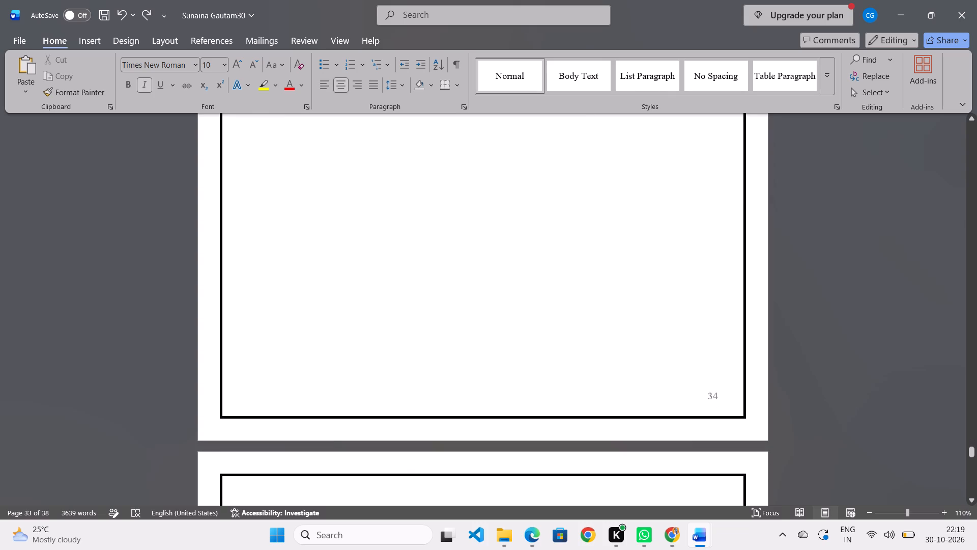
scroll(310, 343, "up", 7)
key("Up")
key("Up")
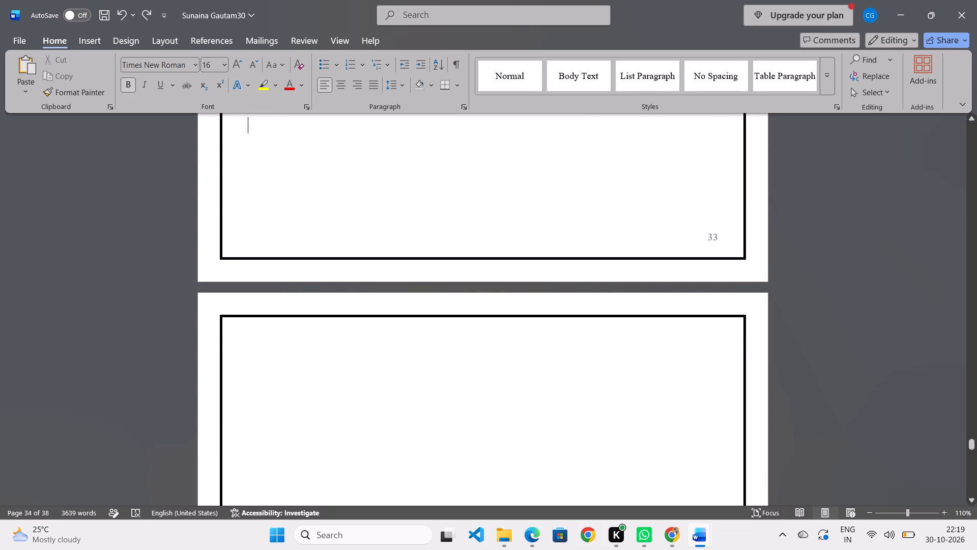
key("Down")
scroll(310, 343, "up", 4)
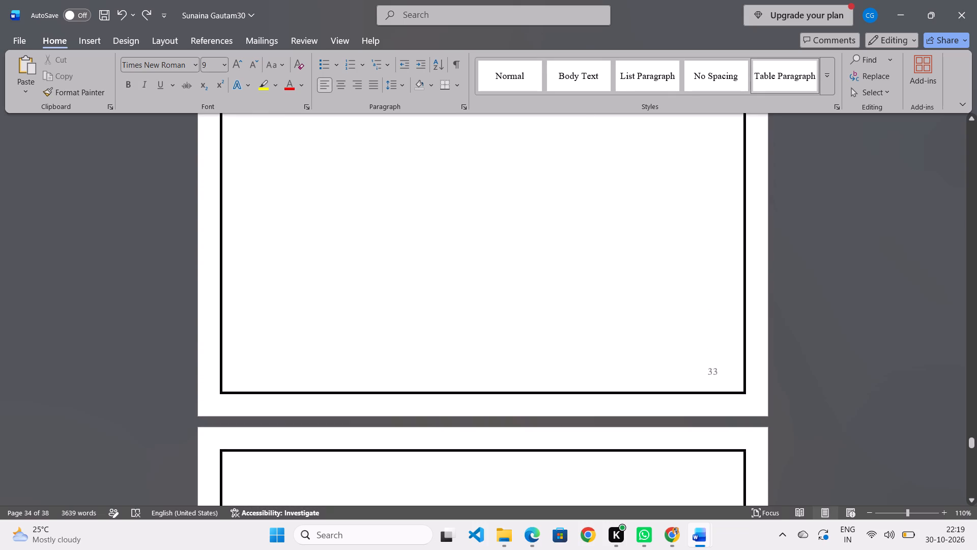
scroll(310, 343, "up", 2)
key("Up")
key("Down")
key("Down")
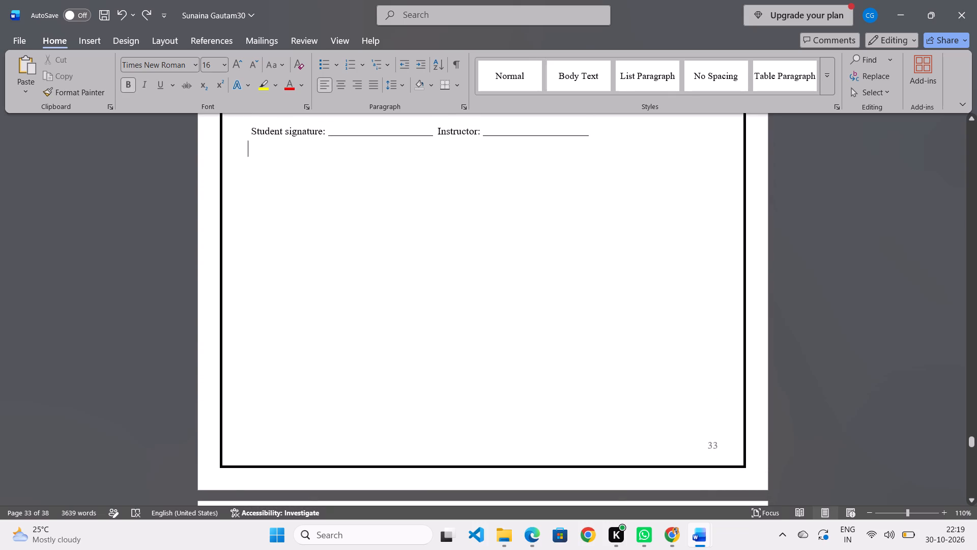
key("Down")
key("Down")
key("Down")
key("Down")
key("Down")
key("Down")
key("Down")
key("Down")
key("Down")
key("Down")
scroll(310, 343, "down", 3)
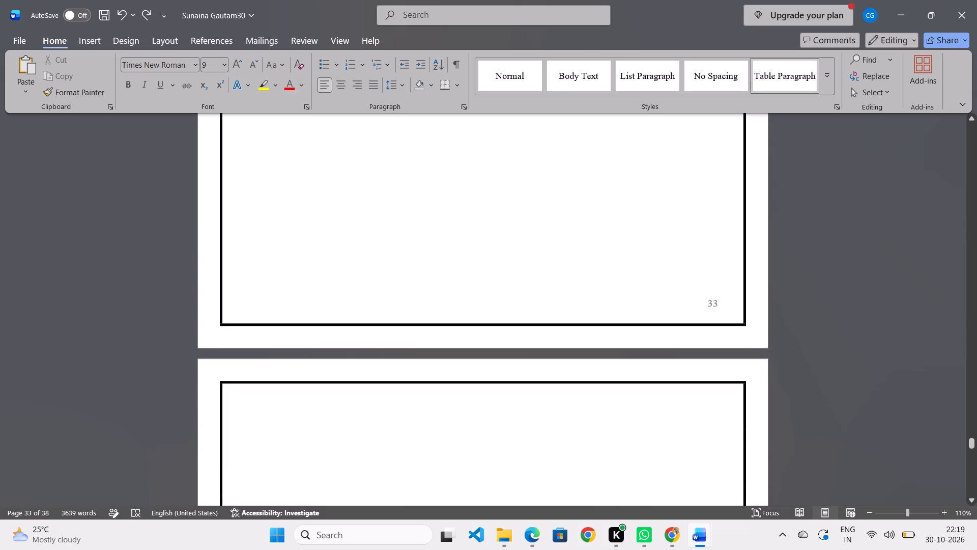
scroll(310, 343, "down", 3)
left_click(313, 329)
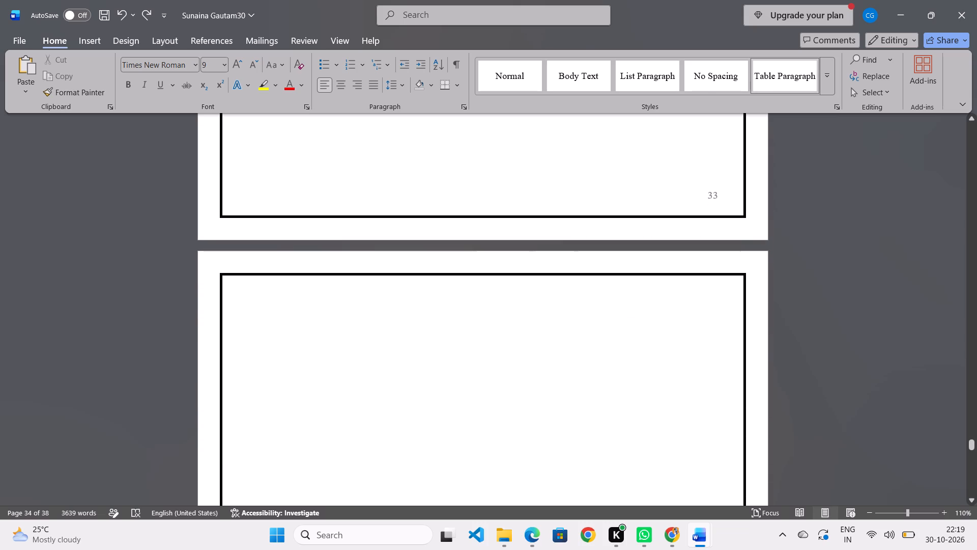
key("ctrl+v")
Examine the pasted Adult CPR & AED checklist and how it follows the scene assessment checklist on page 33.
scroll(311, 335, "up", 2)
scroll(311, 335, "down", 1)
scroll(311, 335, "up", 10)
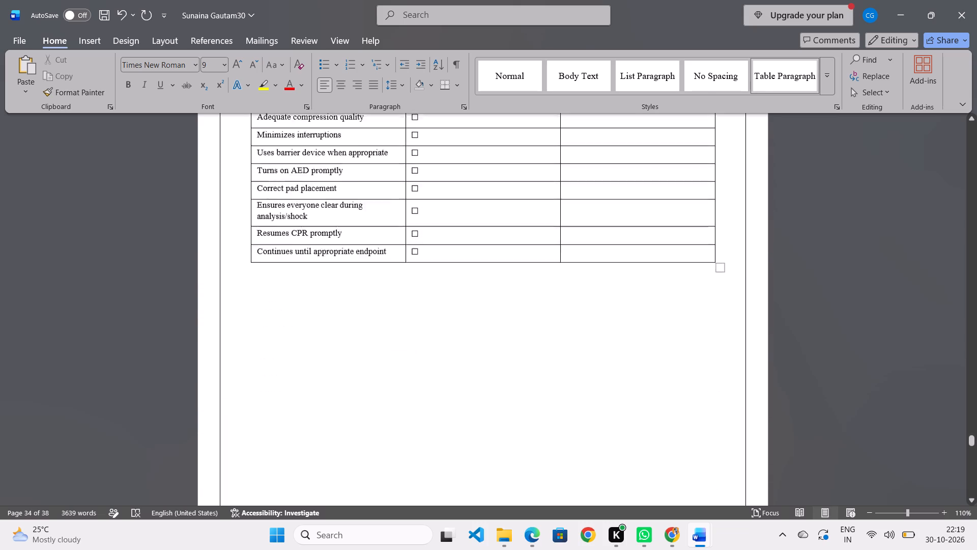
scroll(309, 335, "up", 4)
scroll(308, 334, "down", 1)
scroll(308, 334, "up", 1)
scroll(308, 334, "down", 1)
scroll(308, 334, "up", 17)
scroll(306, 332, "down", 3)
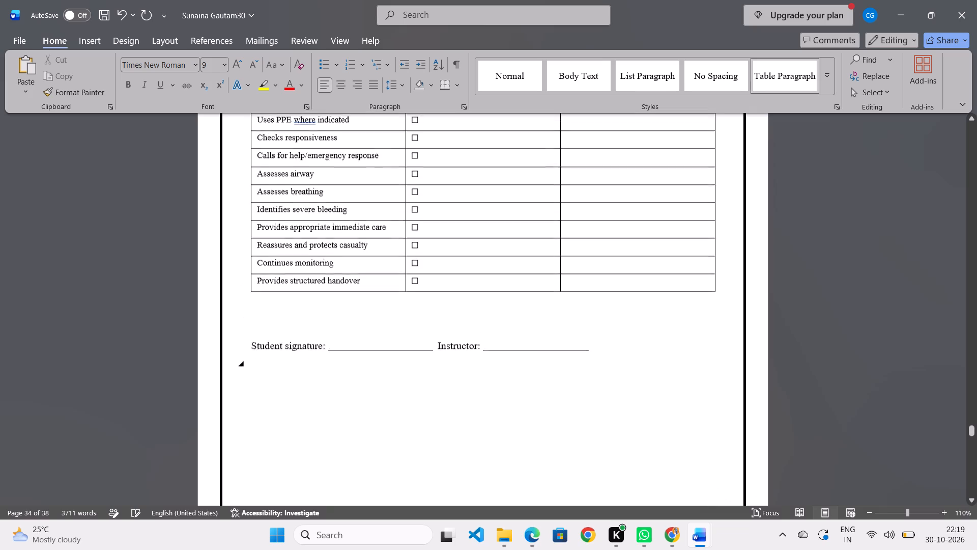
scroll(306, 332, "down", 12)
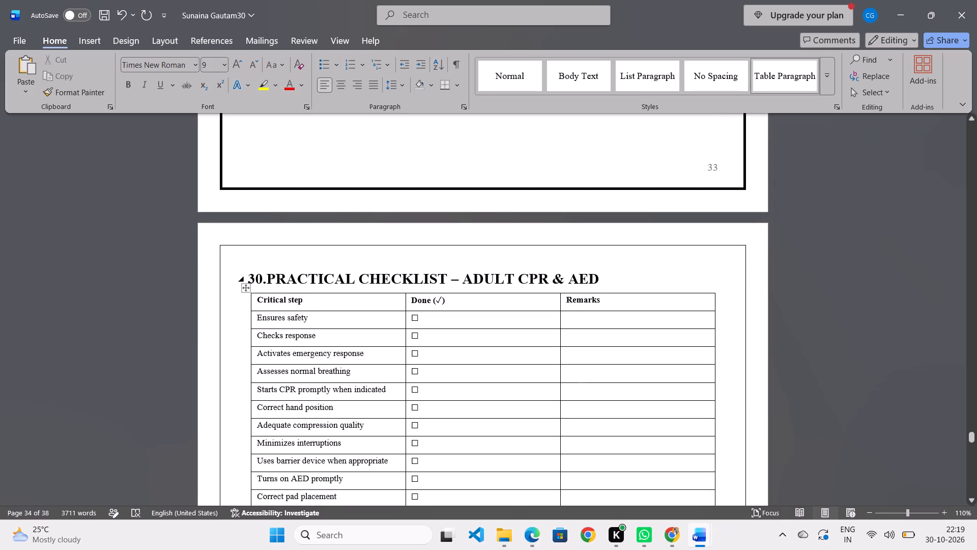
Underline the section 30 heading text PRACTICAL CHECKLIST – ADULT CPR & AED and add a blank line between it and the table.
left_click(612, 280)
left_click_drag(608, 278, 335, 276)
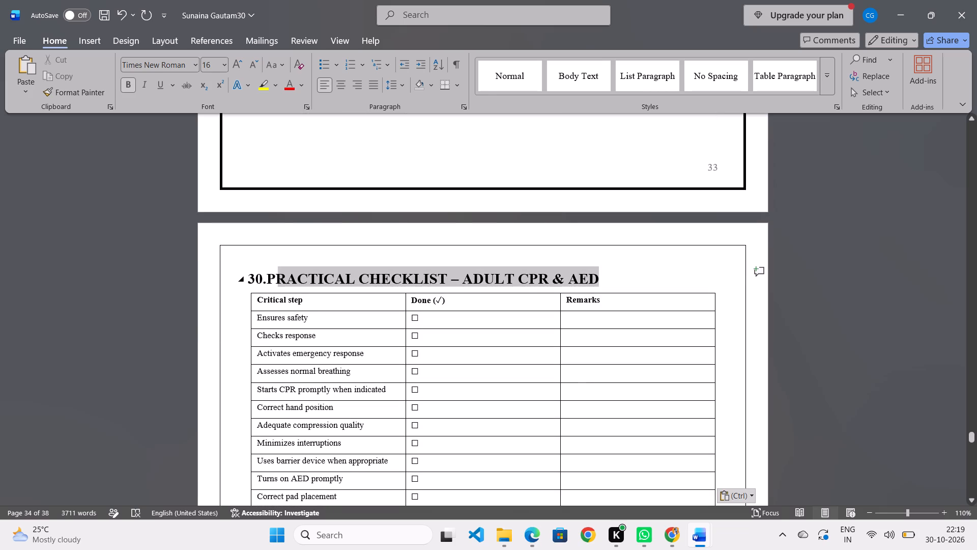
left_click_drag(335, 276, 310, 280)
left_click(348, 259)
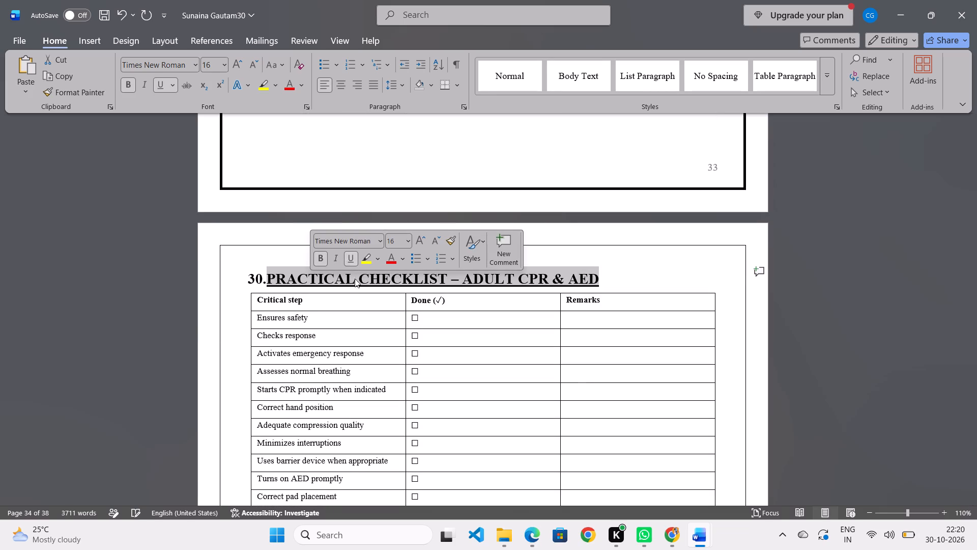
left_click(633, 276)
key("Return")
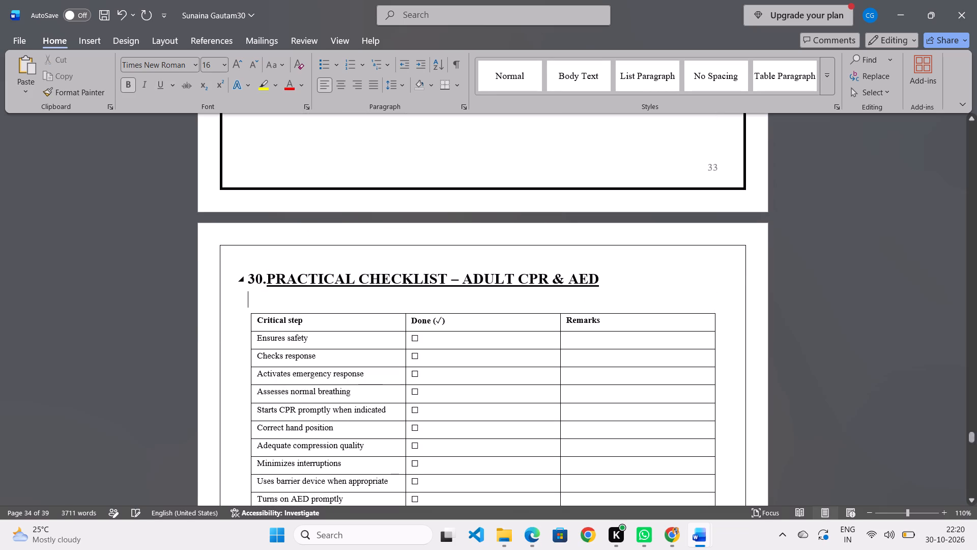
In the Gonard_College_Elective_Module document, copy section 31, Bleeding, Bandaging & Fracture Support, with its heading, table and diagram caption lines.
scroll(488, 306, "down", 15)
scroll(484, 313, "down", 9)
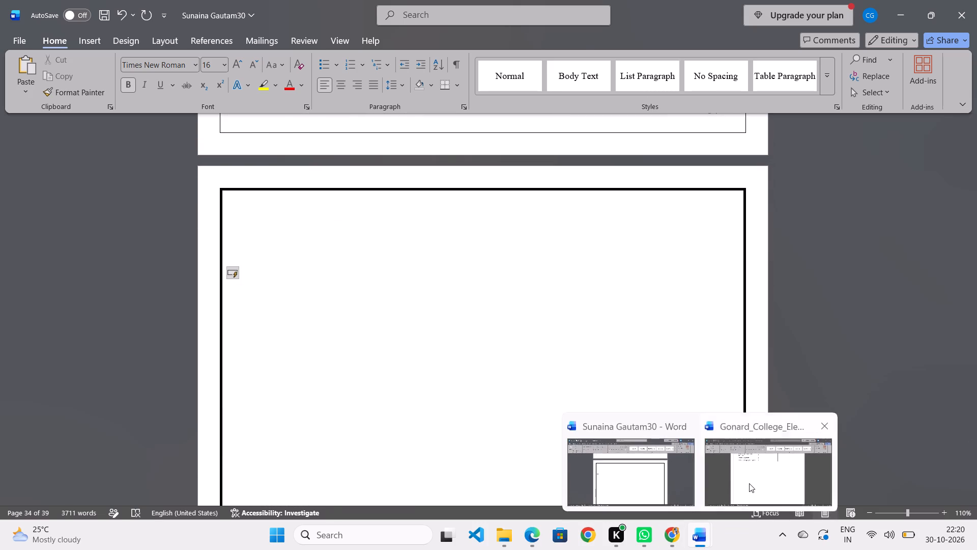
left_click(749, 483)
scroll(561, 319, "up", 8)
scroll(561, 319, "down", 4)
scroll(561, 319, "up", 1)
scroll(561, 319, "down", 12)
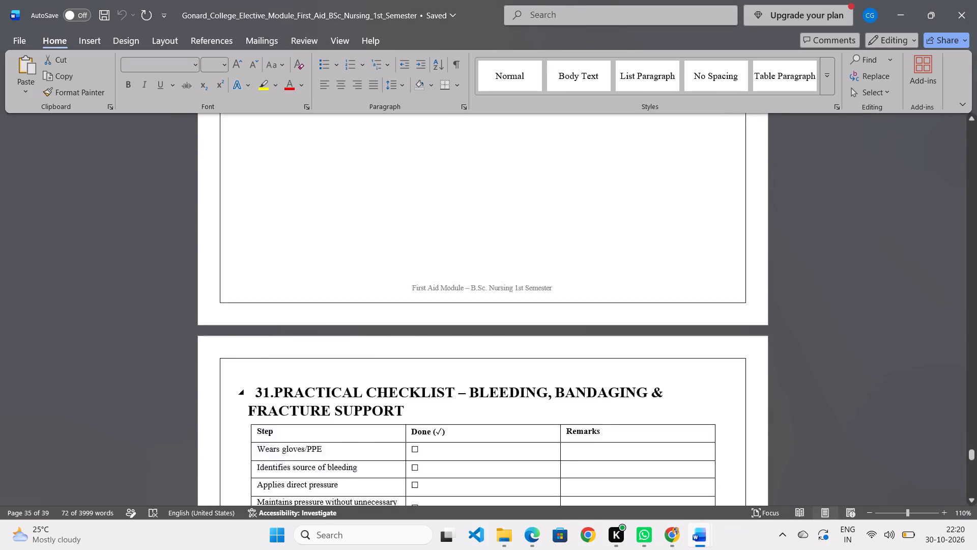
scroll(552, 322, "down", 7)
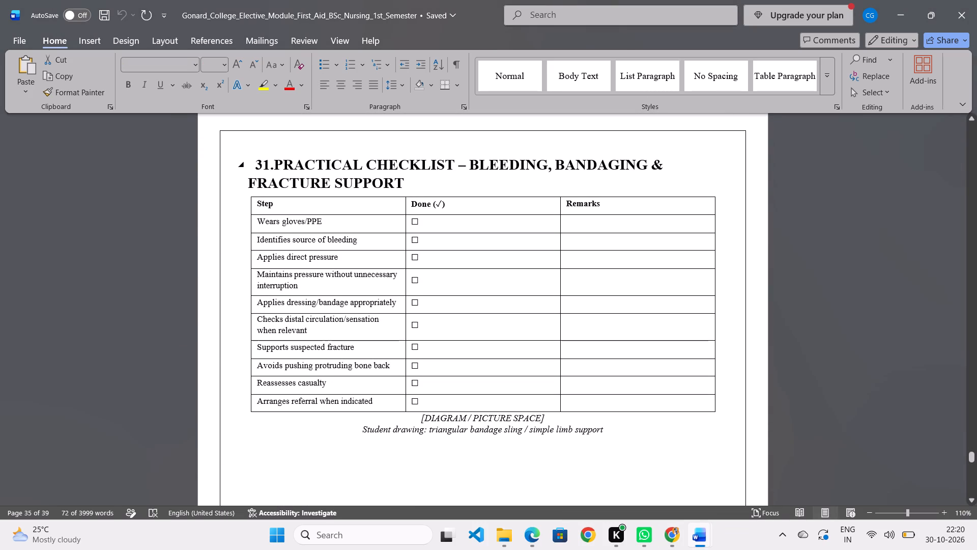
left_click_drag(256, 162, 609, 435)
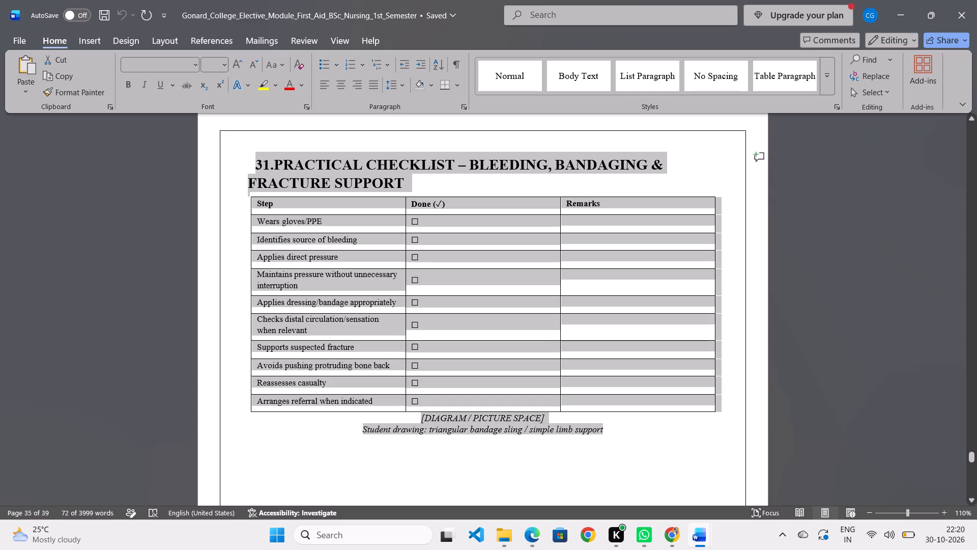
left_click_drag(609, 435, 610, 436)
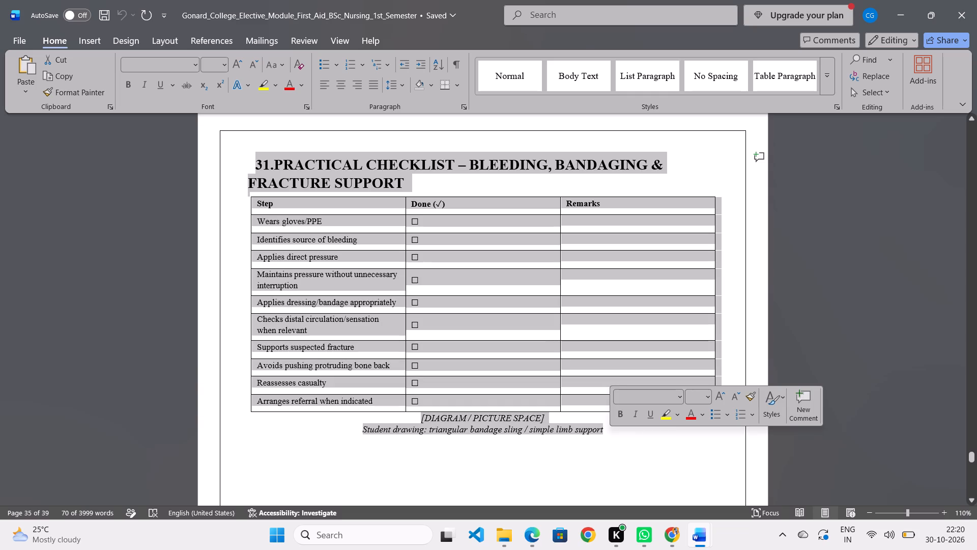
key("ctrl+c")
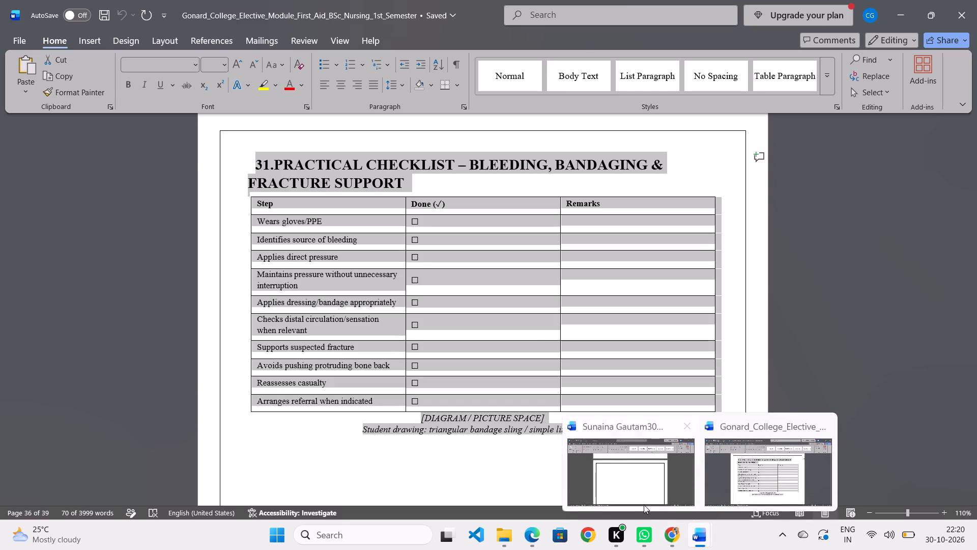
Switch to the nursing report and paste the copied section 31 onto the blank page 35 after the Adult CPR & AED checklist.
left_click(630, 488)
left_click(290, 221)
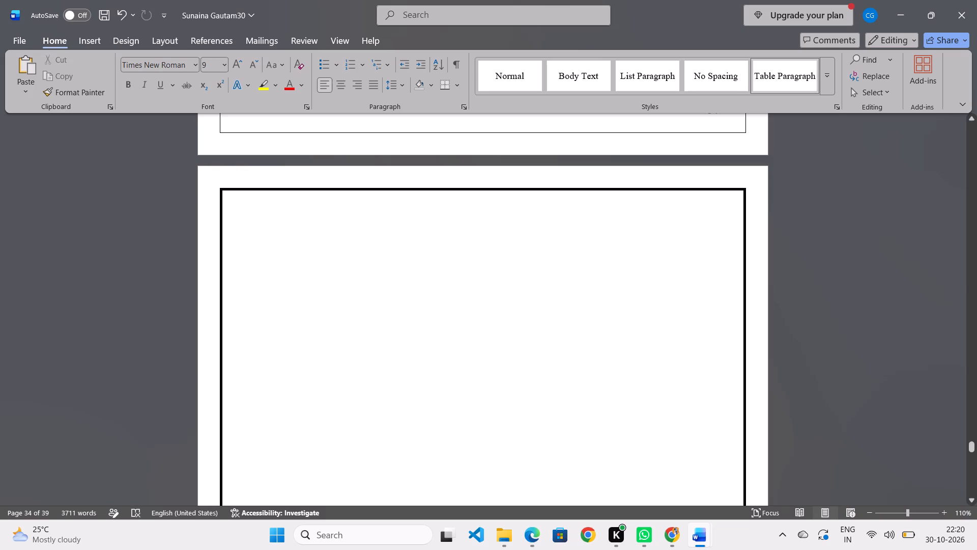
key("ctrl+v")
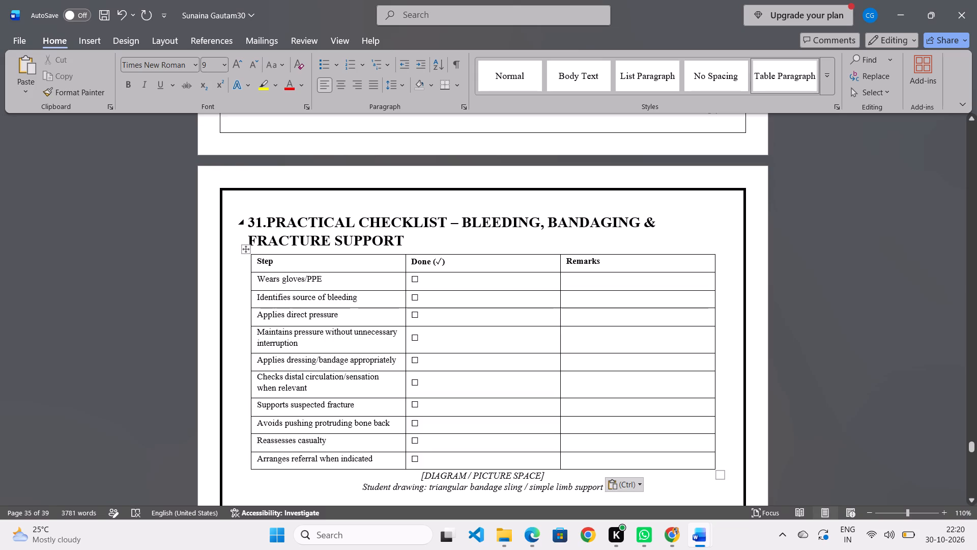
Add a blank line between the section 31 heading and its table, and underline the heading text after the number.
left_click(437, 246)
scroll(437, 246, "down", 2)
key("Return")
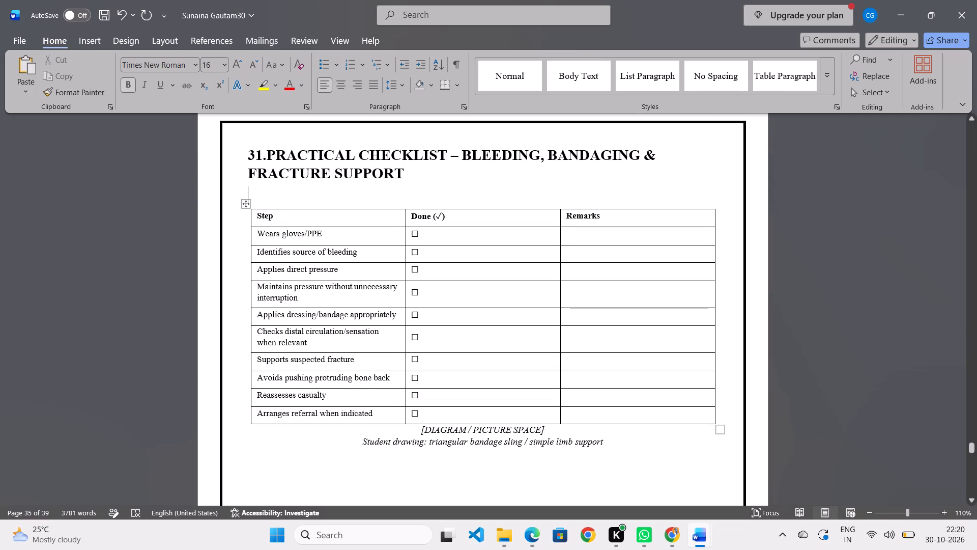
left_click_drag(401, 177, 304, 151)
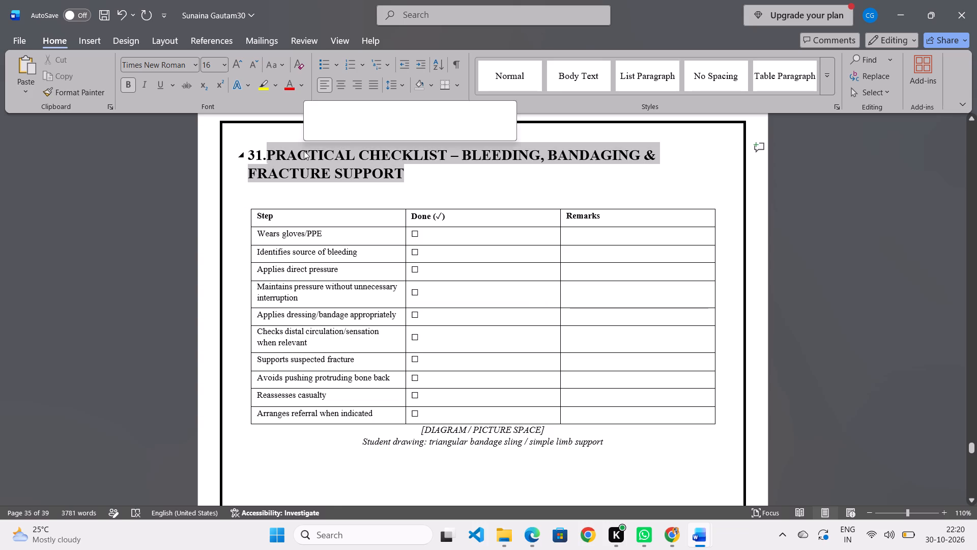
left_click(337, 131)
left_click(447, 186)
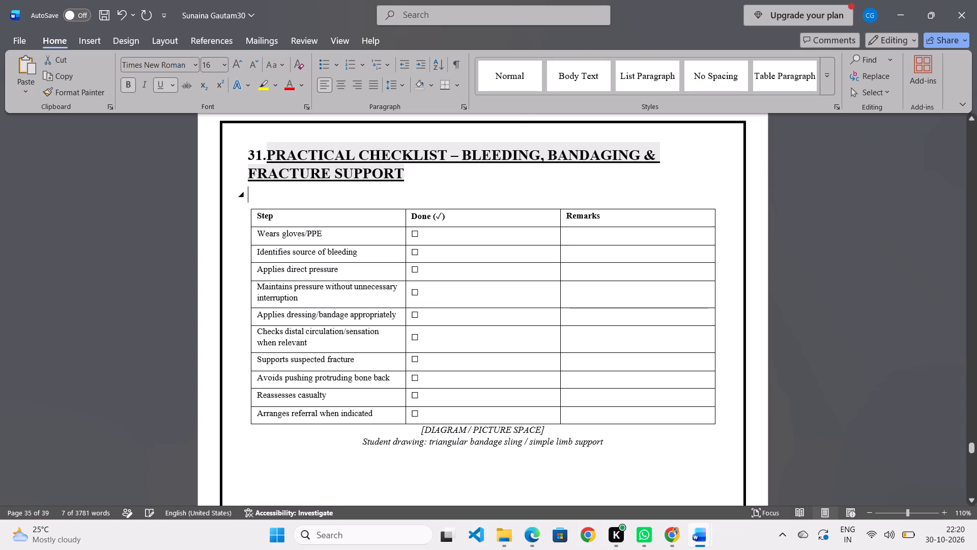
Examine the Bleeding, Bandaging & Fracture Support checklist on page 35 and the blank page 36 after it.
scroll(411, 262, "down", 5)
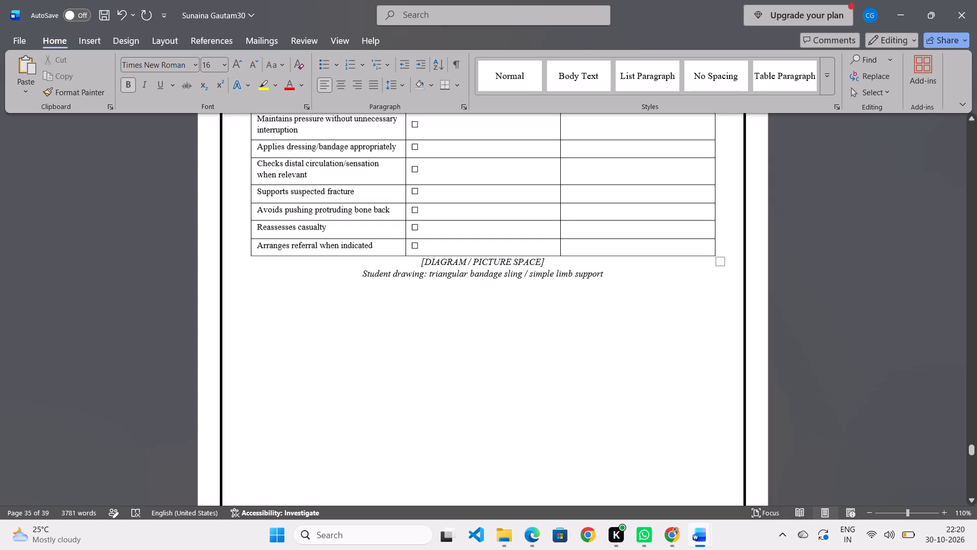
scroll(624, 281, "up", 5)
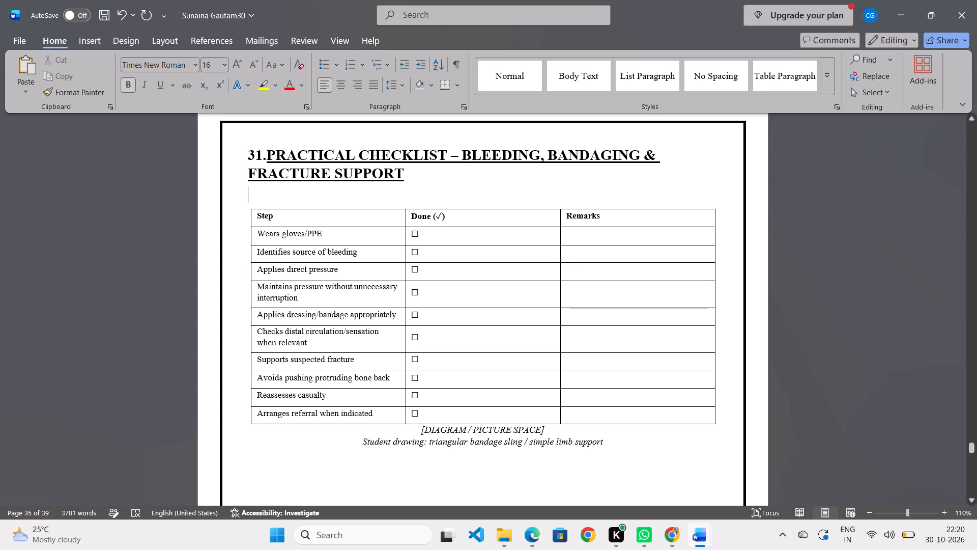
scroll(567, 451, "down", 15)
scroll(586, 448, "up", 1)
scroll(586, 448, "down", 3)
scroll(586, 448, "up", 1)
scroll(586, 448, "down", 2)
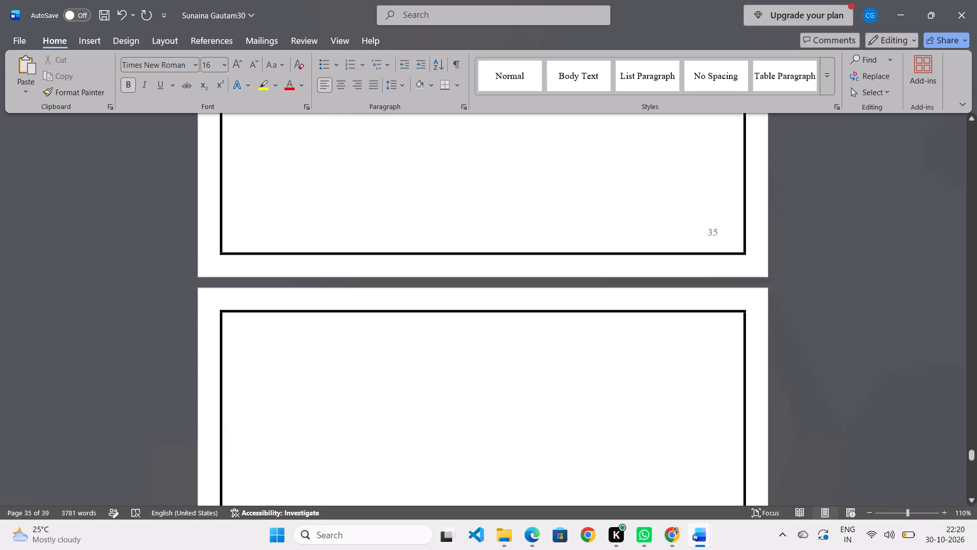
scroll(586, 448, "down", 8)
scroll(586, 448, "up", 1)
scroll(586, 448, "down", 8)
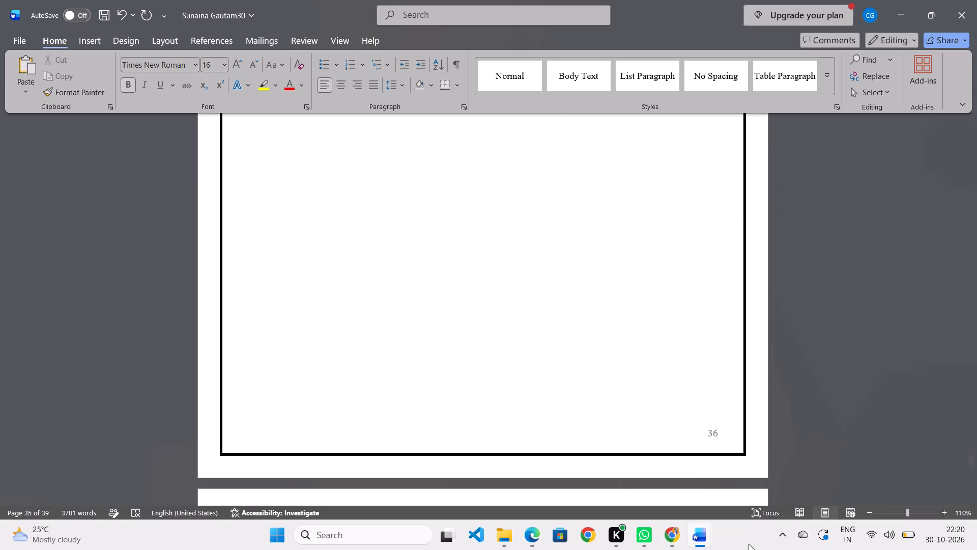
In the Gonard_College_Elective_Module document, copy section 32, Burns & Choking, with its heading, table and instructor comments lines.
left_click(766, 476)
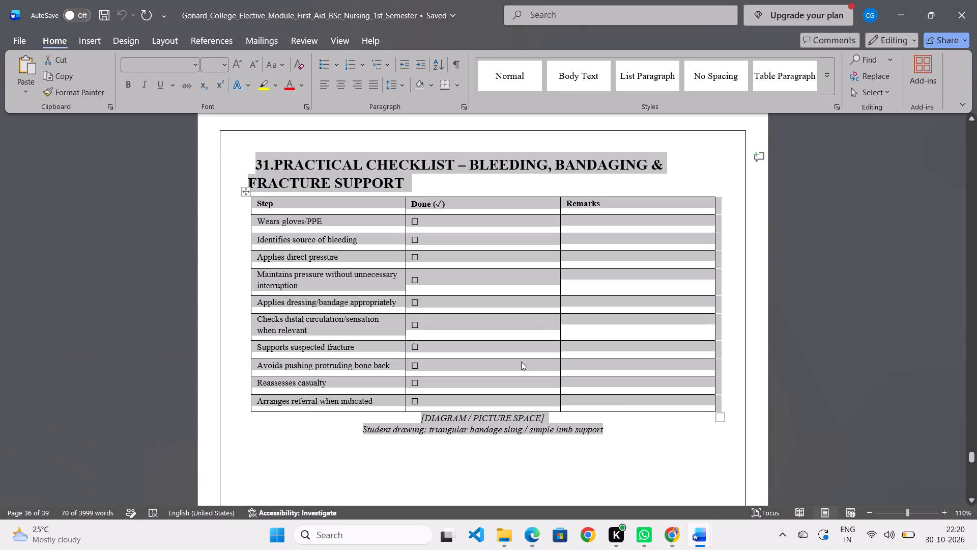
scroll(521, 362, "down", 11)
scroll(522, 362, "up", 1)
scroll(522, 362, "down", 7)
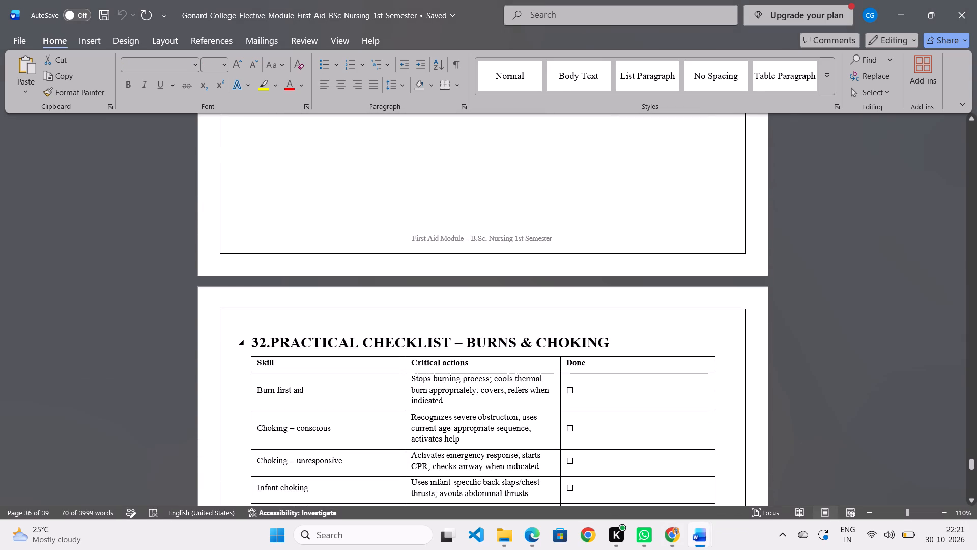
left_click_drag(252, 341, 481, 380)
scroll(295, 424, "down", 3)
scroll(411, 396, "down", 3)
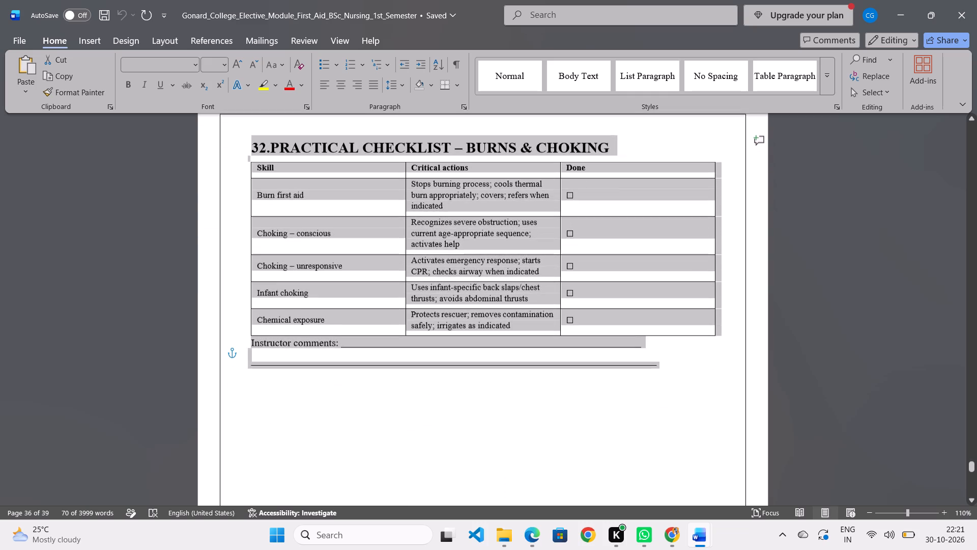
left_click_drag(481, 380, 665, 357)
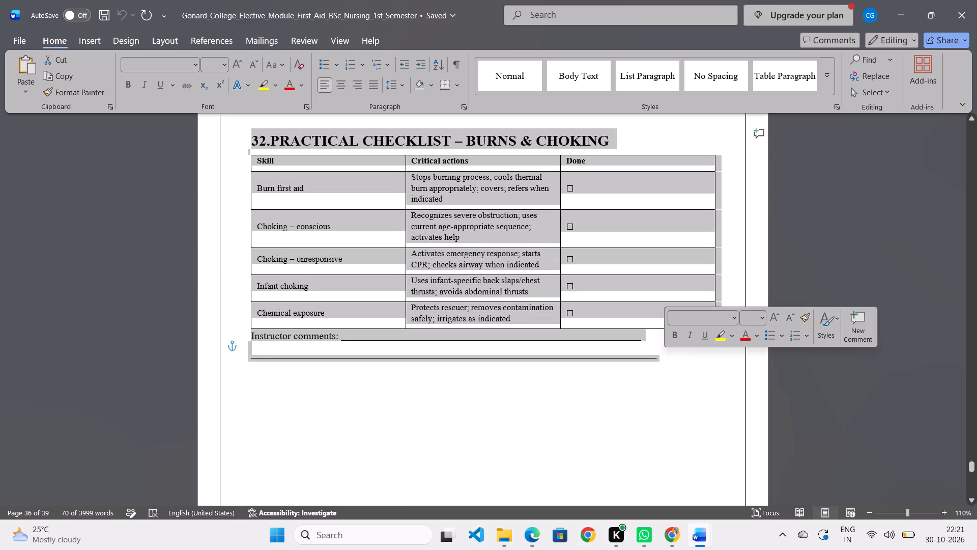
key("ctrl+c")
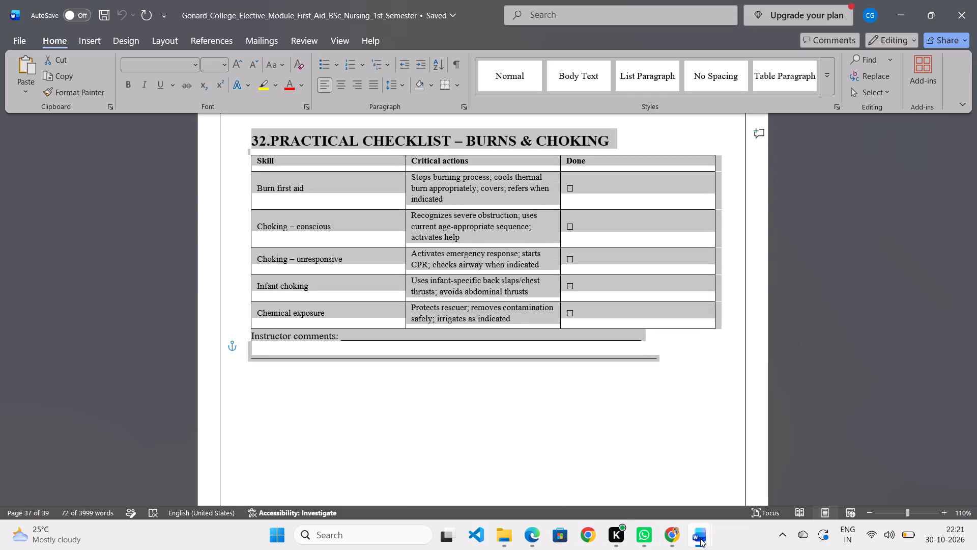
Switch to the nursing report and paste the copied section 32 onto the blank page 36 after the section 31 checklist.
left_click(634, 478)
scroll(460, 354, "up", 15)
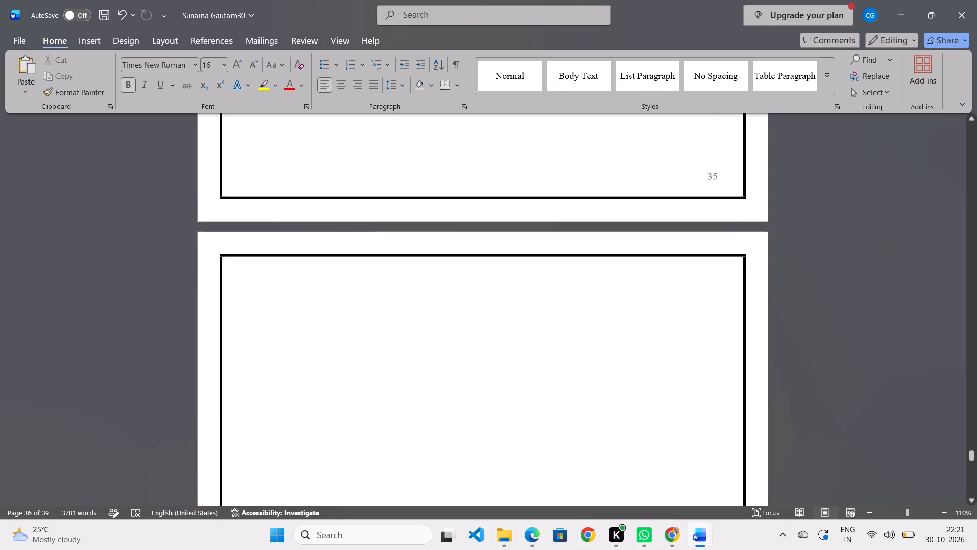
scroll(459, 353, "up", 12)
scroll(458, 350, "down", 1)
scroll(458, 350, "up", 2)
scroll(458, 350, "down", 7)
scroll(458, 350, "up", 1)
scroll(458, 350, "down", 4)
scroll(456, 352, "up", 1)
scroll(455, 353, "down", 4)
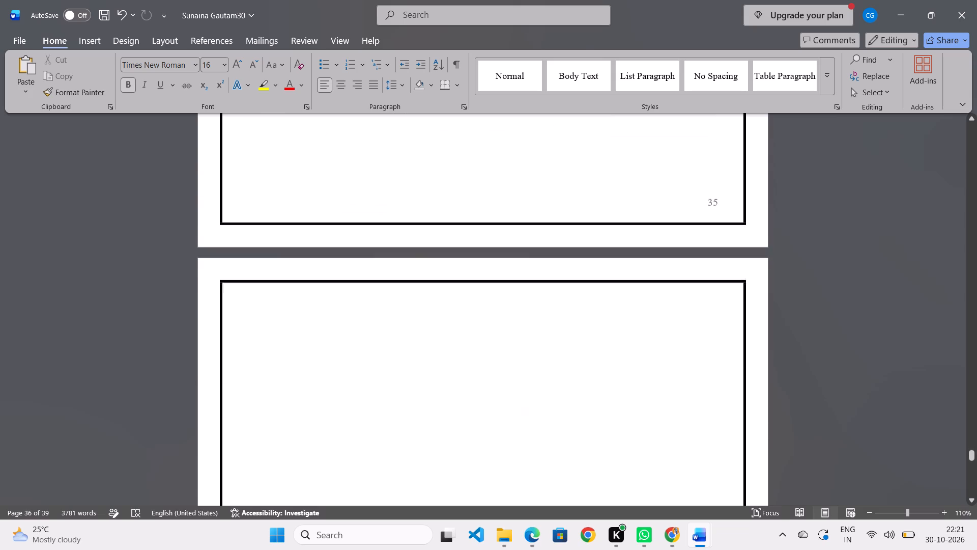
left_click(313, 323)
key("ctrl+v")
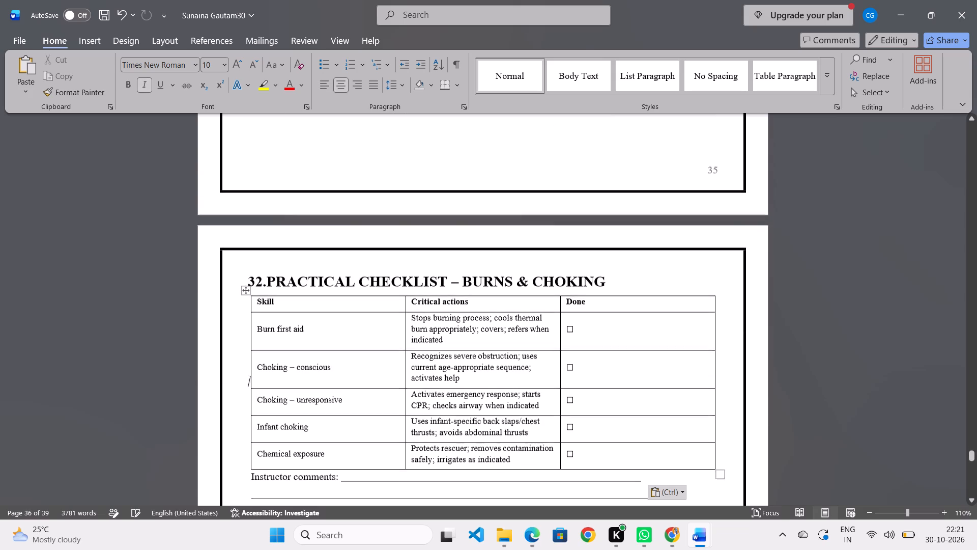
Add a blank line between the section 32 heading and its table, and underline the text PRACTICAL CHECKLIST – BURNS & CHOKING.
left_click(608, 276)
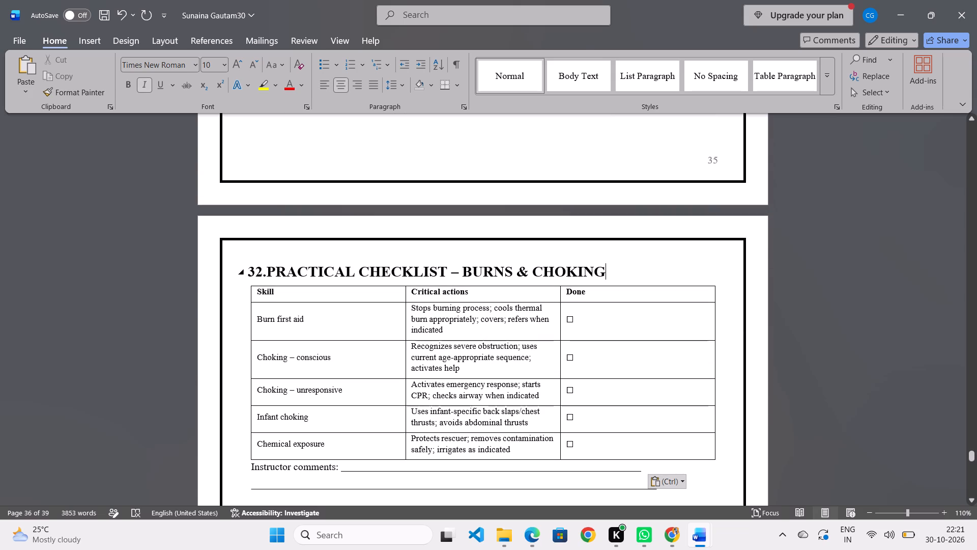
key("Return")
left_click_drag(611, 267, 442, 276)
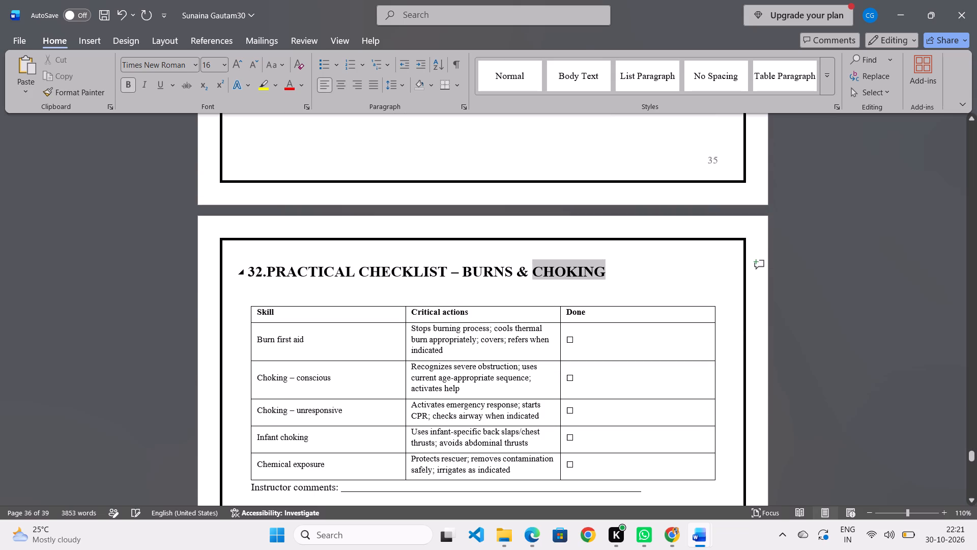
left_click_drag(442, 276, 283, 279)
left_click(323, 259)
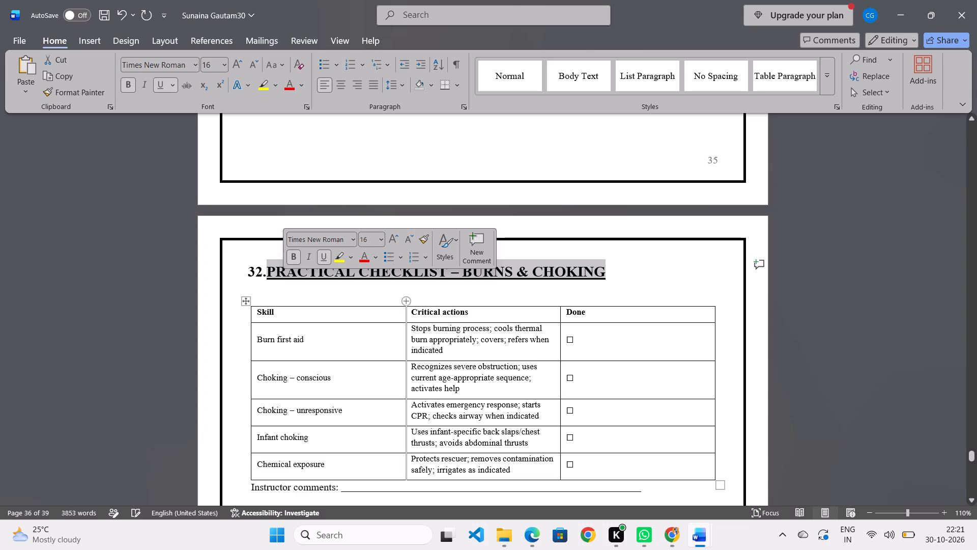
left_click(652, 278)
Insert two blank lines between the Burns & Choking table and the Instructor comments line.
scroll(596, 316, "down", 5)
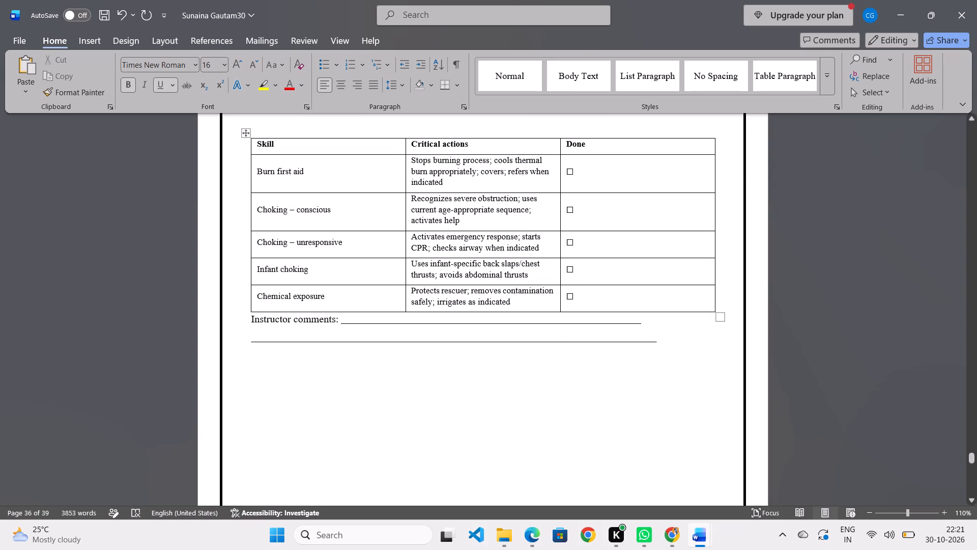
left_click(249, 321)
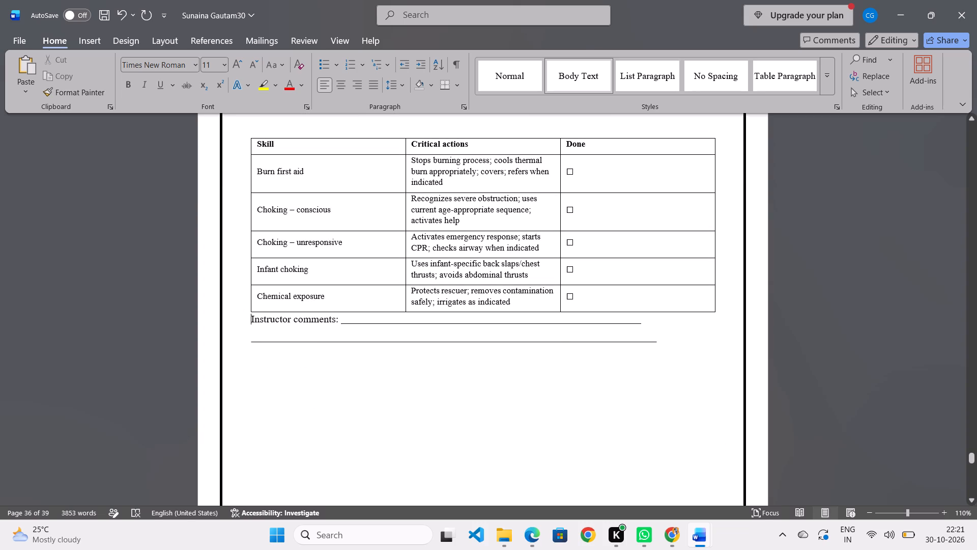
key("Return")
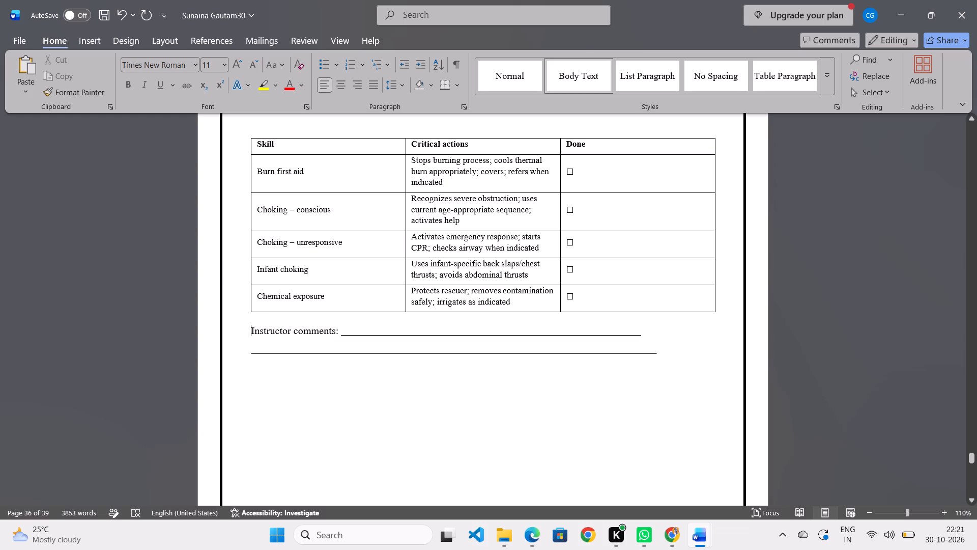
key("Return")
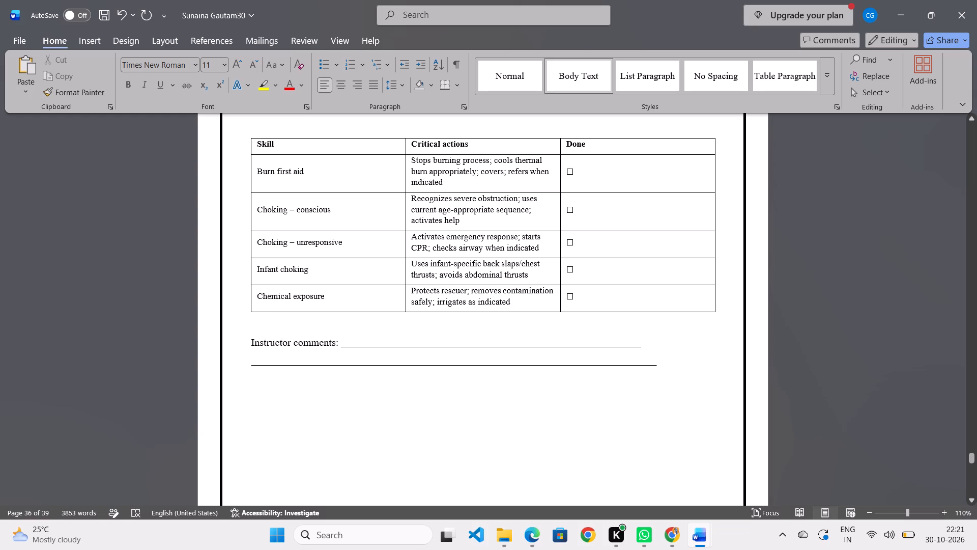
scroll(381, 334, "up", 7)
scroll(381, 334, "down", 15)
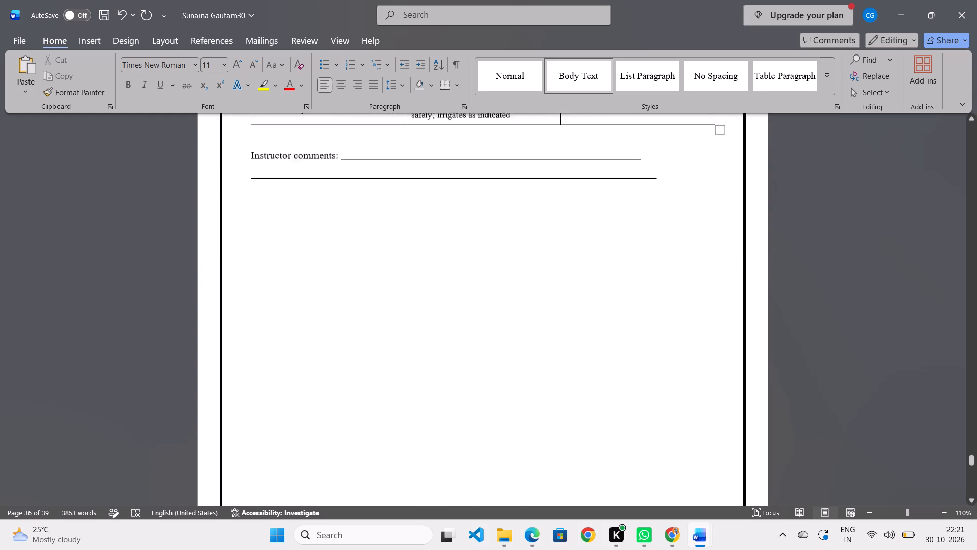
Switch to the Gonard_College_Elective_Module document and copy all of section 33, Quick Revision, Viva & Exam Questions, from its heading through the last long-answer question.
scroll(381, 336, "down", 2)
scroll(382, 336, "up", 1)
scroll(382, 336, "down", 4)
scroll(389, 349, "up", 1)
scroll(389, 349, "down", 3)
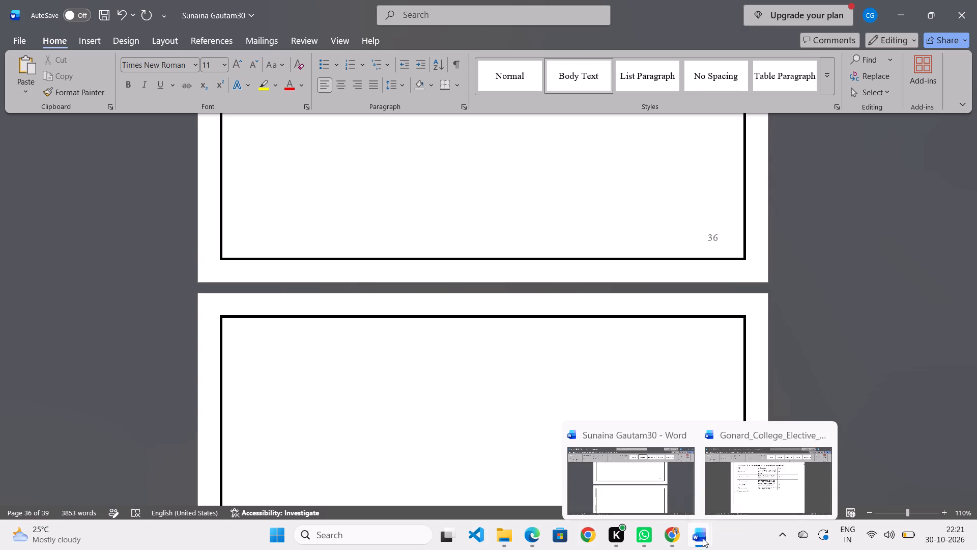
left_click(755, 466)
scroll(508, 407, "down", 8)
scroll(508, 407, "up", 1)
scroll(508, 407, "down", 9)
scroll(501, 402, "up", 1)
scroll(501, 402, "down", 5)
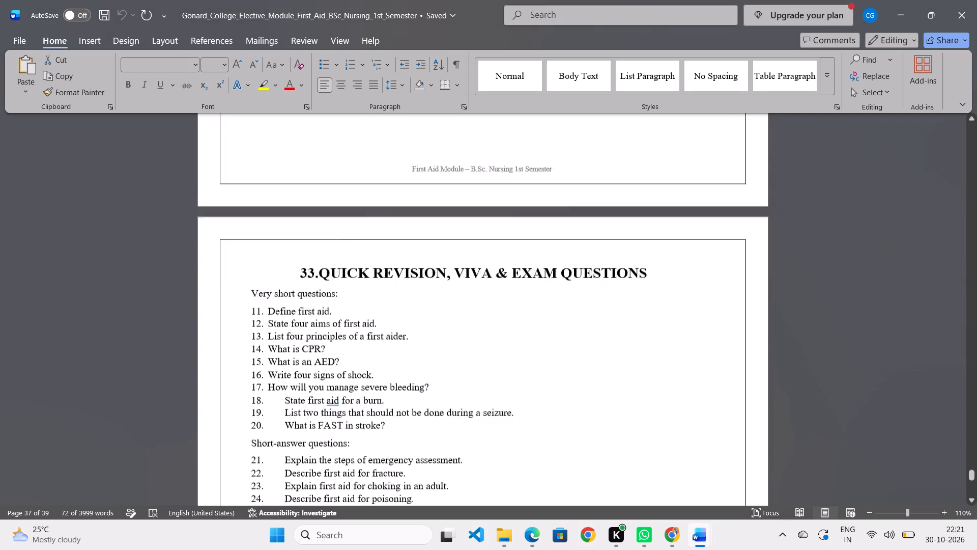
scroll(413, 317, "up", 2)
left_click_drag(301, 284, 611, 365)
scroll(390, 375, "down", 7)
scroll(611, 361, "down", 4)
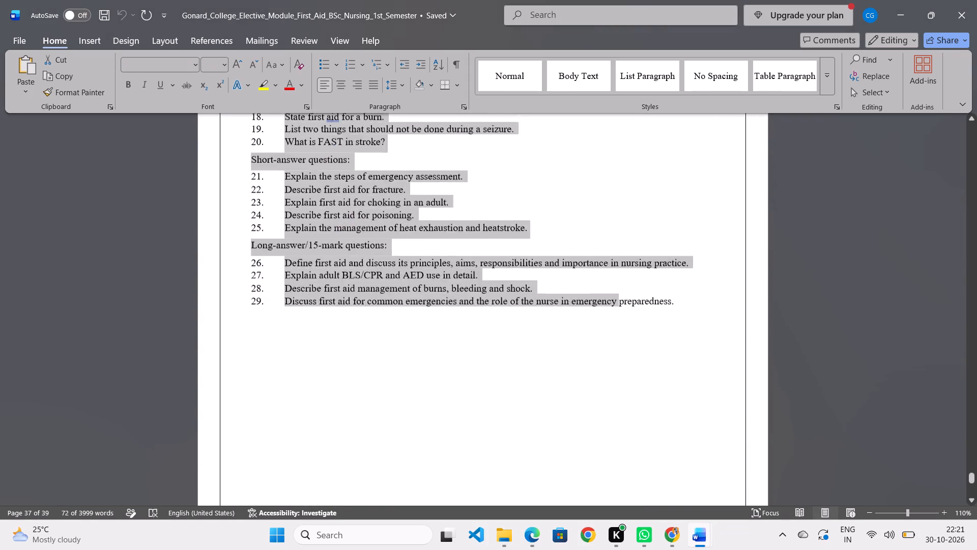
left_click_drag(611, 365, 621, 371)
scroll(611, 367, "down", 10)
scroll(611, 370, "up", 11)
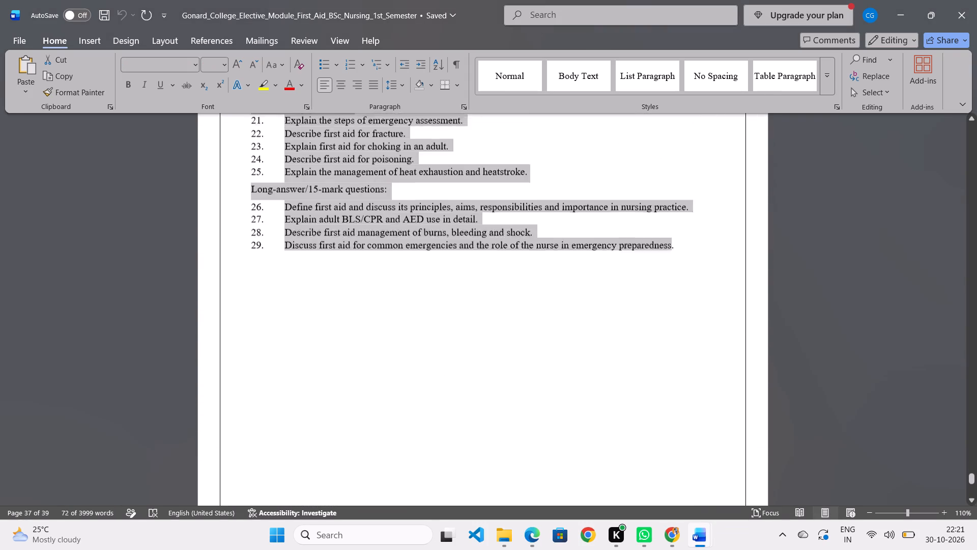
left_click_drag(621, 371, 679, 270)
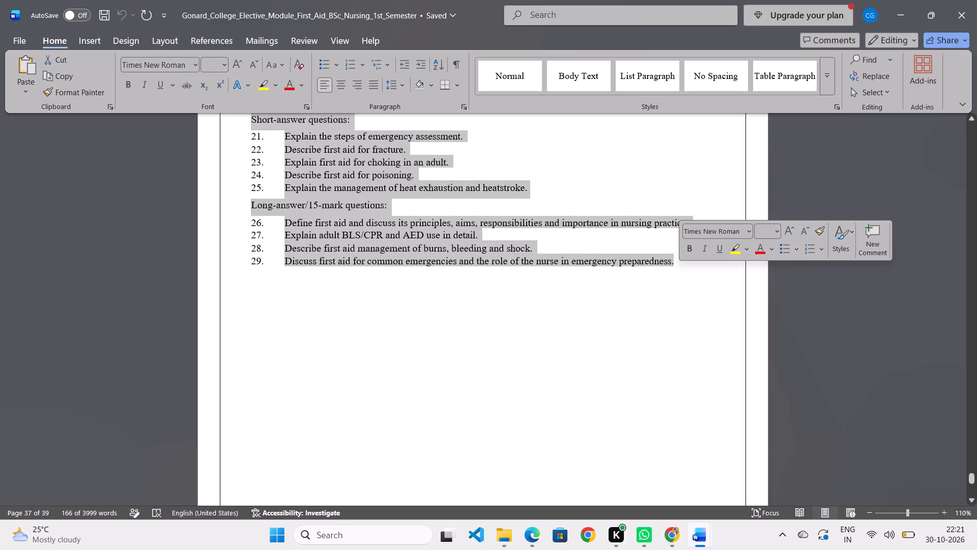
key("ctrl+c")
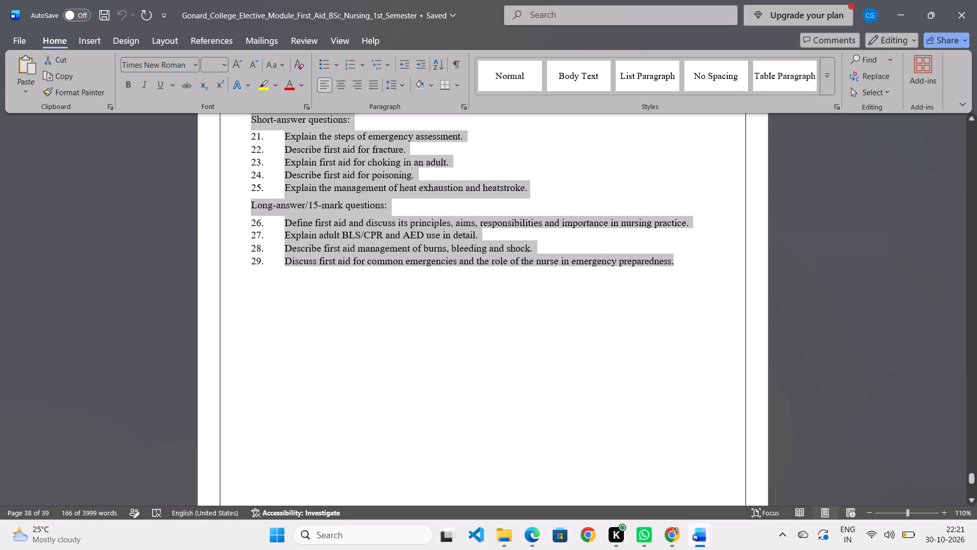
Switch back to the nursing report and paste the copied section 33 onto the blank page 37 after the Burns & Choking checklist.
scroll(406, 326, "up", 10)
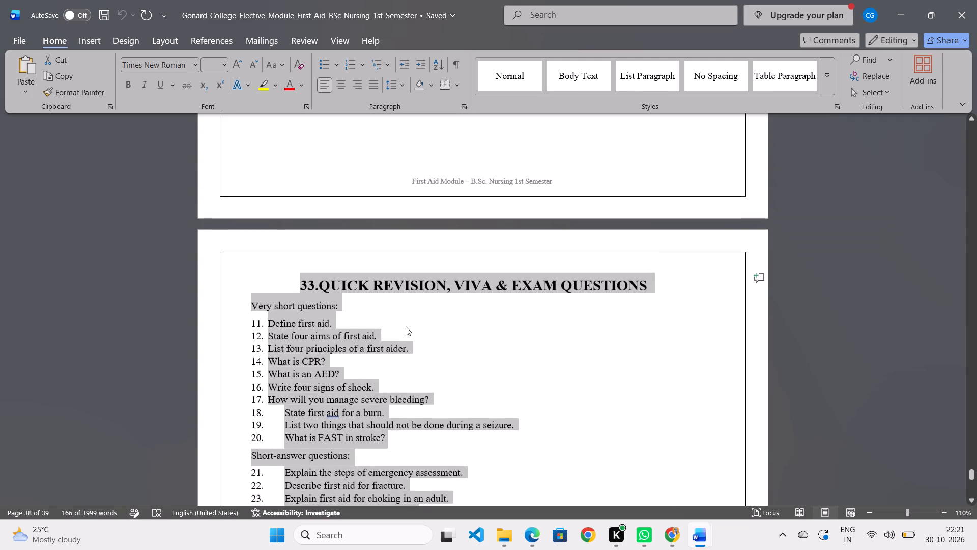
scroll(406, 326, "down", 3)
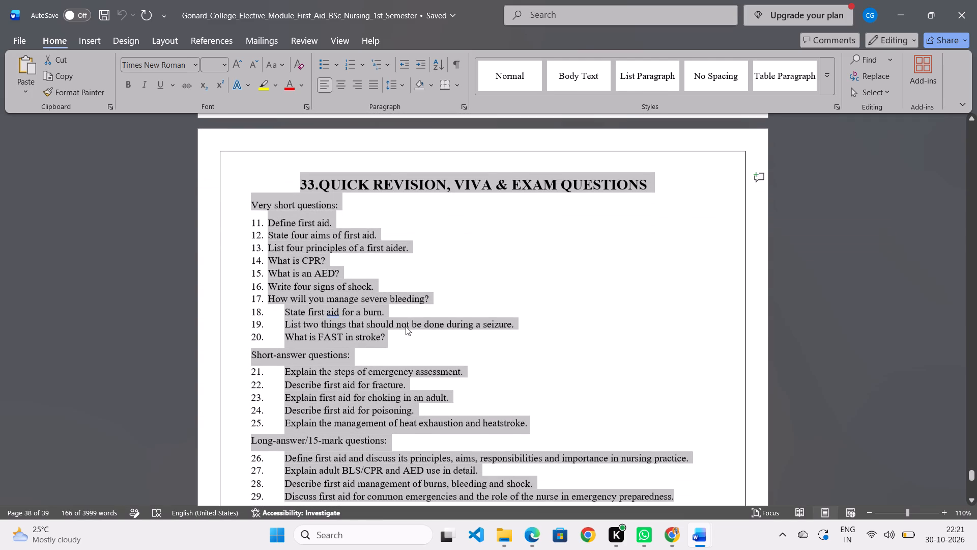
scroll(406, 326, "up", 18)
scroll(406, 326, "down", 1)
scroll(406, 326, "up", 9)
scroll(406, 329, "down", 1)
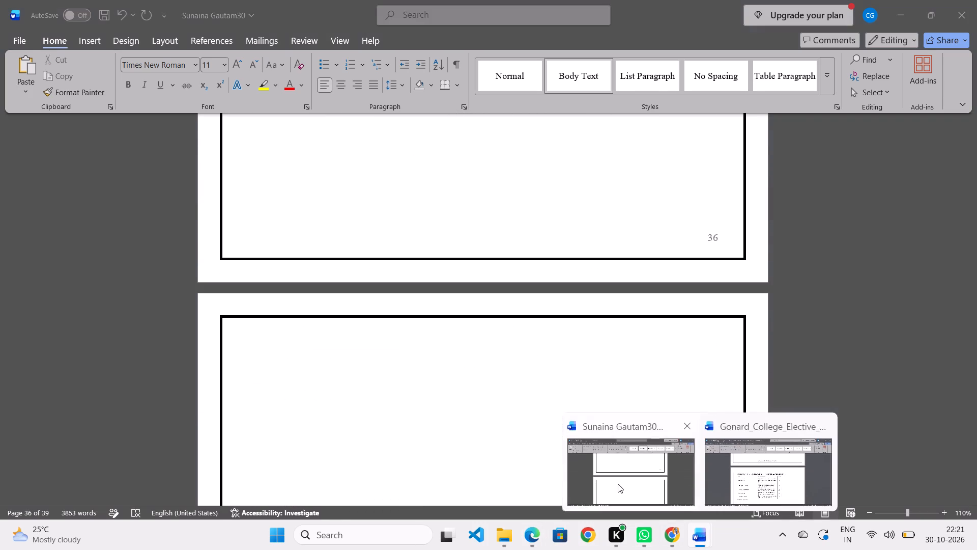
left_click(618, 484)
scroll(436, 332, "down", 9)
scroll(436, 332, "up", 3)
scroll(436, 332, "down", 1)
scroll(436, 332, "up", 12)
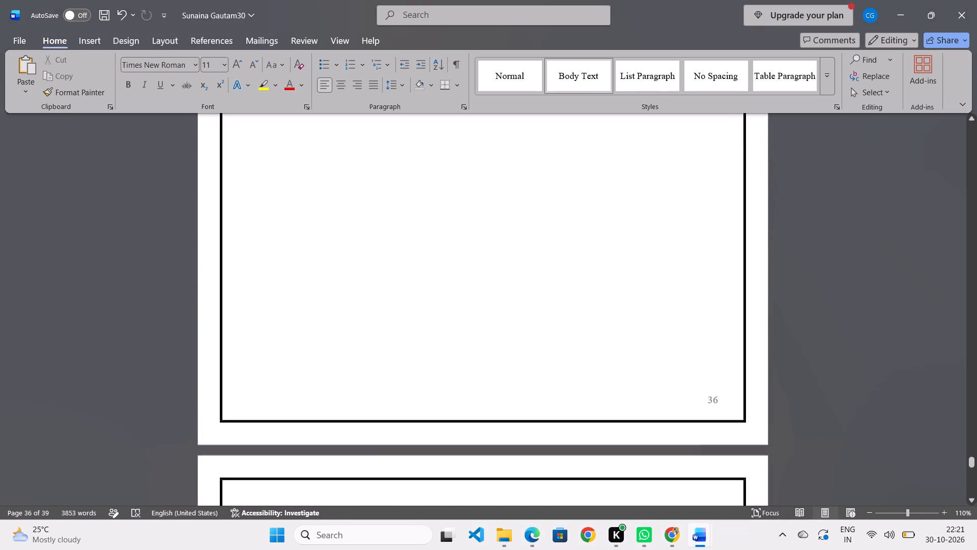
scroll(432, 334, "up", 13)
scroll(437, 328, "down", 18)
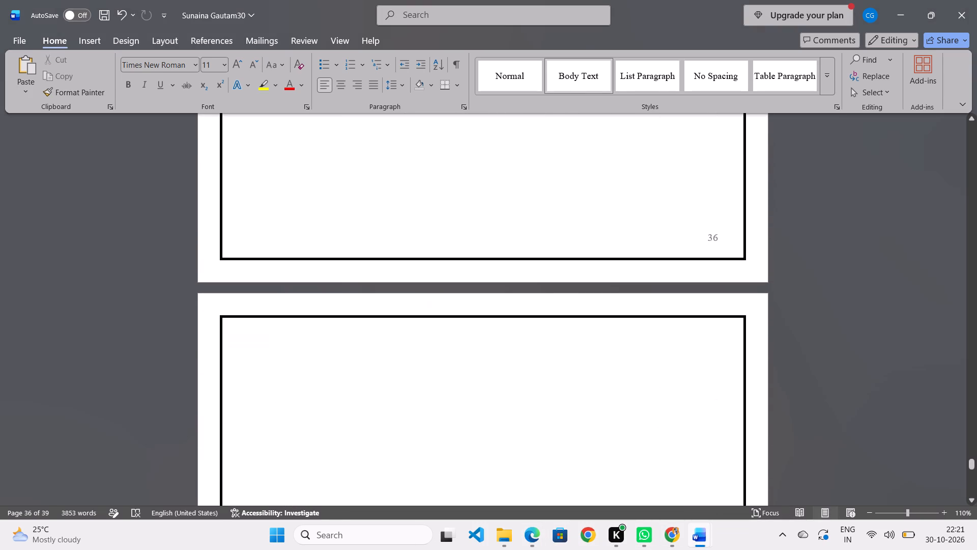
left_click(325, 361)
key("ctrl+v")
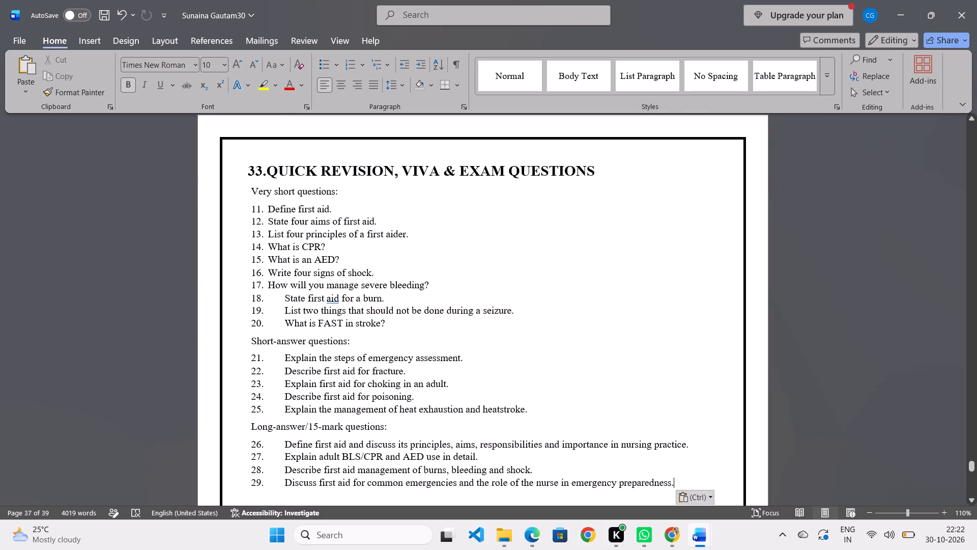
Reapply numbering to the ten very short questions in section 33 so the list runs from 1 to 10.
left_click_drag(250, 207, 250, 207)
left_click_drag(250, 207, 391, 328)
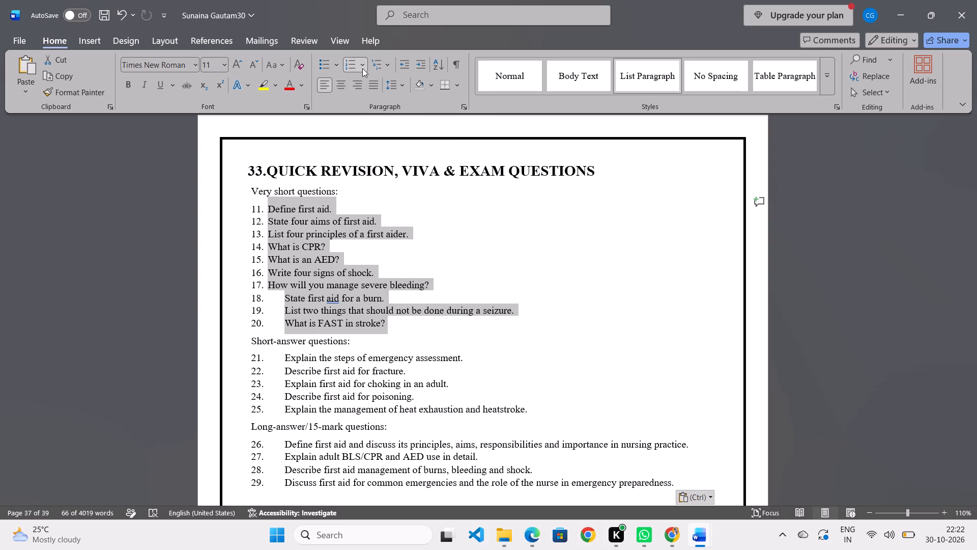
left_click(347, 64)
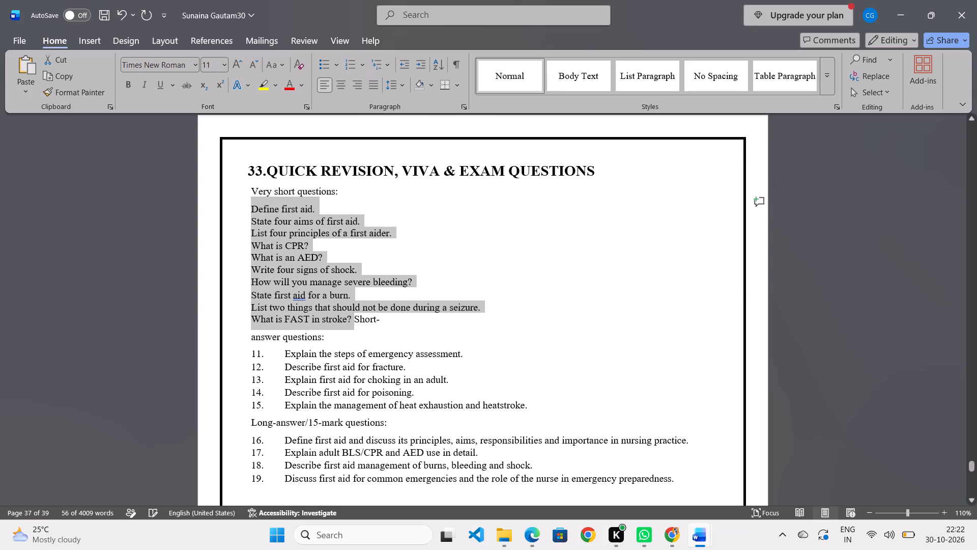
left_click(349, 65)
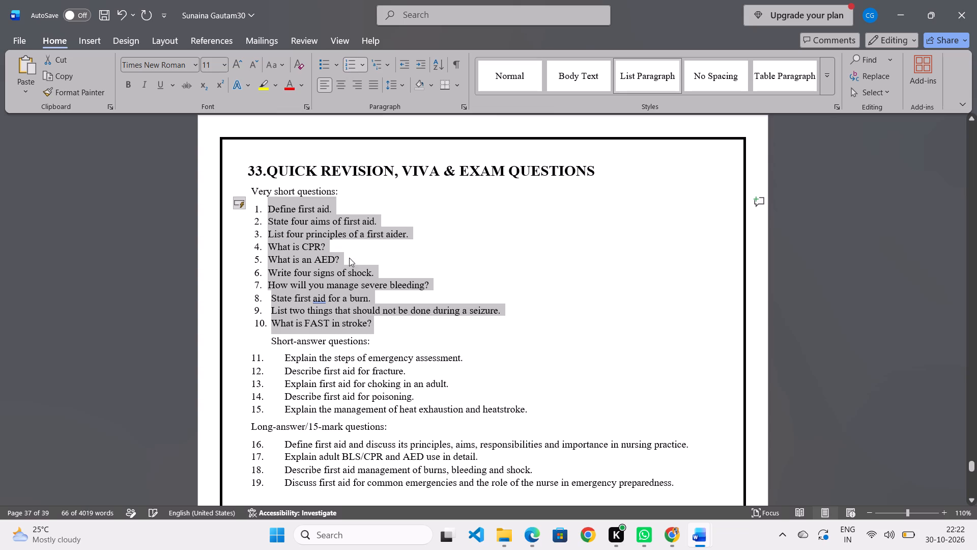
left_click(387, 325)
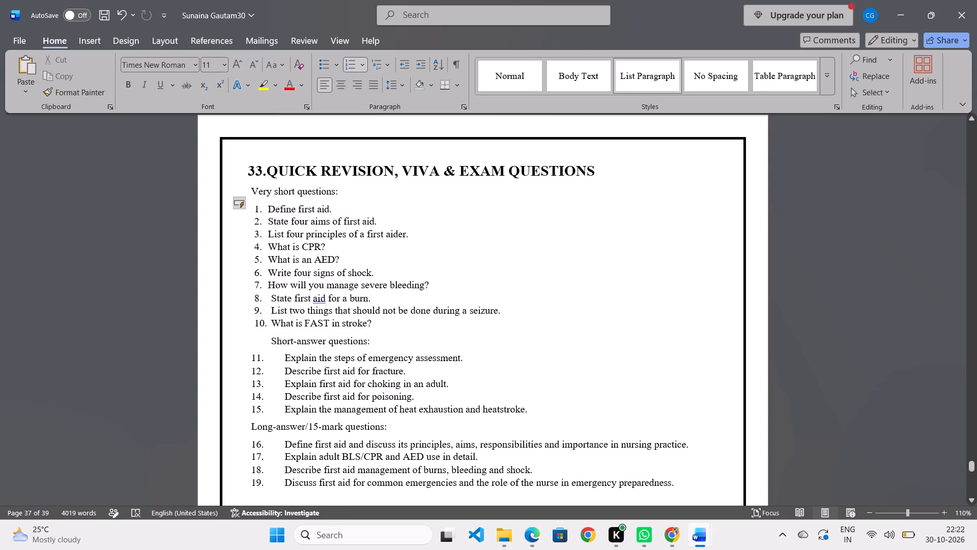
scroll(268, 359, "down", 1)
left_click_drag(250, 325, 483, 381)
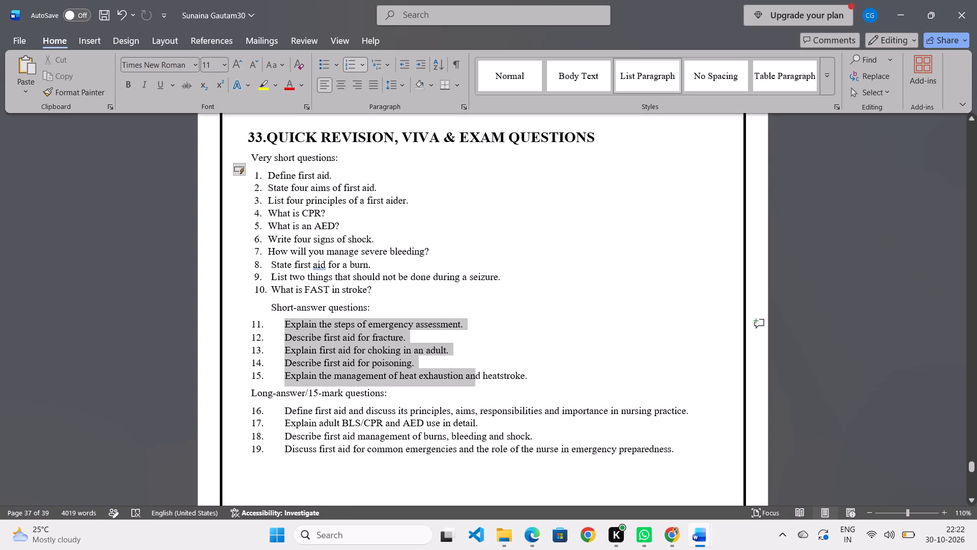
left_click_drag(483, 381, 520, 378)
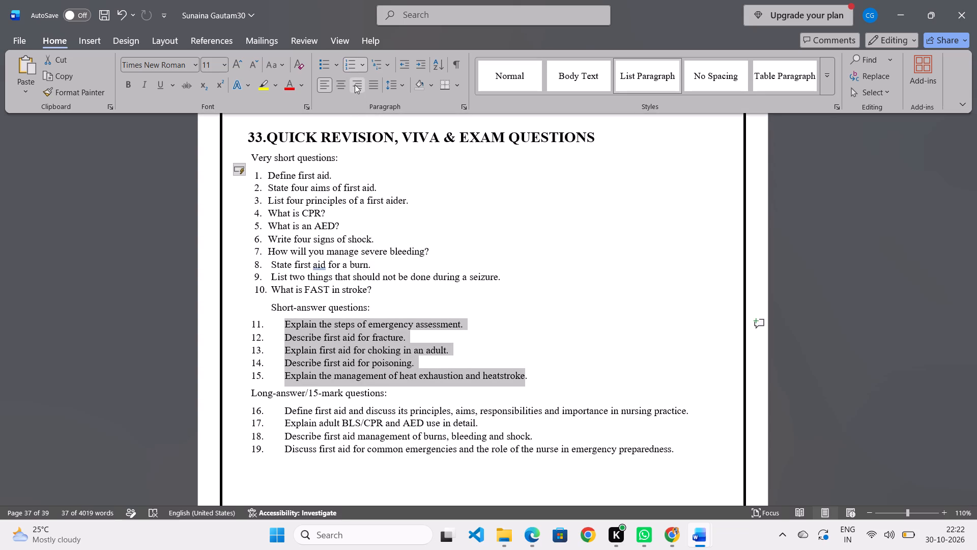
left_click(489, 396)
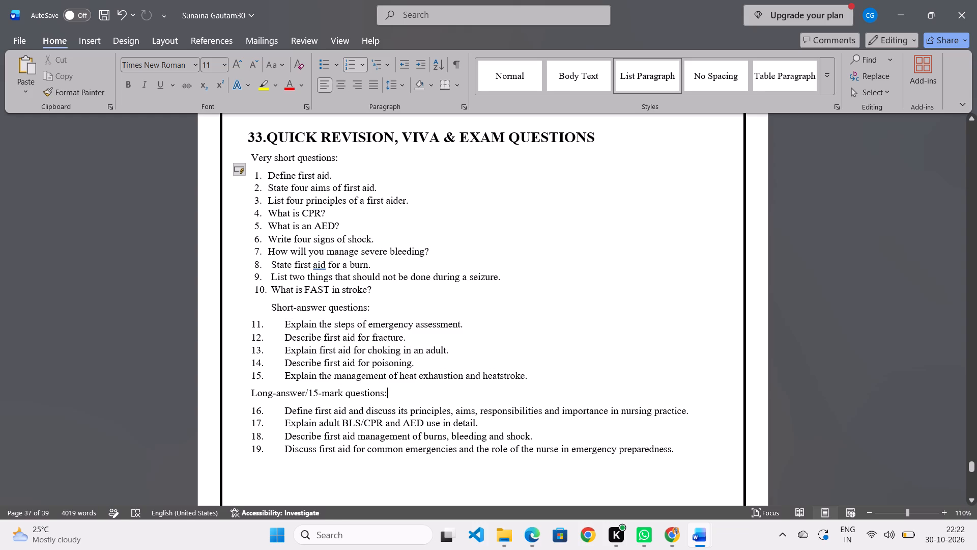
Centre the section 33 heading and underline its text QUICK REVISION, VIVA & EXAM QUESTIONS, leaving the number without underline.
scroll(376, 322, "up", 4)
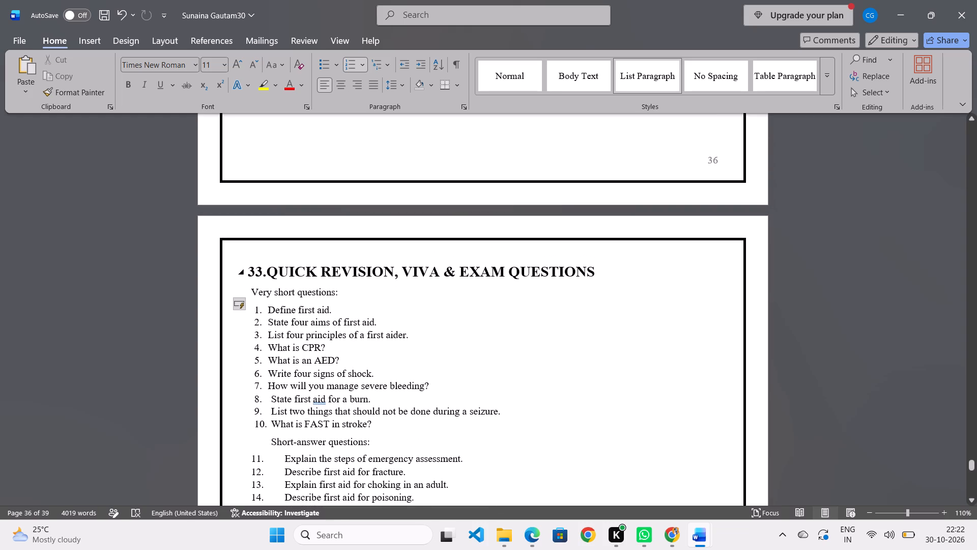
left_click_drag(602, 272, 256, 271)
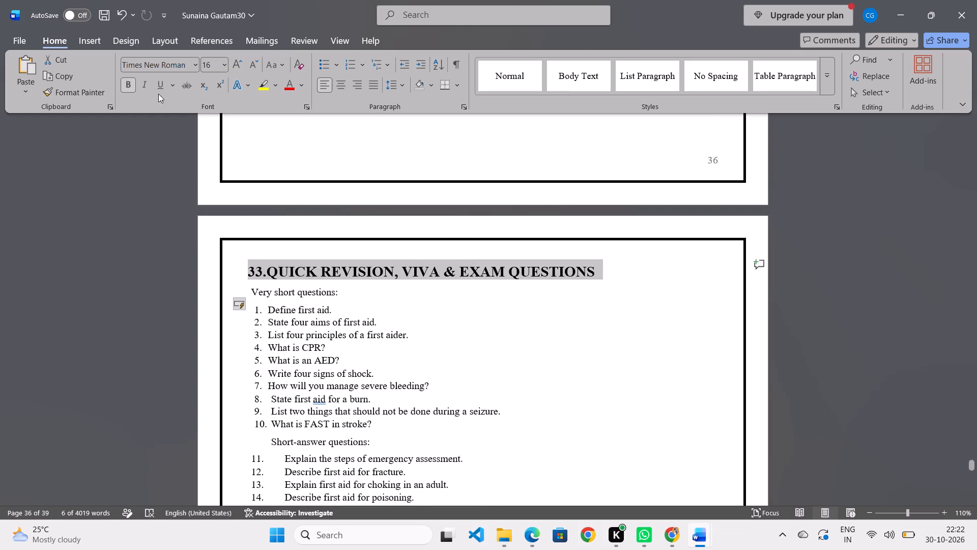
left_click(338, 88)
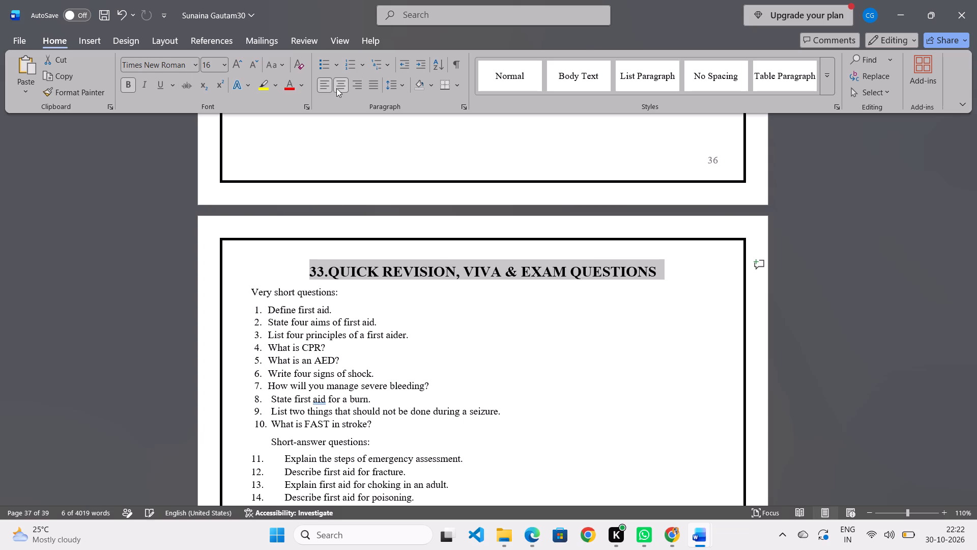
left_click(332, 272)
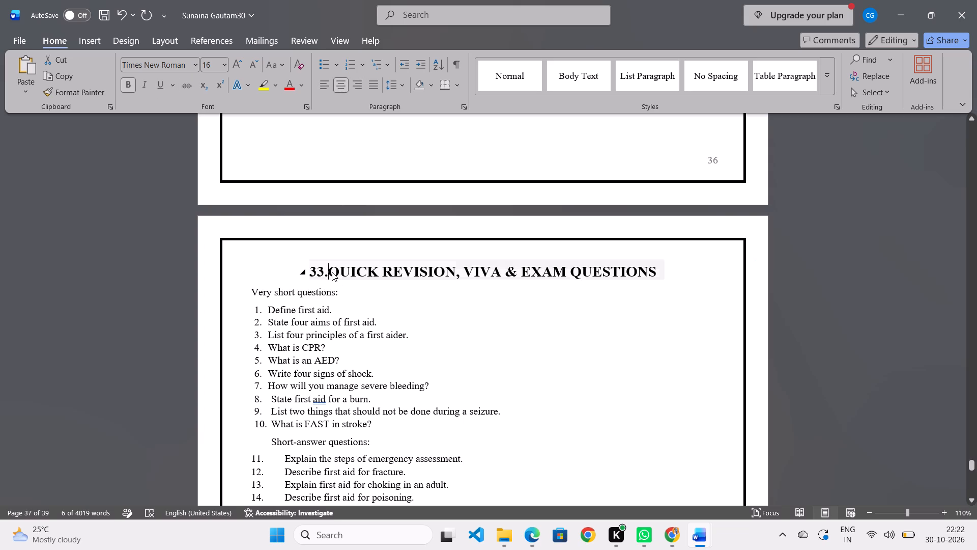
left_click_drag(658, 276, 356, 272)
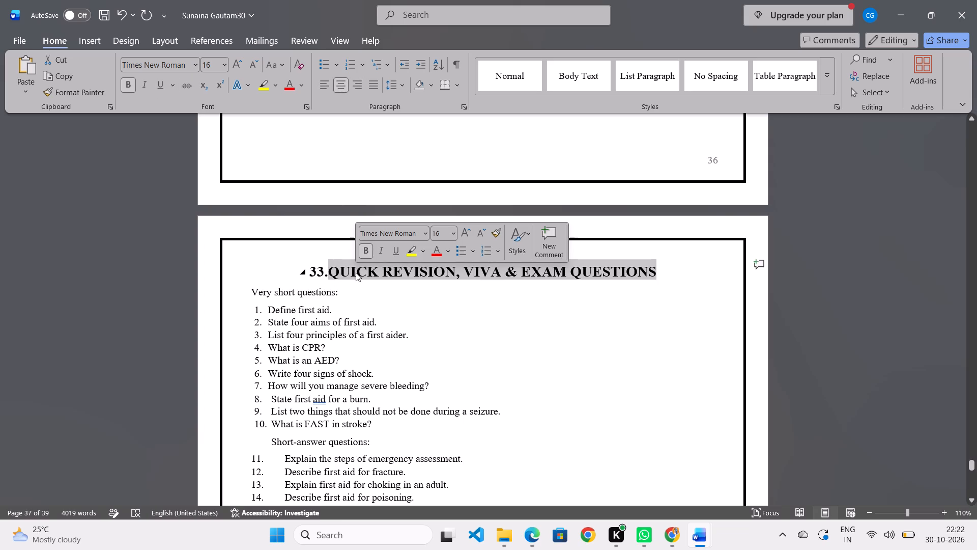
left_click(394, 255)
Centre the section 32 heading, PRACTICAL CHECKLIST – BURNS & CHOKING, on page 36.
scroll(442, 324, "up", 1)
scroll(442, 324, "down", 1)
scroll(442, 324, "up", 12)
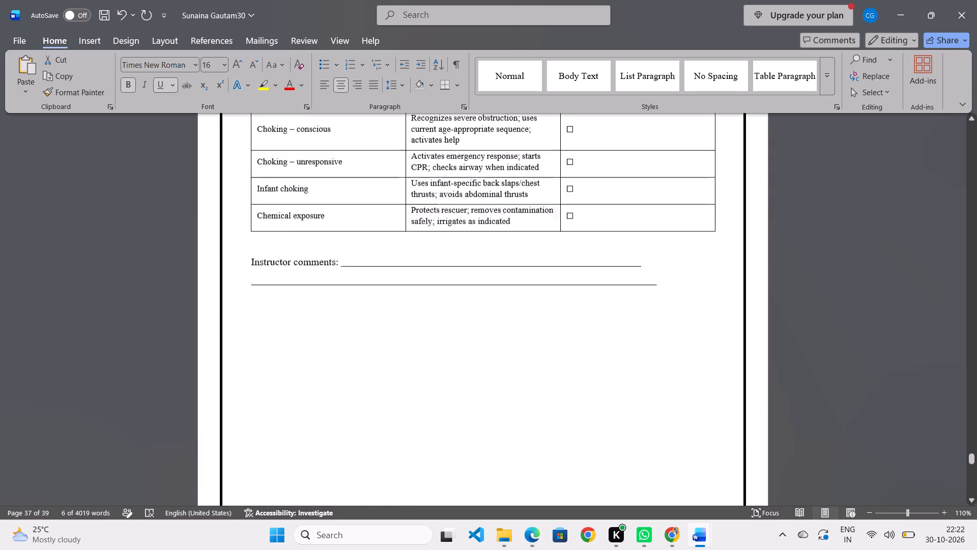
scroll(442, 324, "up", 5)
scroll(442, 324, "down", 1)
scroll(442, 324, "up", 8)
left_click_drag(621, 333, 534, 332)
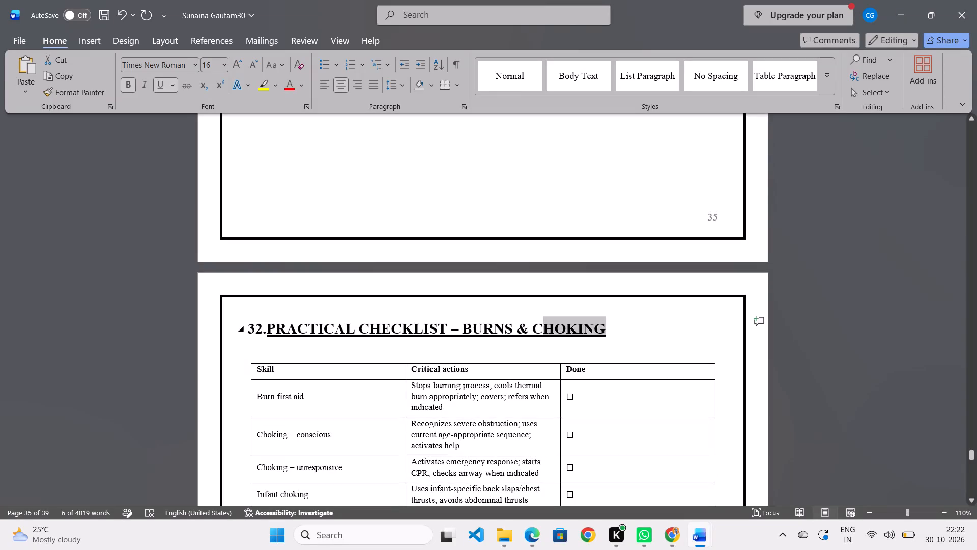
left_click_drag(534, 332, 261, 329)
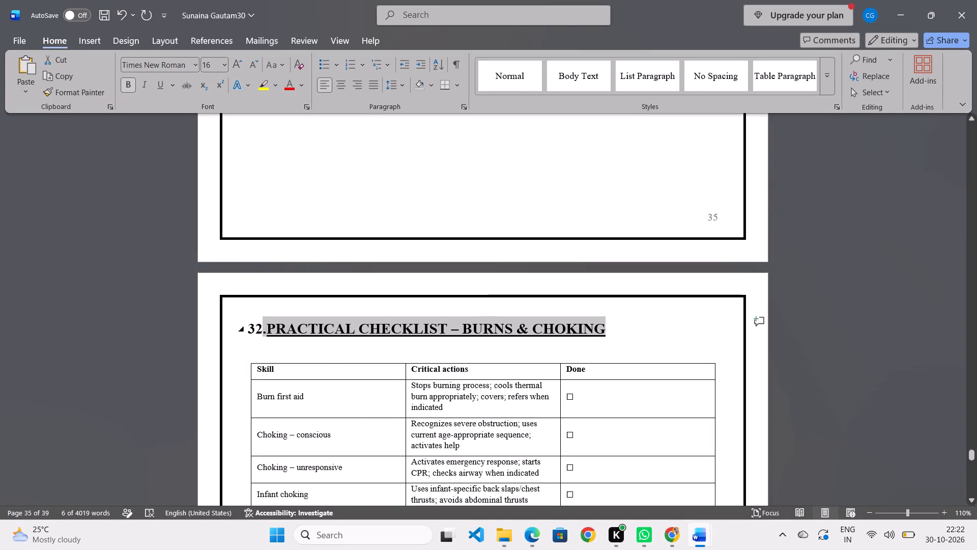
left_click(626, 330)
left_click_drag(569, 333, 247, 332)
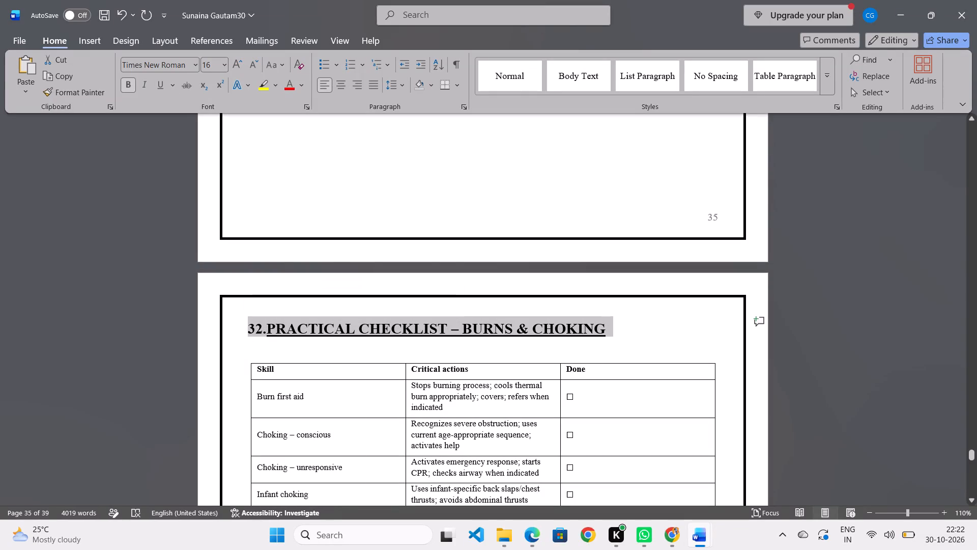
left_click(337, 85)
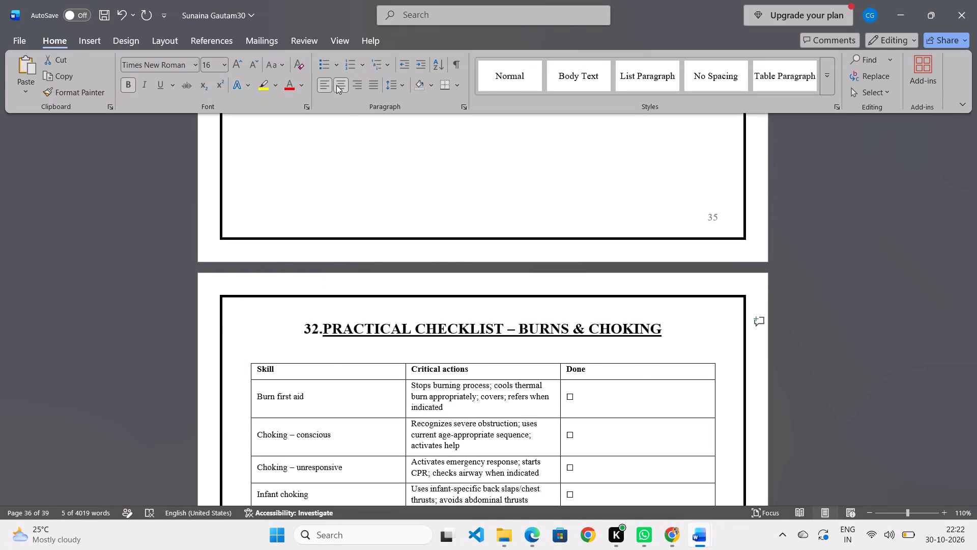
Centre the two-line section 31 heading, PRACTICAL CHECKLIST – BLEEDING, BANDAGING & FRACTURE SUPPORT, on page 35.
scroll(438, 259, "up", 11)
scroll(438, 259, "down", 1)
scroll(438, 259, "up", 14)
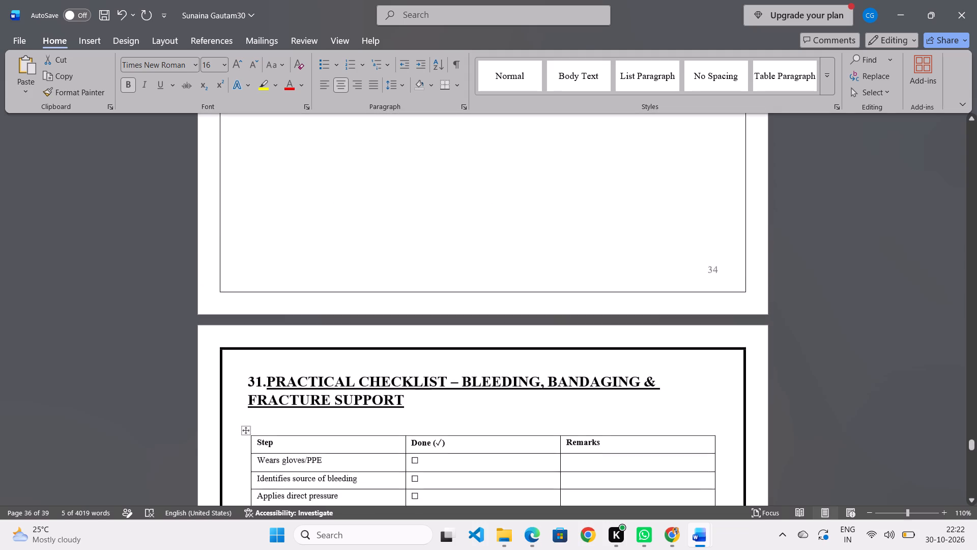
scroll(464, 265, "down", 4)
left_click_drag(422, 278, 245, 249)
left_click(335, 82)
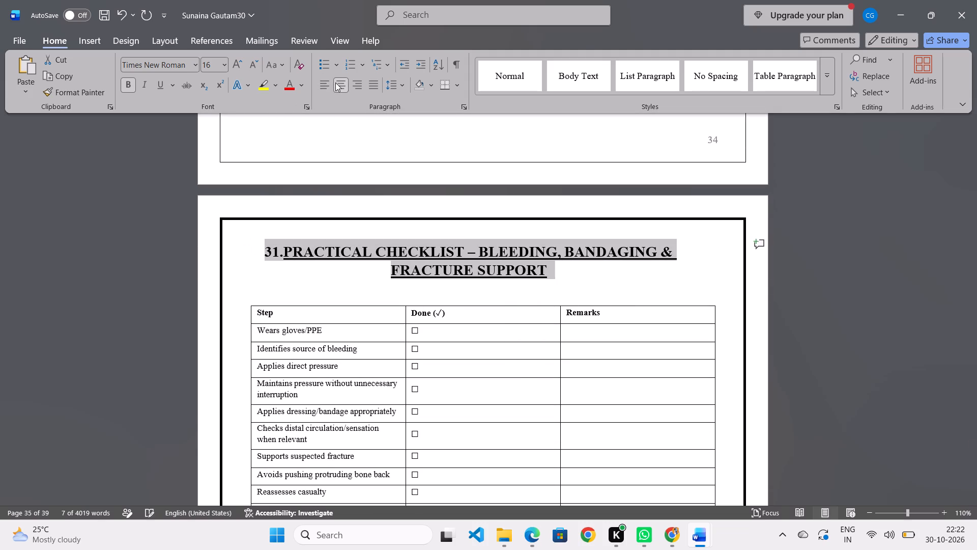
left_click(589, 272)
Centre the section 30 heading, PRACTICAL CHECKLIST – ADULT CPR & AED, on page 34.
scroll(589, 272, "up", 2)
scroll(589, 272, "down", 1)
scroll(589, 272, "up", 11)
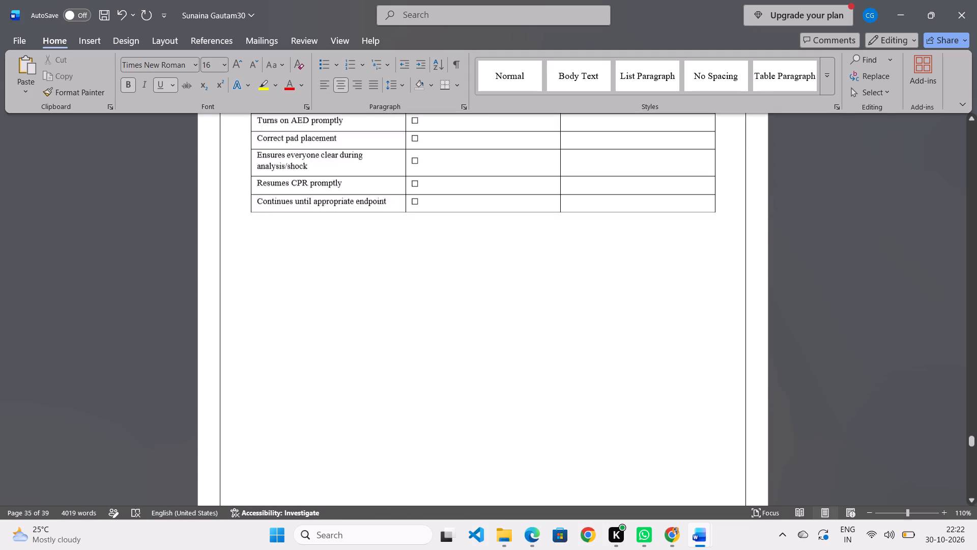
scroll(589, 272, "up", 11)
left_click_drag(607, 278, 308, 279)
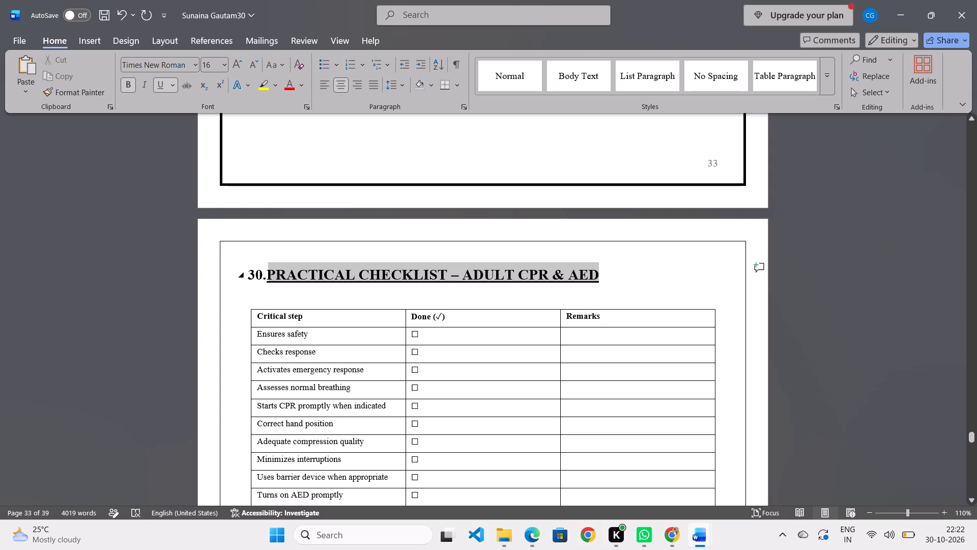
left_click_drag(308, 279, 246, 279)
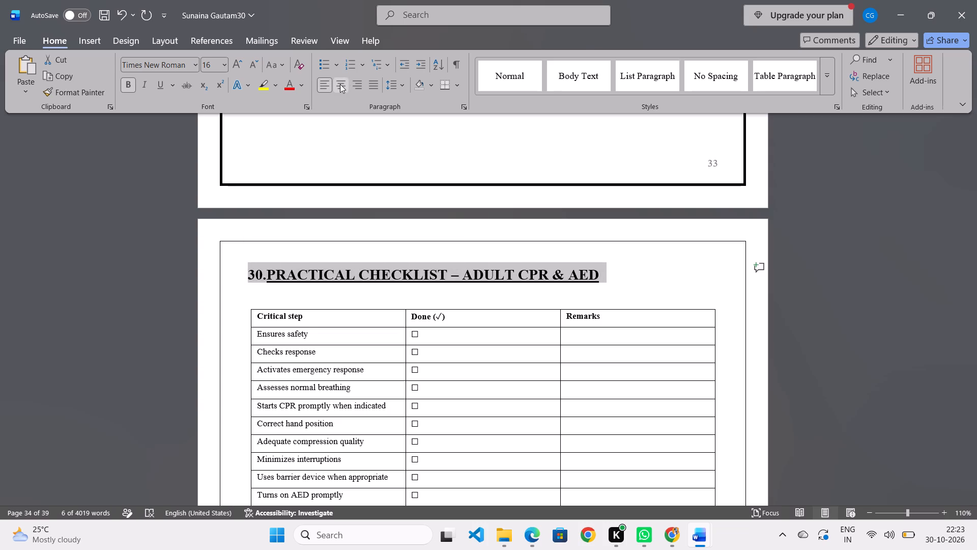
left_click(339, 85)
Centre the section 29 heading, PRACTICAL CHECKLIST – SCENE ASSESSMENT, on page 33.
scroll(494, 277, "up", 14)
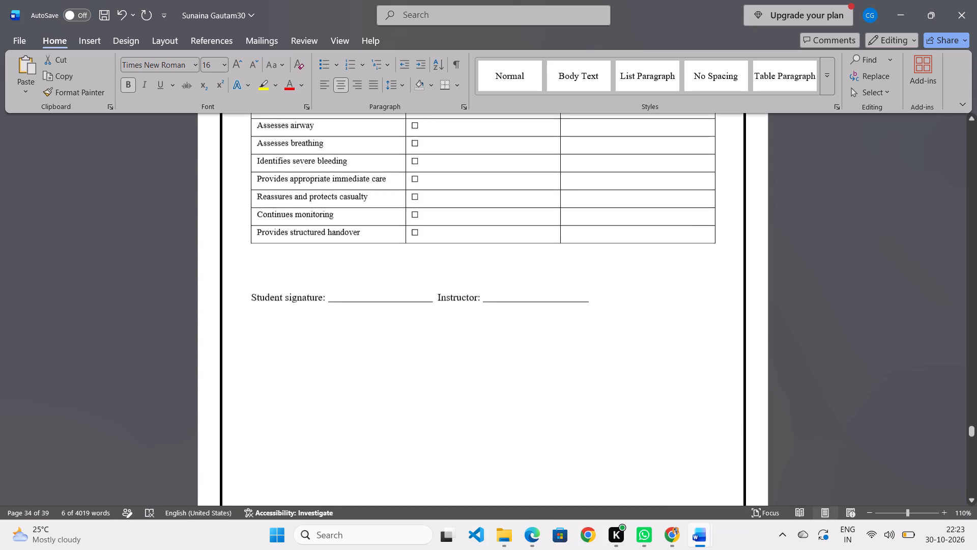
scroll(495, 278, "up", 7)
left_click_drag(679, 251, 310, 249)
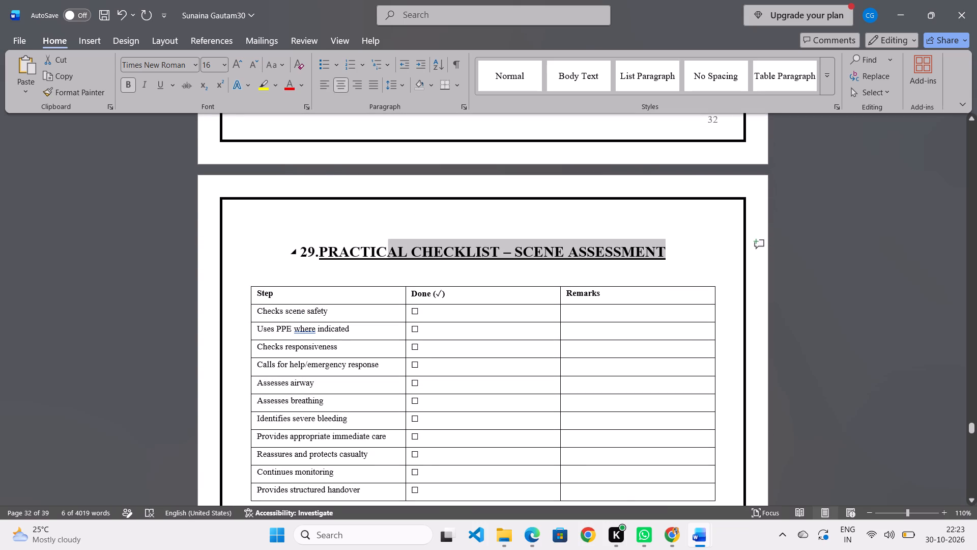
left_click_drag(310, 249, 274, 249)
left_click(339, 88)
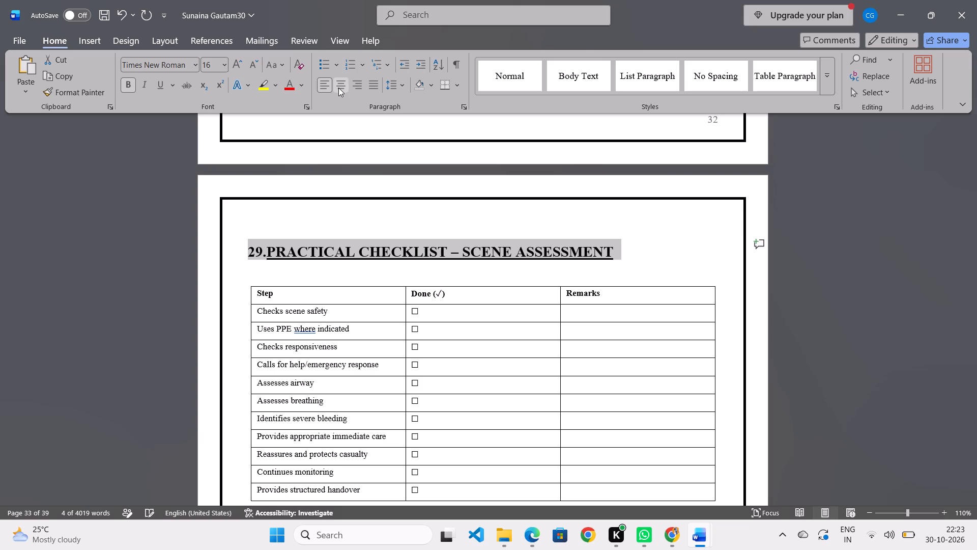
left_click(338, 88)
left_click(468, 223)
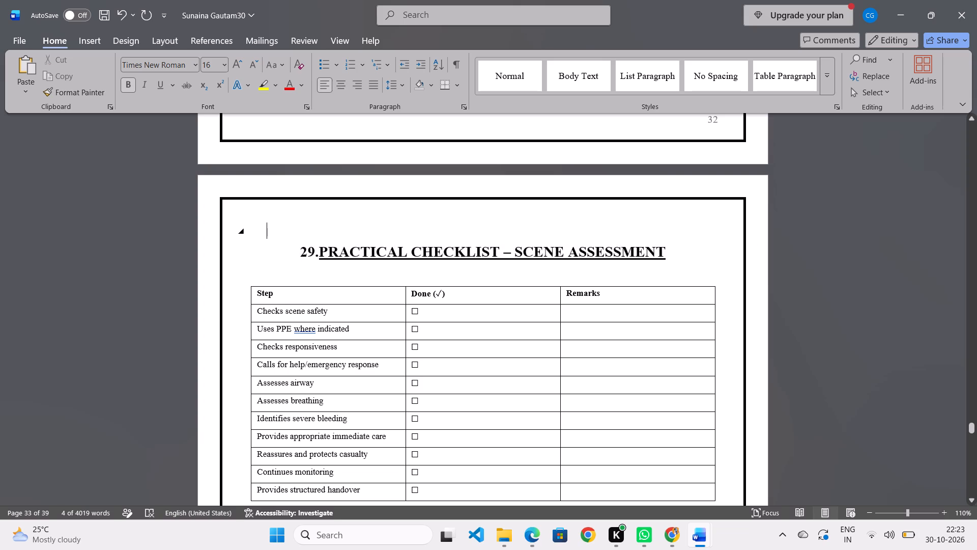
Compare the heading placement and page layout of section 28 on page 32 with section 29 on page 33.
scroll(468, 223, "up", 3)
scroll(468, 223, "down", 1)
scroll(468, 223, "up", 11)
scroll(468, 222, "down", 1)
scroll(468, 222, "up", 4)
scroll(479, 201, "down", 1)
scroll(479, 201, "up", 4)
scroll(478, 198, "down", 1)
scroll(478, 198, "up", 1)
scroll(478, 198, "down", 1)
scroll(478, 198, "up", 3)
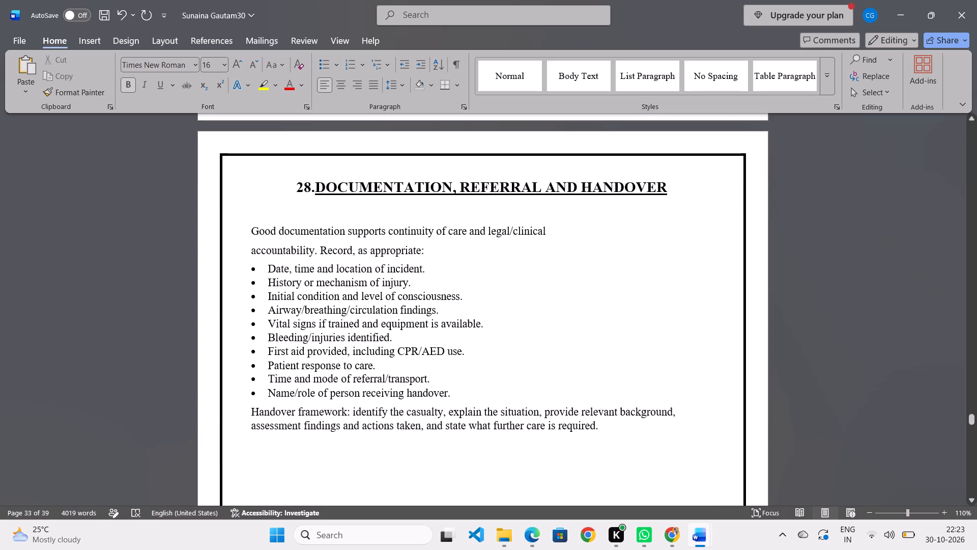
scroll(626, 259, "down", 10)
scroll(651, 282, "up", 1)
scroll(651, 283, "down", 2)
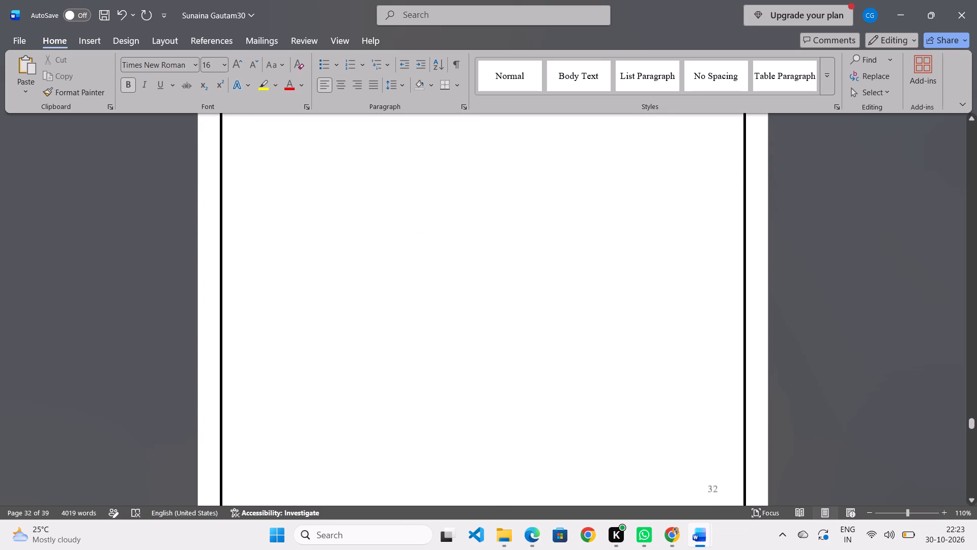
scroll(652, 294, "down", 8)
scroll(617, 383, "up", 1)
scroll(616, 384, "down", 9)
scroll(604, 395, "up", 5)
scroll(604, 395, "down", 2)
scroll(604, 395, "up", 1)
scroll(604, 395, "down", 1)
scroll(604, 395, "up", 1)
scroll(604, 395, "down", 7)
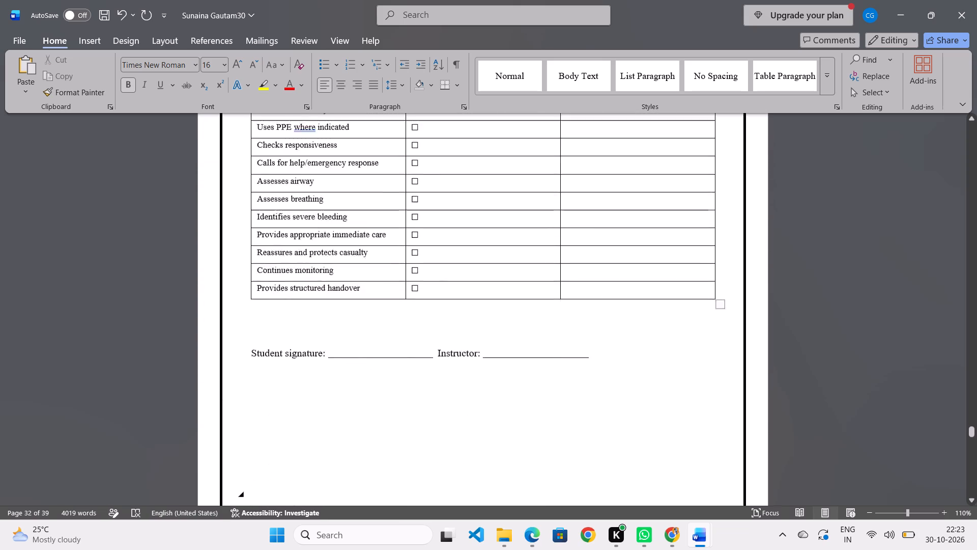
scroll(602, 394, "up", 4)
scroll(602, 394, "down", 1)
scroll(602, 394, "up", 6)
scroll(597, 386, "down", 1)
scroll(597, 386, "up", 15)
scroll(597, 361, "up", 7)
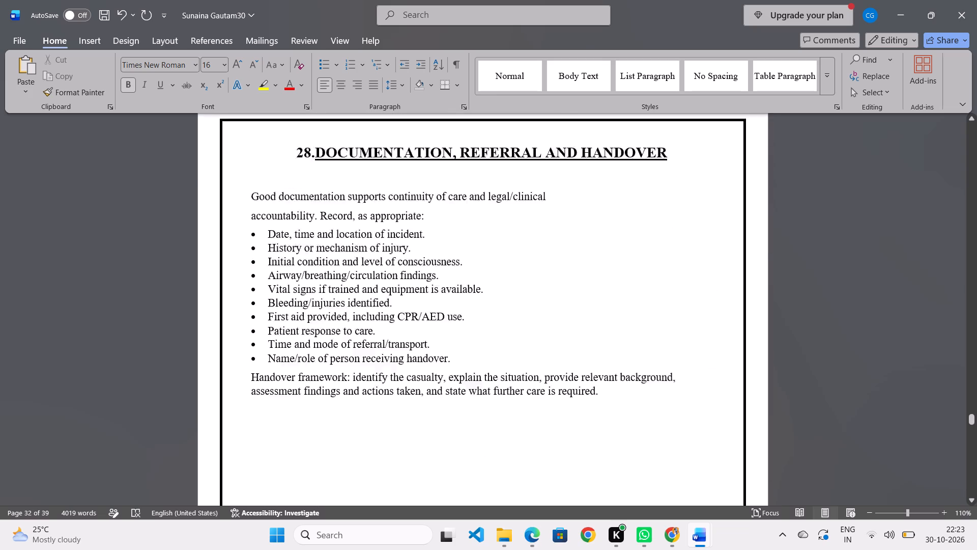
scroll(598, 361, "up", 2)
scroll(598, 361, "down", 2)
scroll(599, 361, "up", 1)
scroll(599, 361, "down", 3)
scroll(599, 361, "up", 1)
scroll(599, 361, "down", 3)
scroll(601, 370, "up", 1)
scroll(601, 372, "down", 1)
scroll(600, 375, "up", 1)
scroll(599, 381, "down", 15)
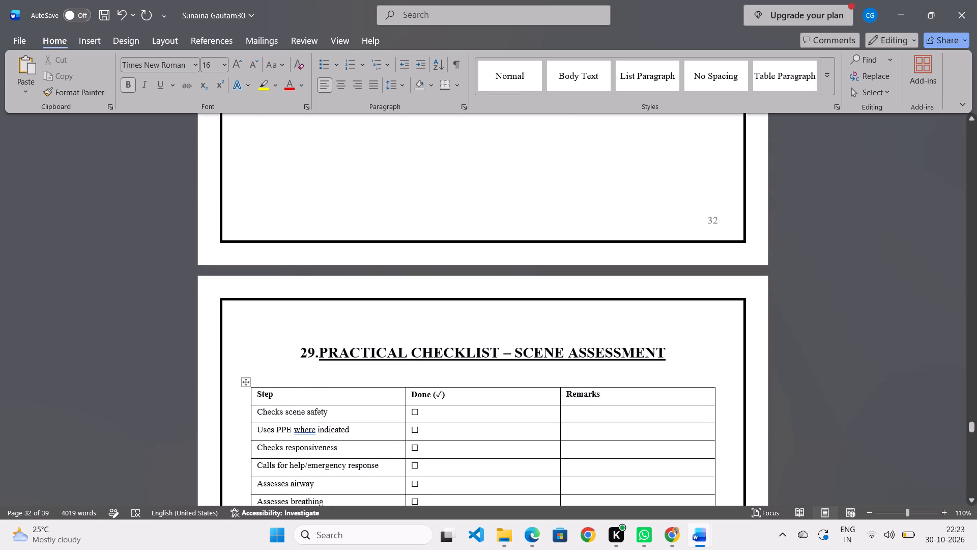
Insert two blank lines between the section 31 checklist table and the [DIAGRAM / PICTURE SPACE] caption on page 35.
scroll(384, 364, "down", 10)
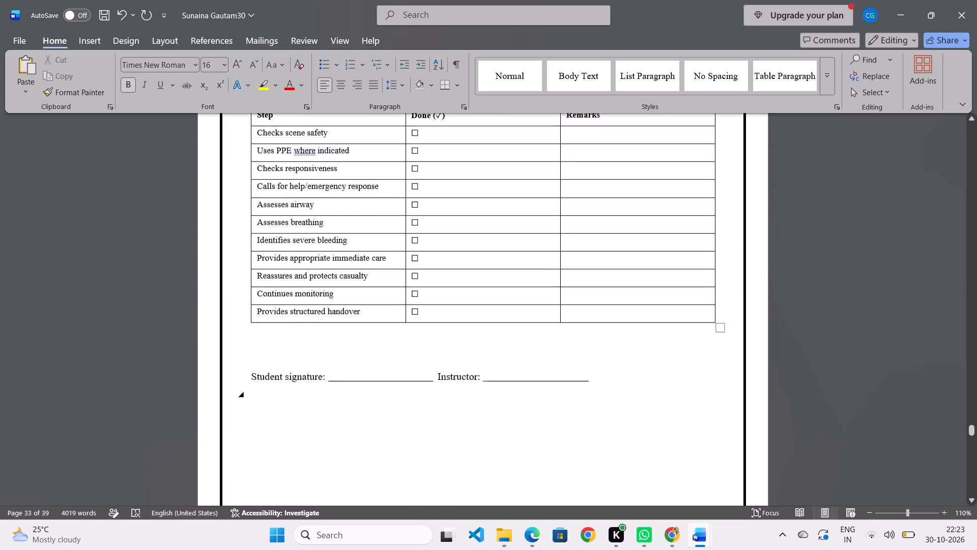
scroll(384, 363, "down", 2)
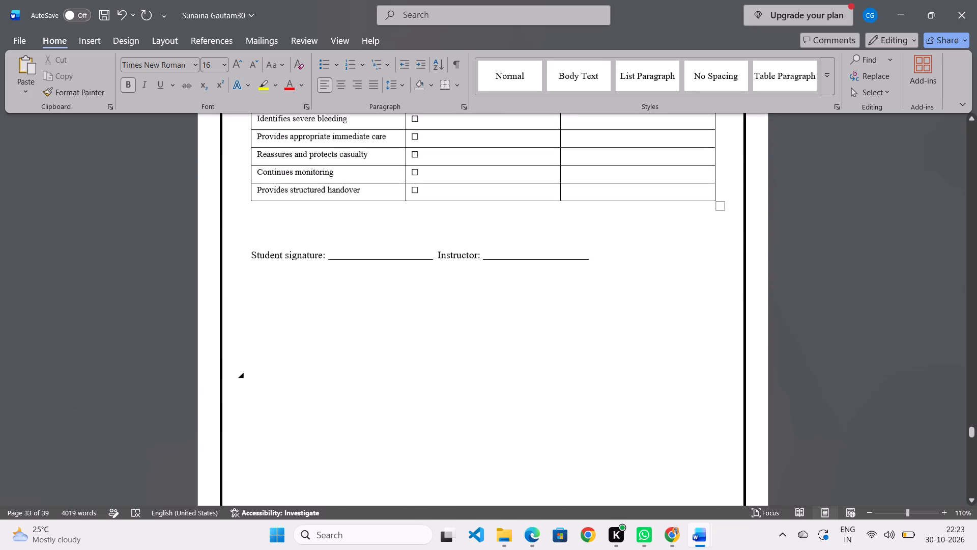
scroll(384, 363, "down", 14)
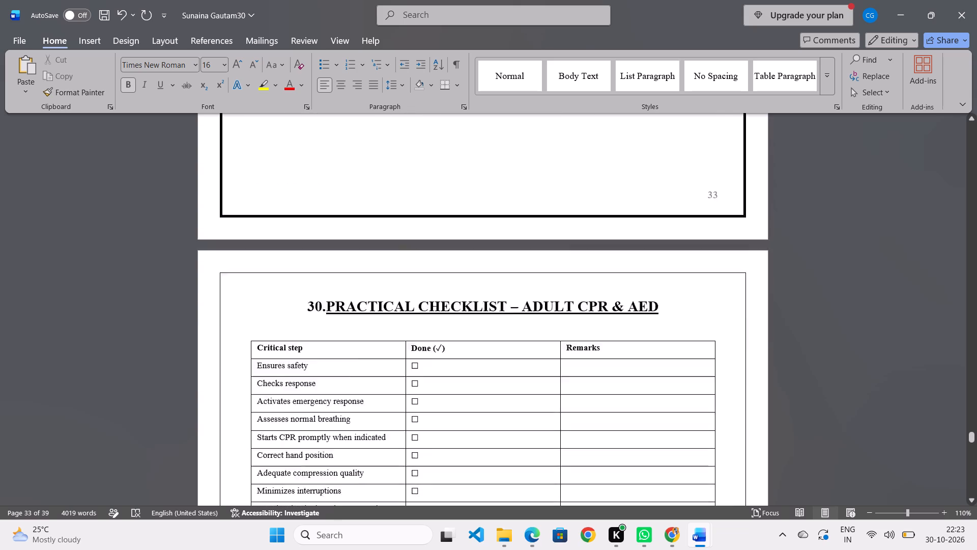
scroll(384, 363, "down", 10)
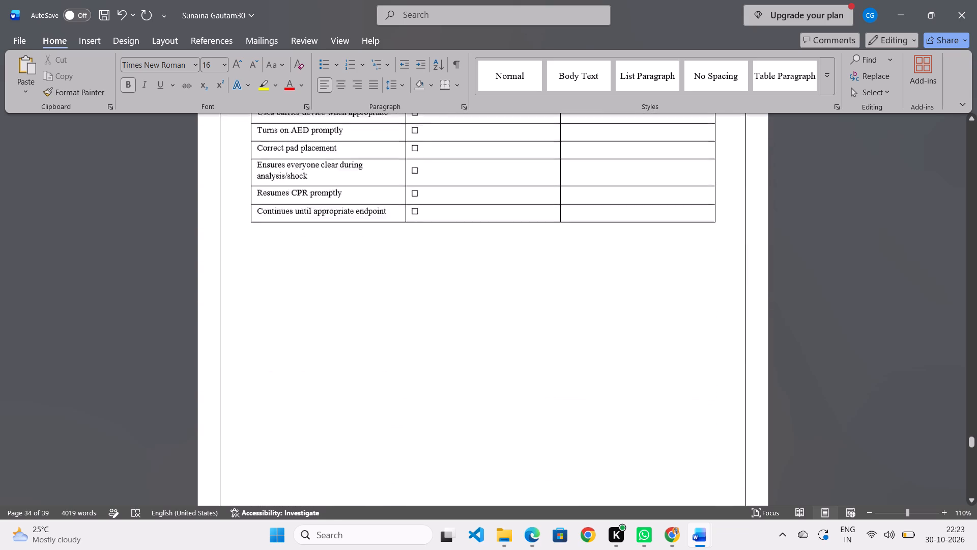
scroll(384, 363, "down", 11)
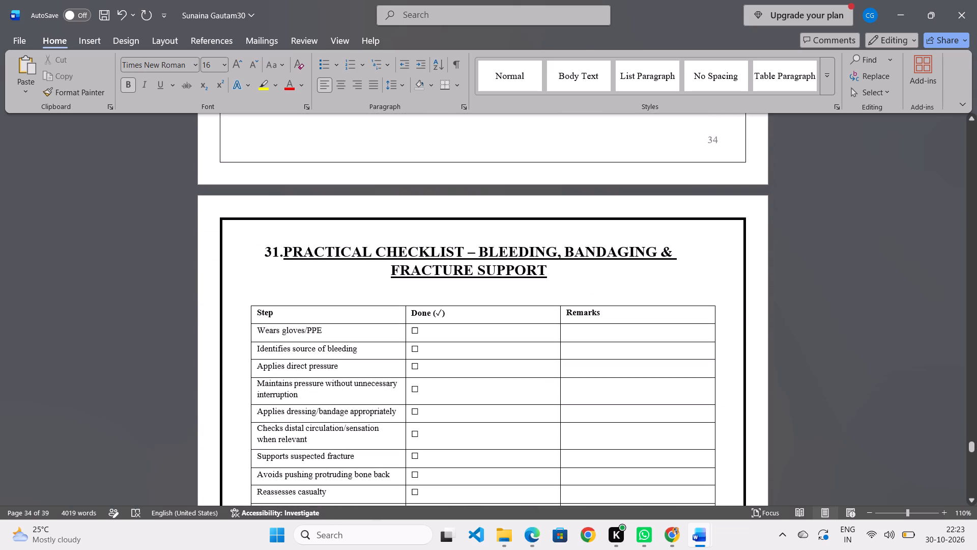
scroll(383, 363, "down", 6)
left_click(417, 325)
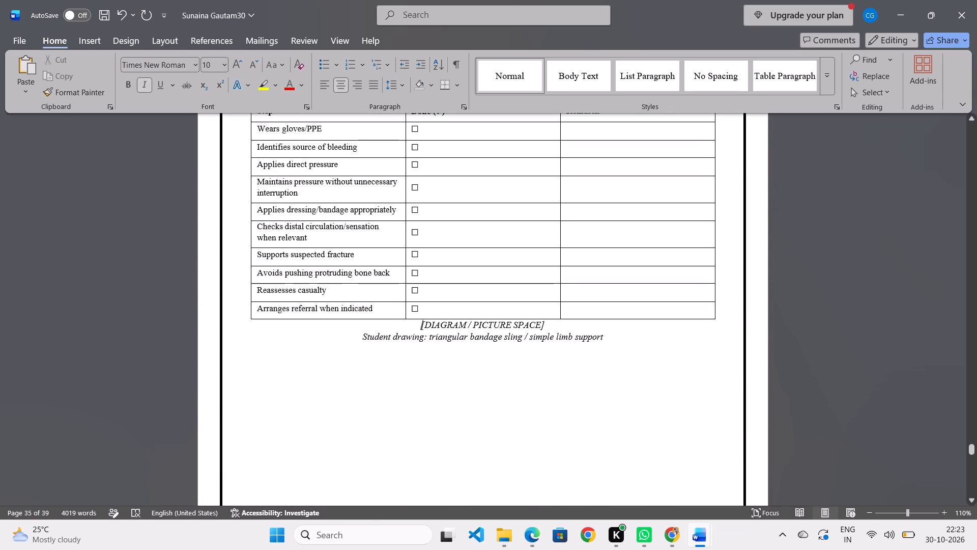
key("Return")
key("Return")
Insert a blank line after the section 33 heading to separate it from the subheading Very short questions.
scroll(450, 359, "down", 9)
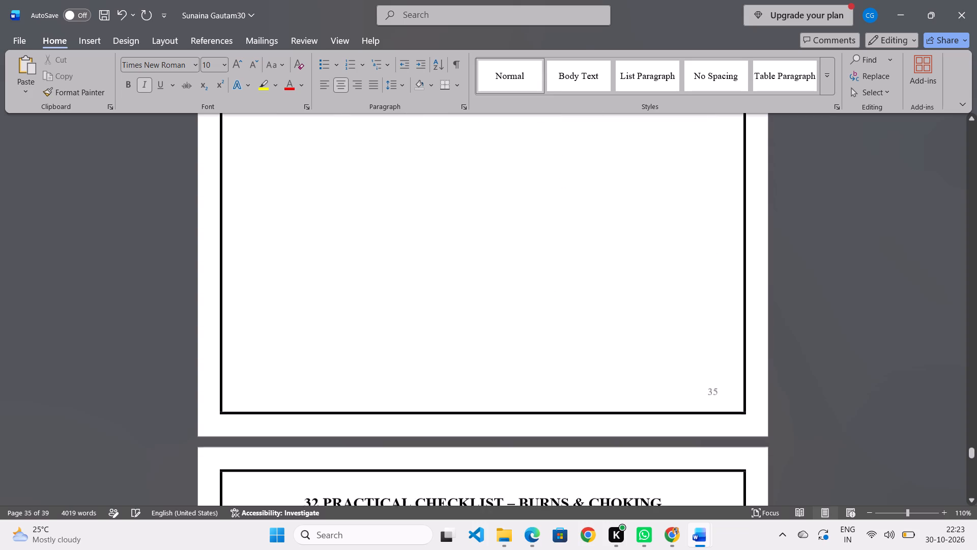
scroll(450, 359, "down", 4)
scroll(450, 359, "up", 1)
scroll(450, 359, "down", 10)
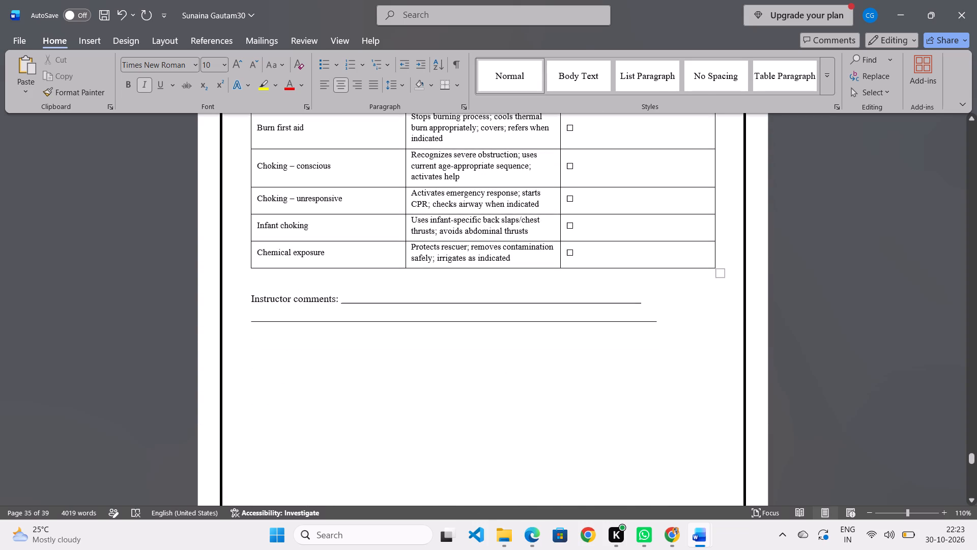
scroll(446, 356, "down", 7)
scroll(444, 356, "up", 11)
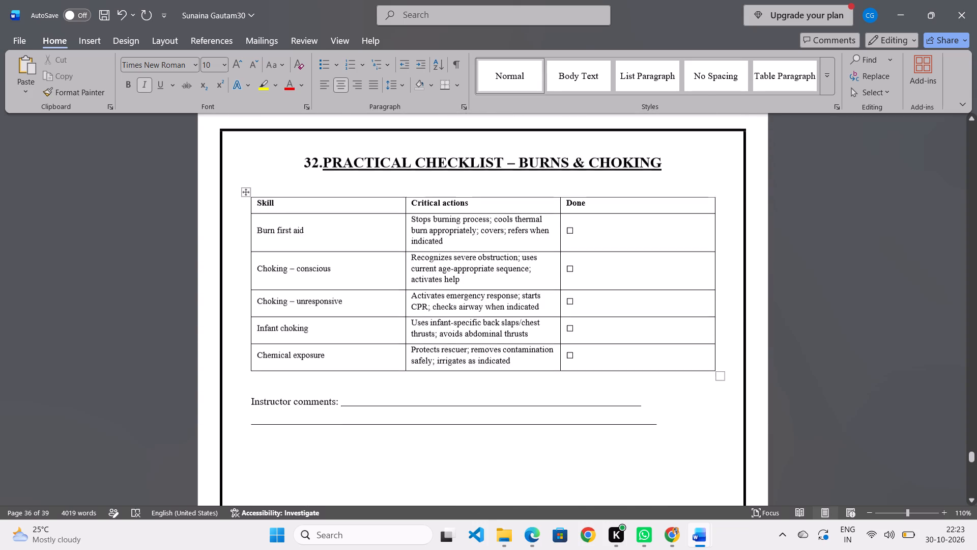
scroll(444, 356, "down", 18)
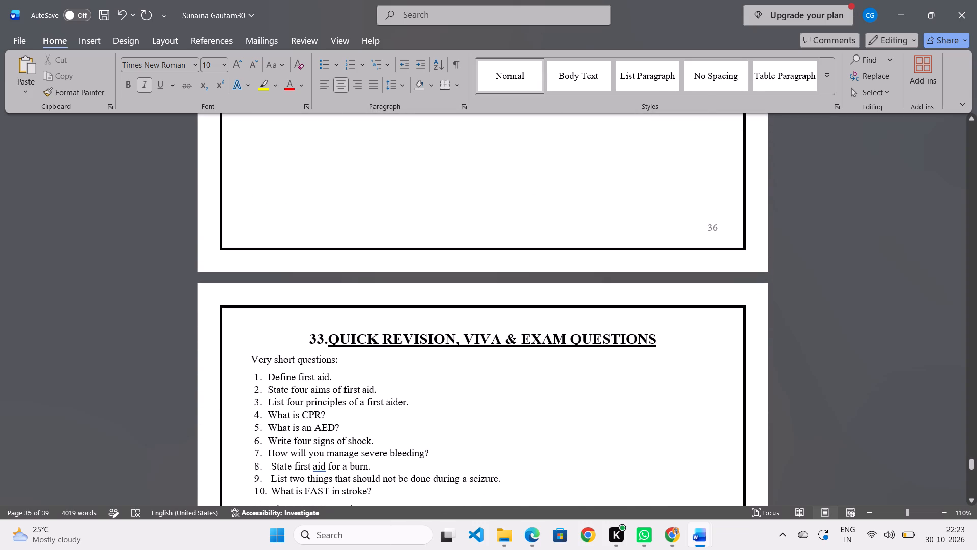
scroll(444, 356, "down", 3)
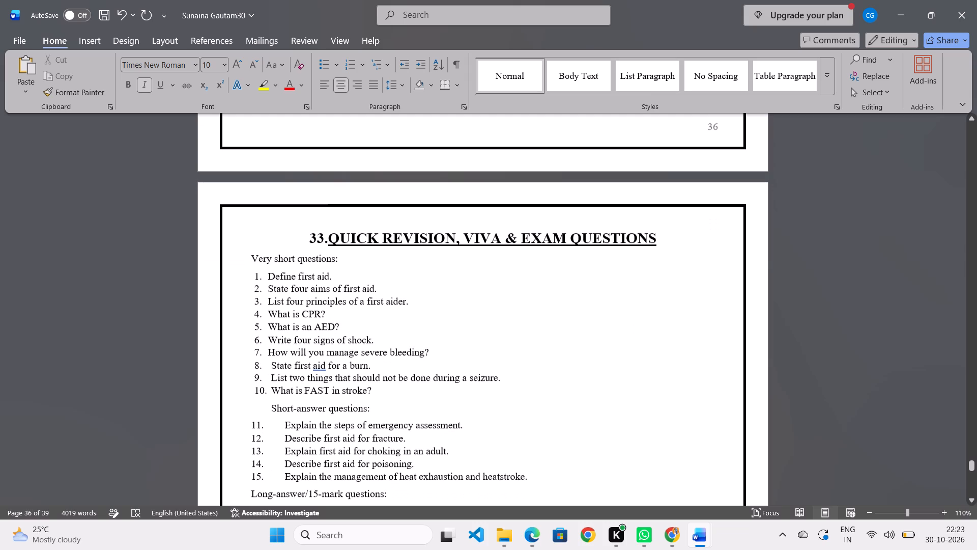
left_click(675, 242)
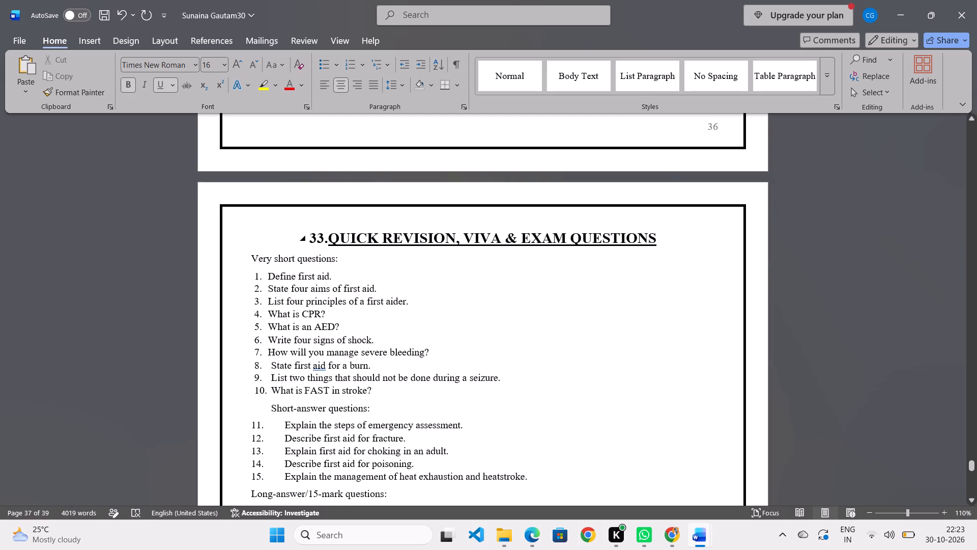
key("Return")
scroll(675, 242, "down", 5)
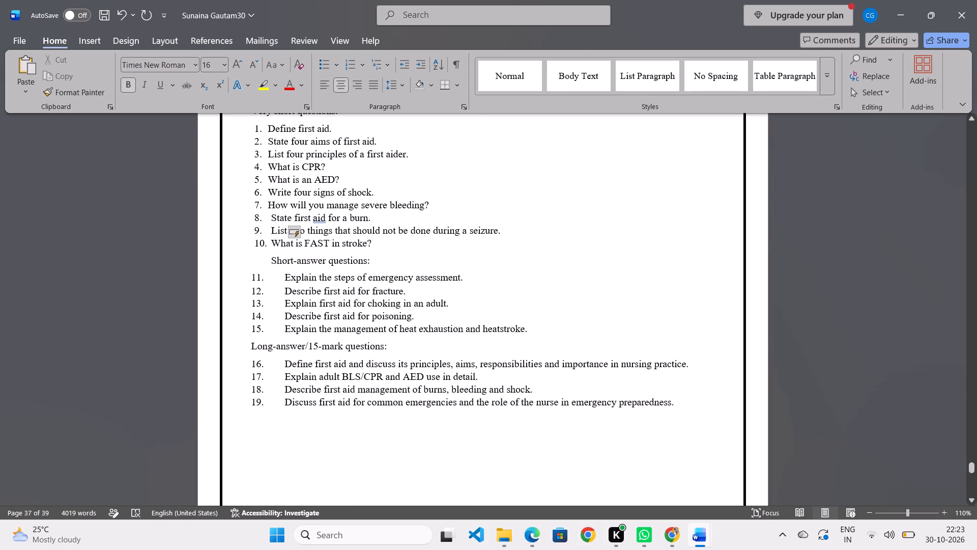
left_click(436, 444)
scroll(445, 431, "up", 7)
scroll(445, 431, "down", 4)
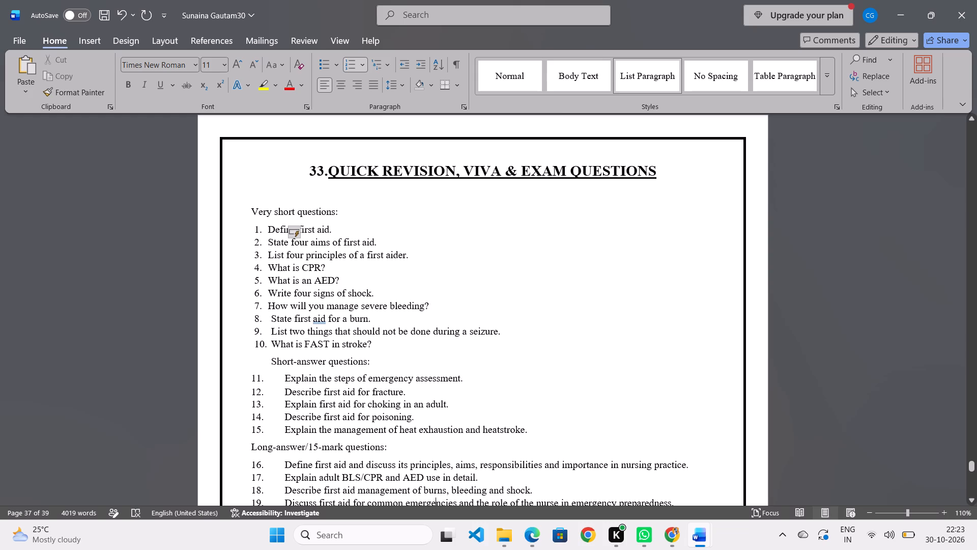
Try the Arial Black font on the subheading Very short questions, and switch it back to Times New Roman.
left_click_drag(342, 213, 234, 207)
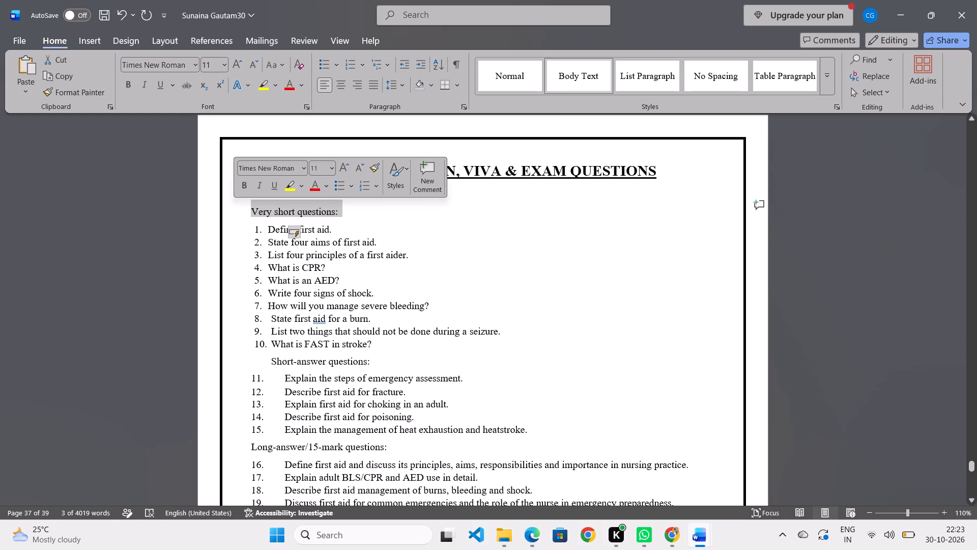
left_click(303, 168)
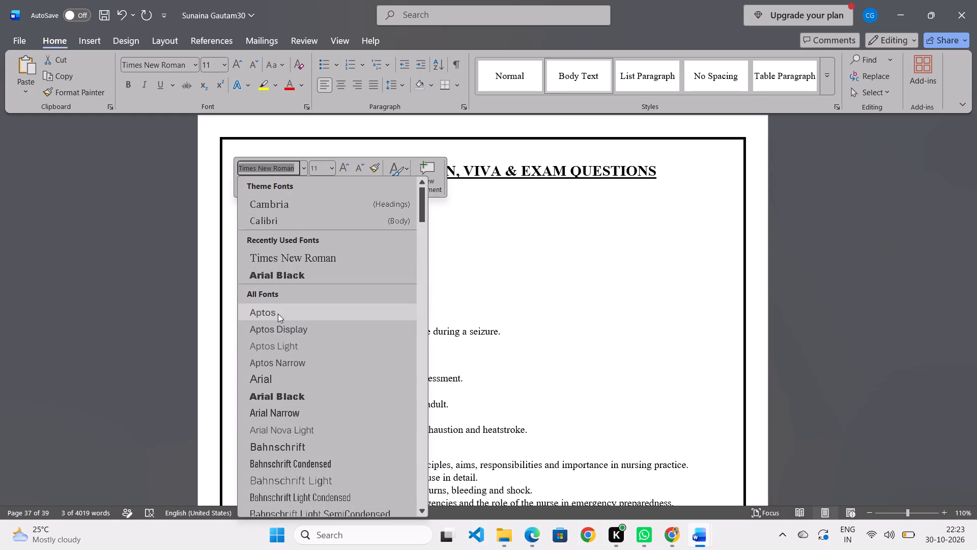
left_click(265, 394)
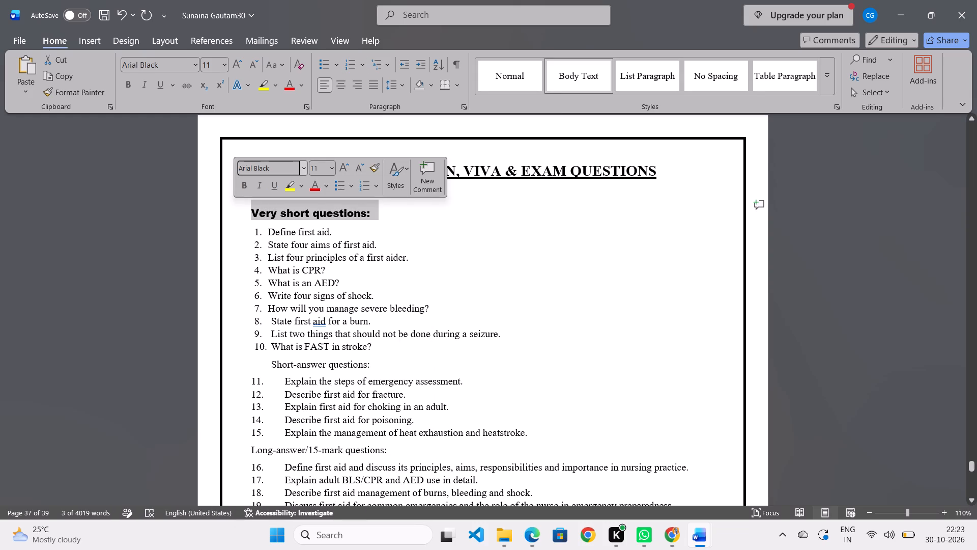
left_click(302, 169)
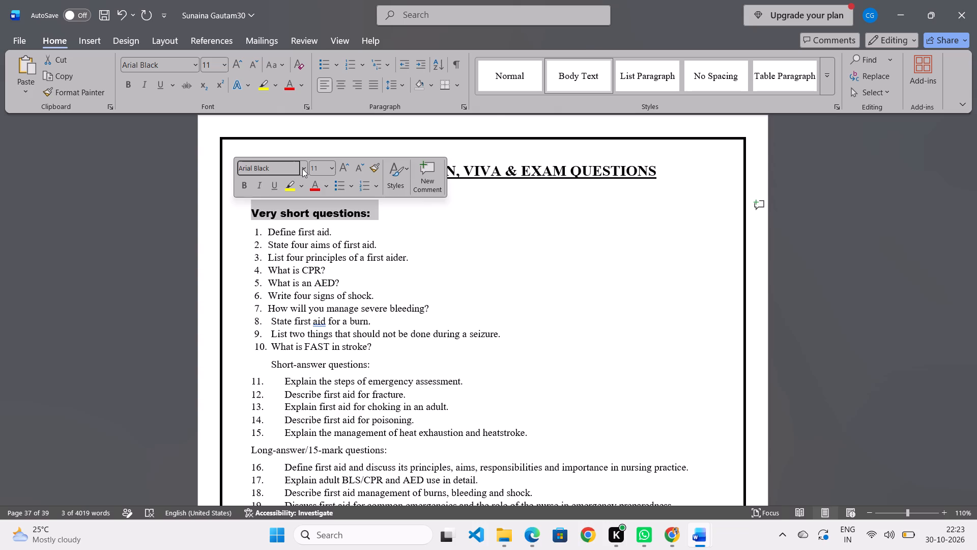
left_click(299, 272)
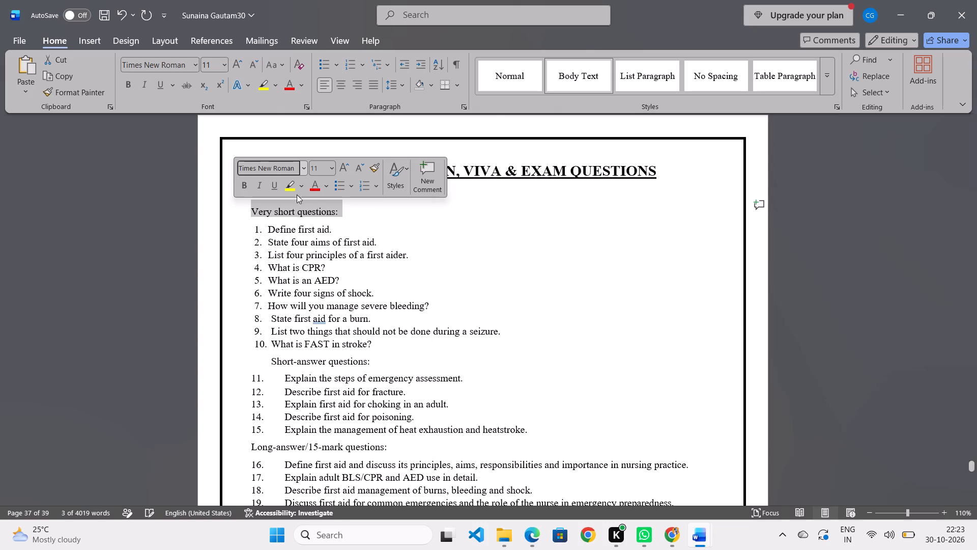
Make the section 33 subheadings Very short questions, Short-answer questions and Long-answer/15-mark questions bold.
left_click(248, 183)
left_click(397, 218)
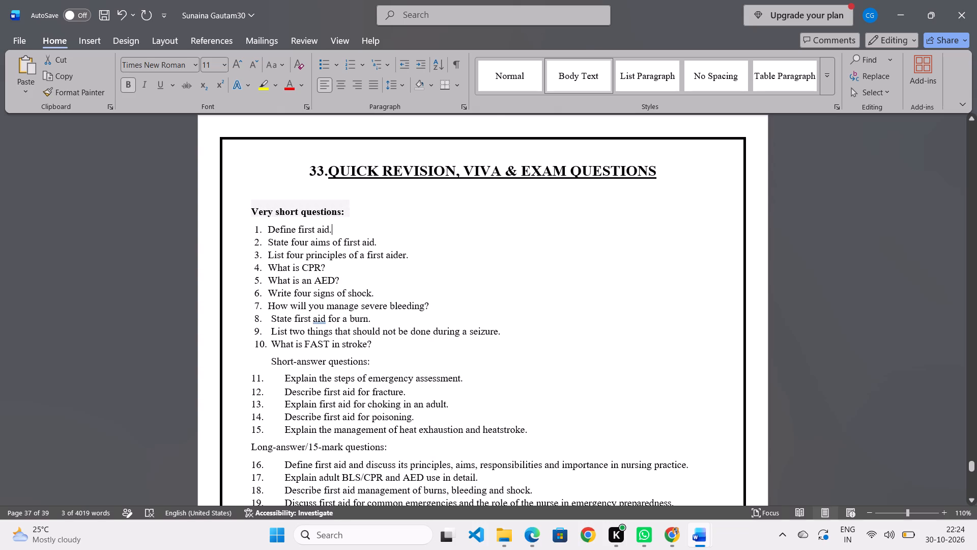
left_click_drag(378, 364, 264, 362)
left_click(273, 338)
left_click_drag(396, 452, 348, 448)
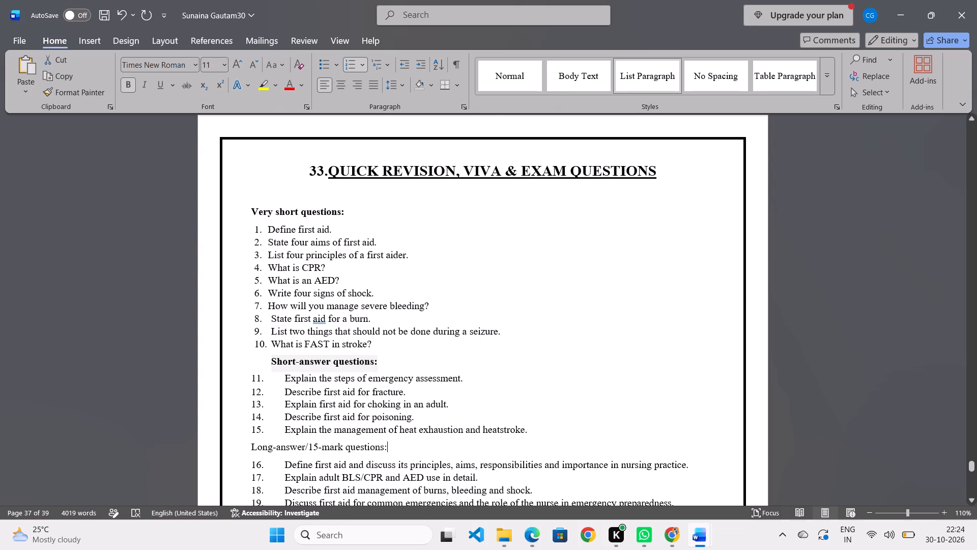
left_click_drag(348, 448, 246, 445)
left_click(255, 425)
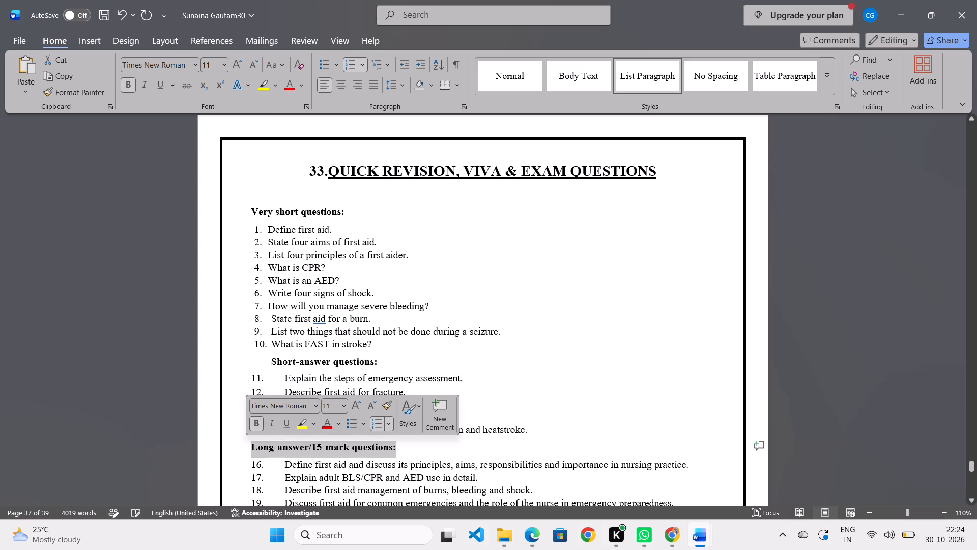
left_click(520, 350)
scroll(515, 361, "down", 5)
scroll(515, 361, "up", 3)
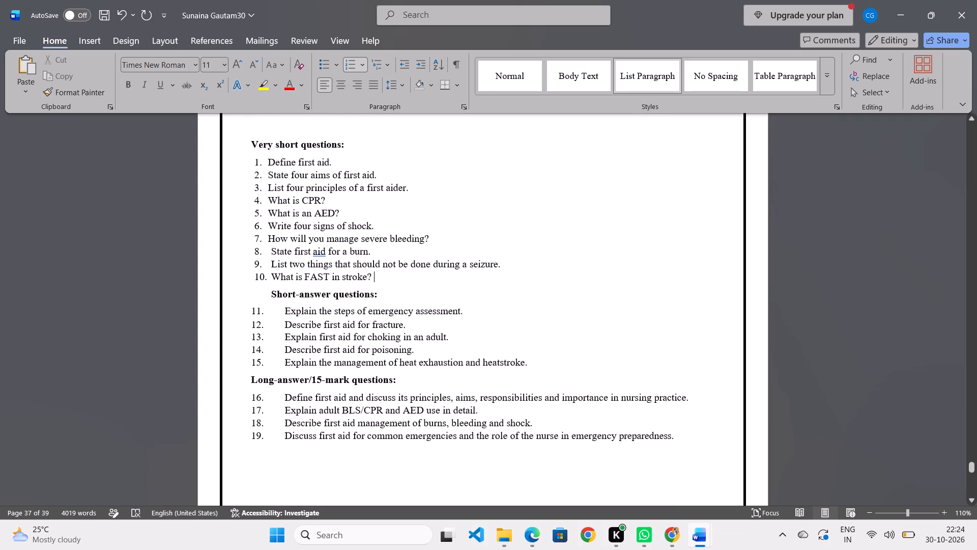
Break the Short-answer questions subheading off from question 10 as its own unnumbered line.
left_click(387, 276)
key("Return")
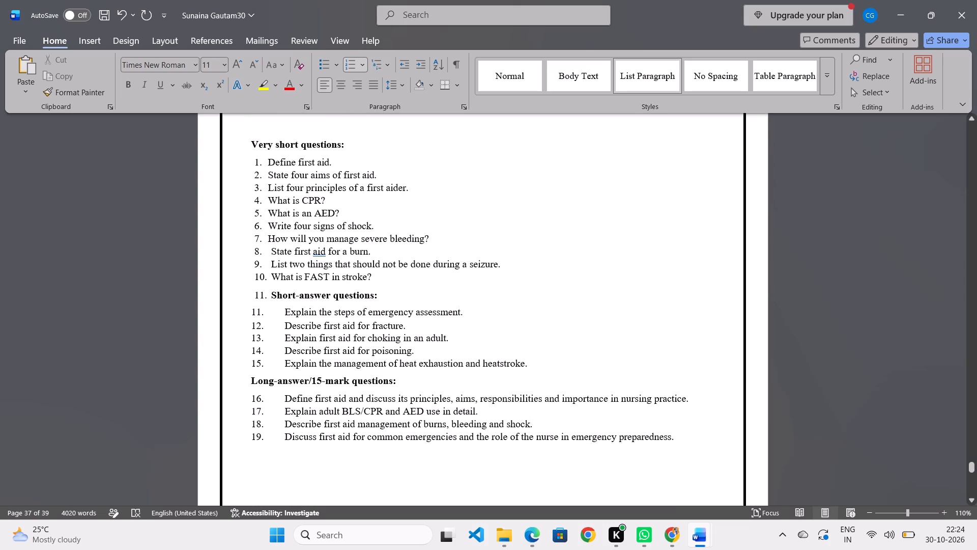
key("BackSpace")
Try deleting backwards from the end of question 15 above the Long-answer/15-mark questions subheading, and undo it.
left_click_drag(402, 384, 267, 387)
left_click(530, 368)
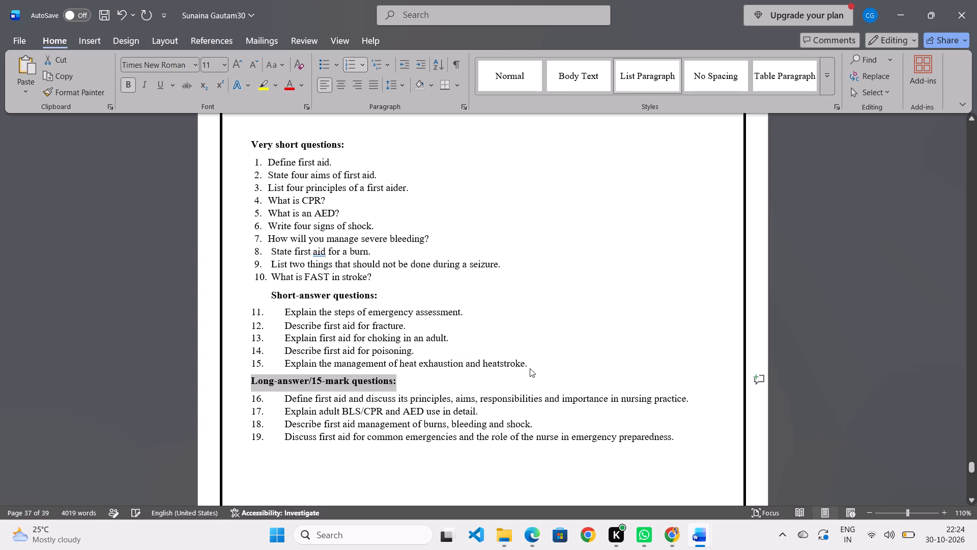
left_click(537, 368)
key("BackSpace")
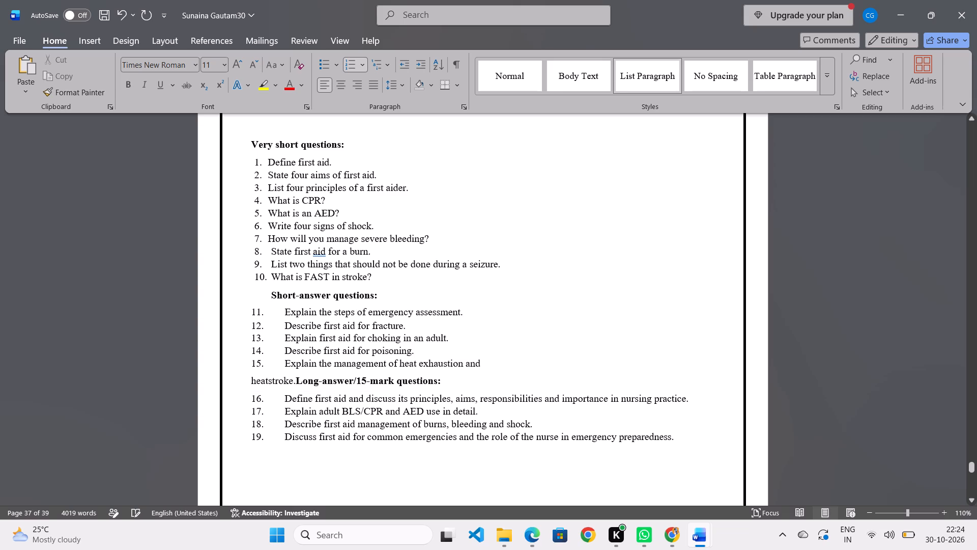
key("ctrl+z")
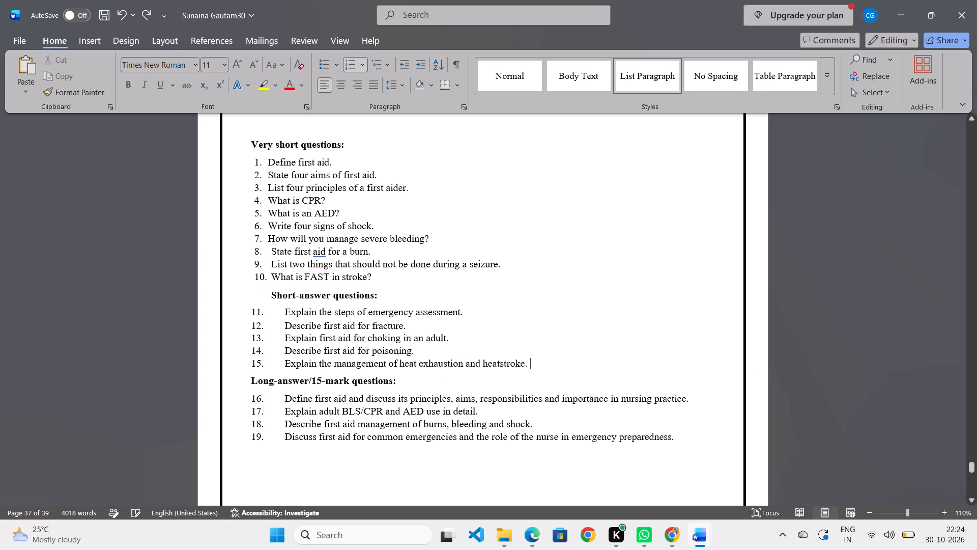
Break the Long-answer/15-mark questions subheading off from question 15 as its own unnumbered line.
left_click(536, 368)
key("Return")
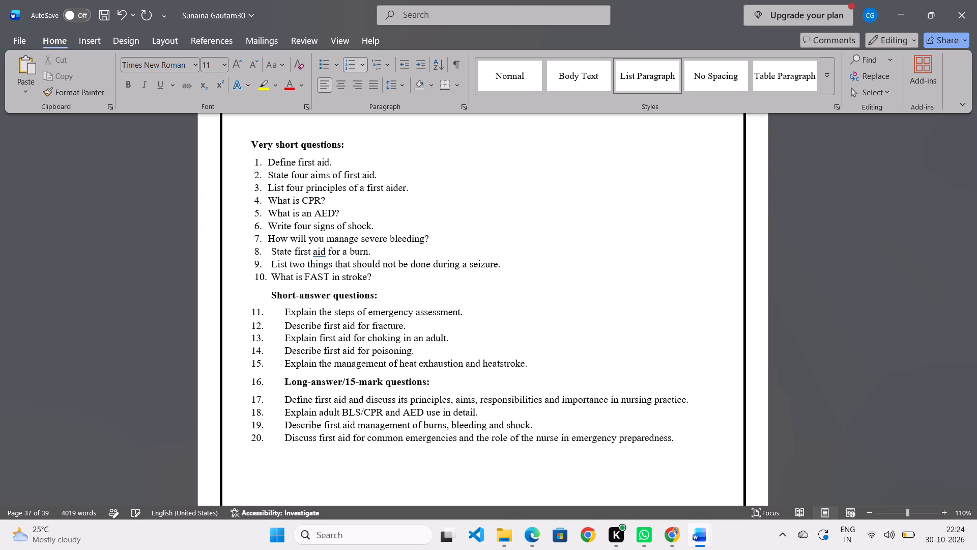
key("BackSpace")
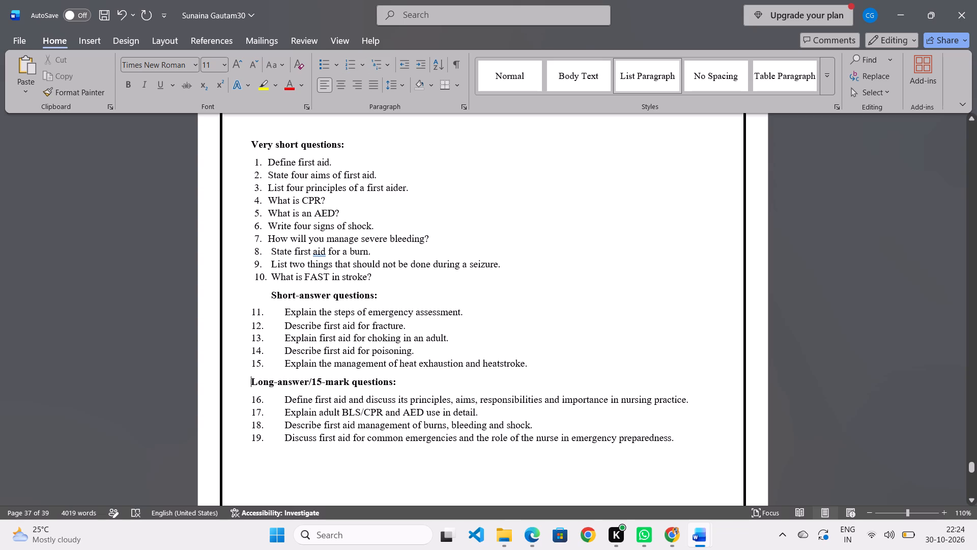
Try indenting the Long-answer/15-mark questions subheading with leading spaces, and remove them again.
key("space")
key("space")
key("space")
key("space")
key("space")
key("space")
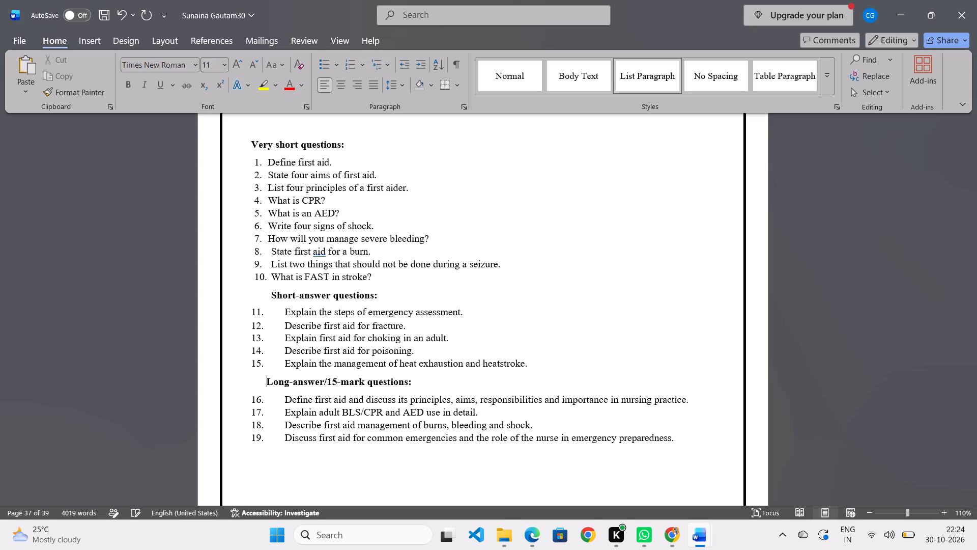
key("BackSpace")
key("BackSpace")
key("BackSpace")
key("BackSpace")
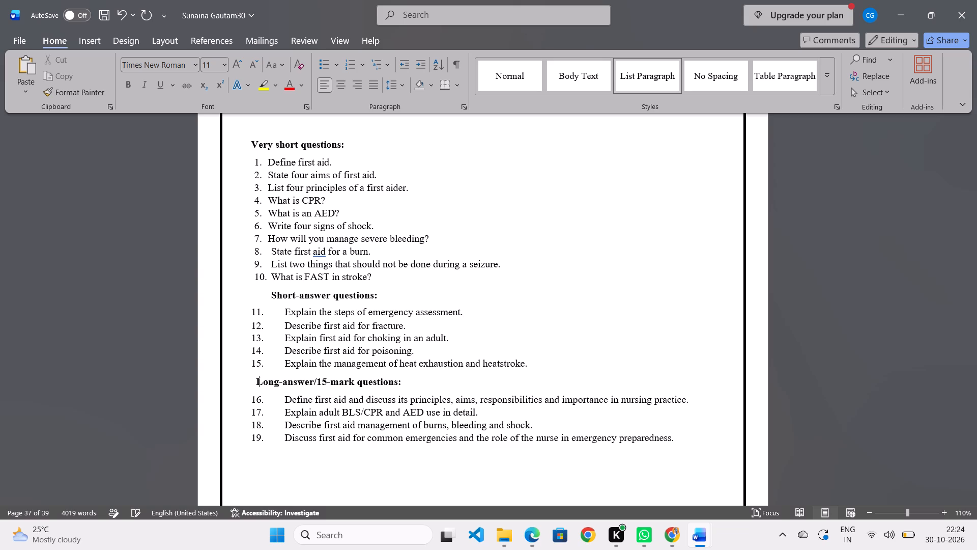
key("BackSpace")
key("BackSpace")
Reduce the indent of the Short-answer questions subheading to bring it closer to the other subheadings.
left_click(271, 294)
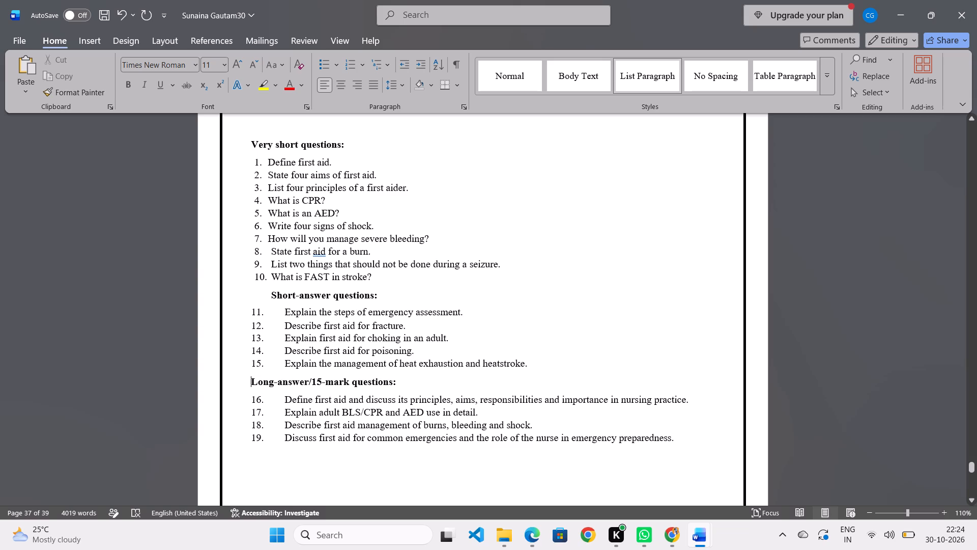
key("BackSpace")
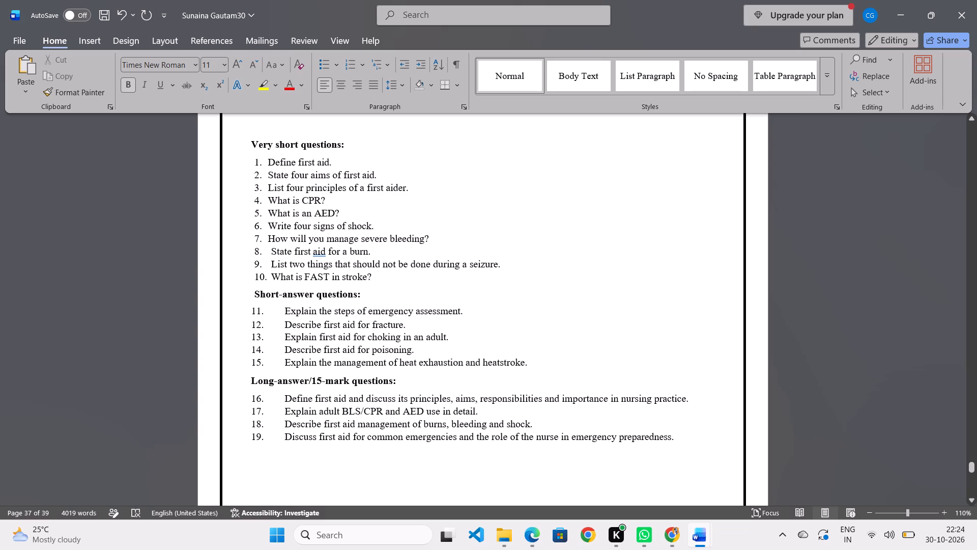
Prefix the Very short questions subheading with "(i)." followed by a space, using the grammar suggestion for the spacing.
left_click(249, 144)
type("()")
key("Left")
key("i")
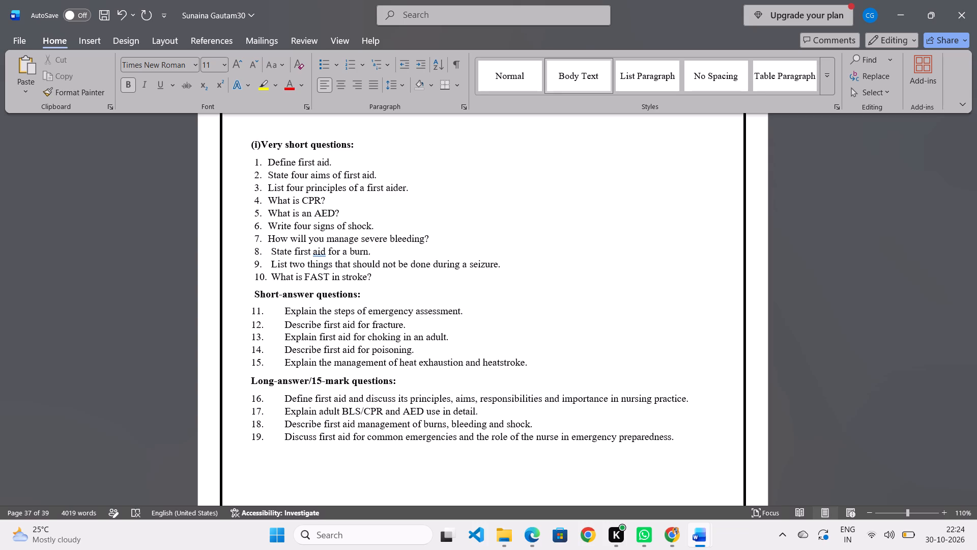
key("Right")
key("period")
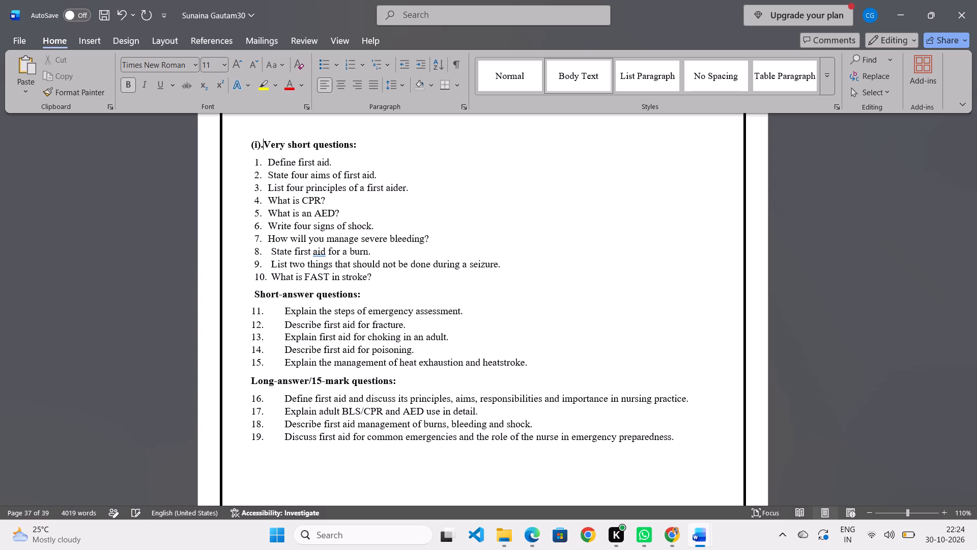
key("space")
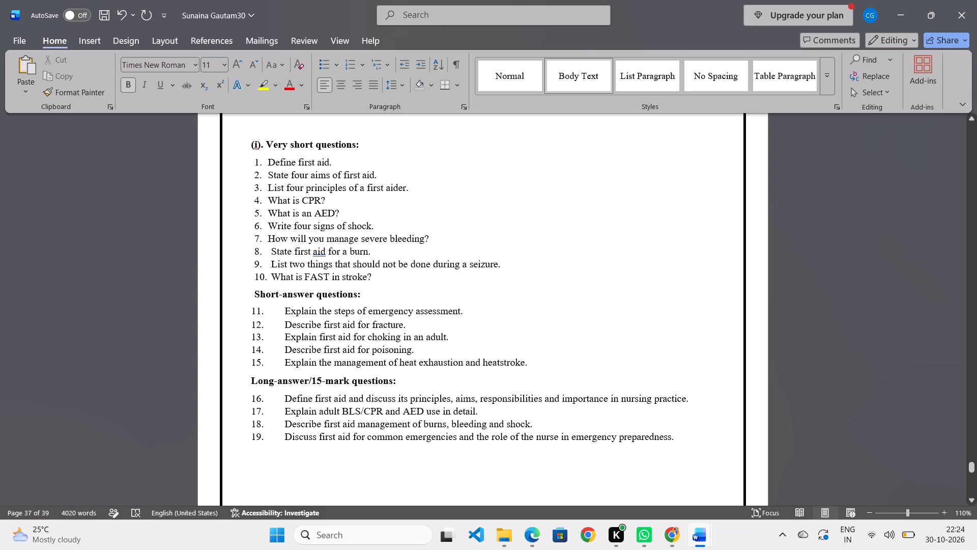
key("BackSpace")
left_click(256, 295)
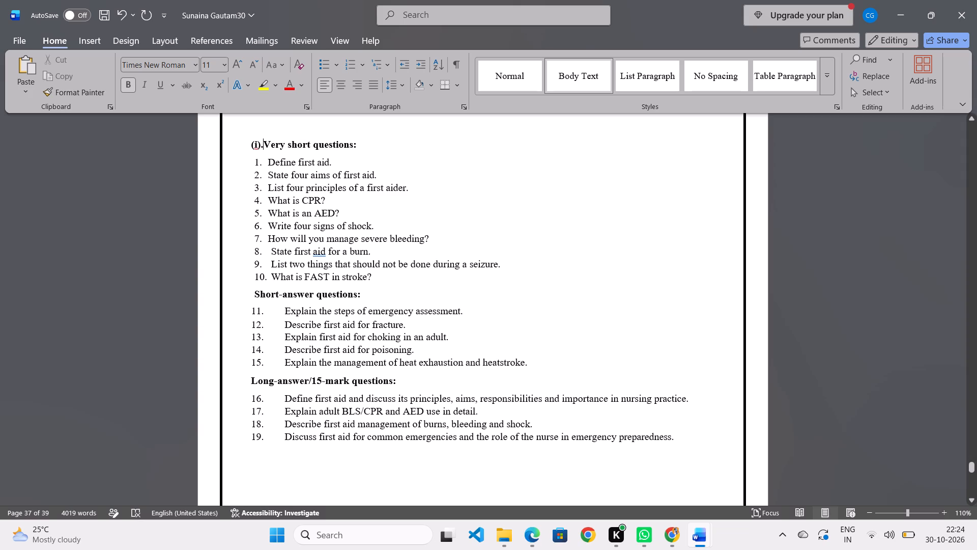
left_click(264, 145)
right_click(264, 145)
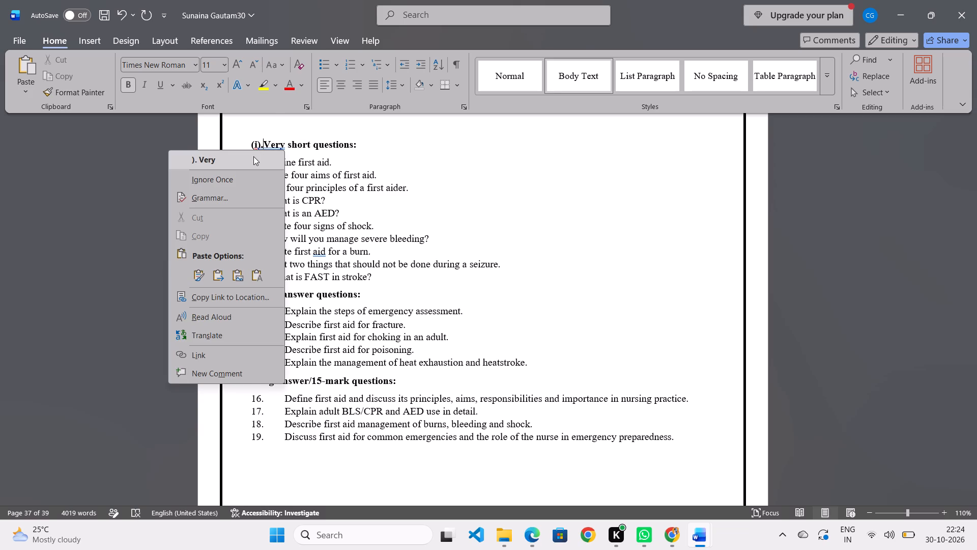
left_click(252, 157)
left_click(266, 145)
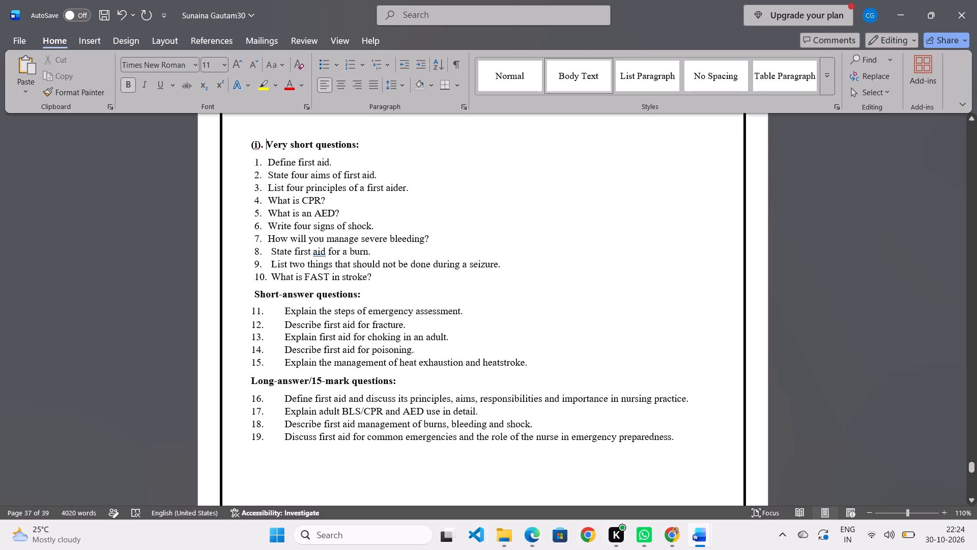
Prefix the Short-answer questions subheading with "(ii)." followed by a space.
left_click(254, 296)
type("()")
key("Left")
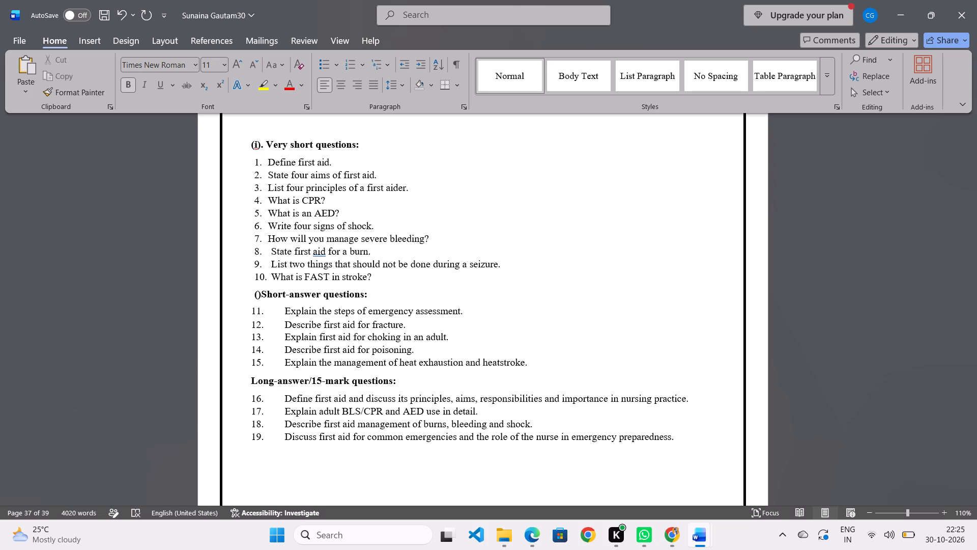
type("ii")
key("Right")
type(".")
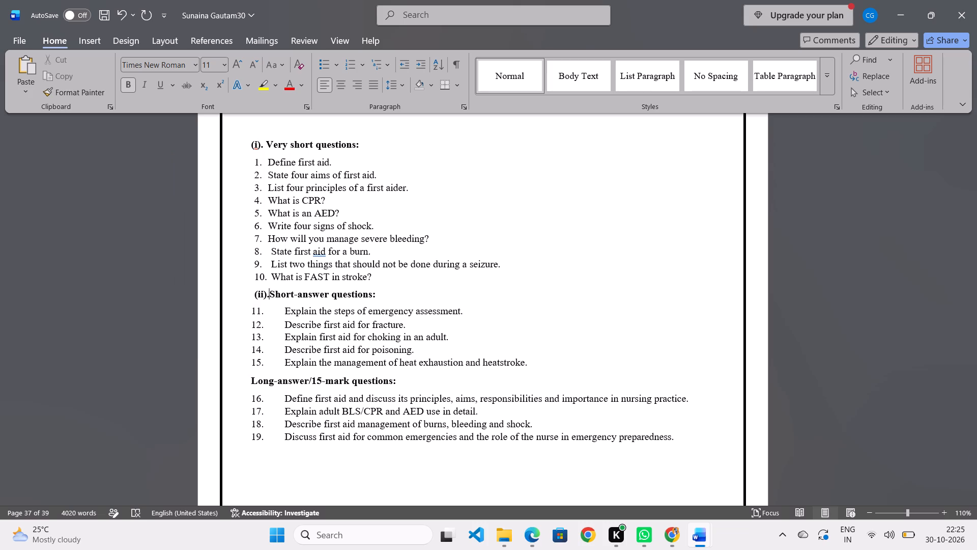
key("space")
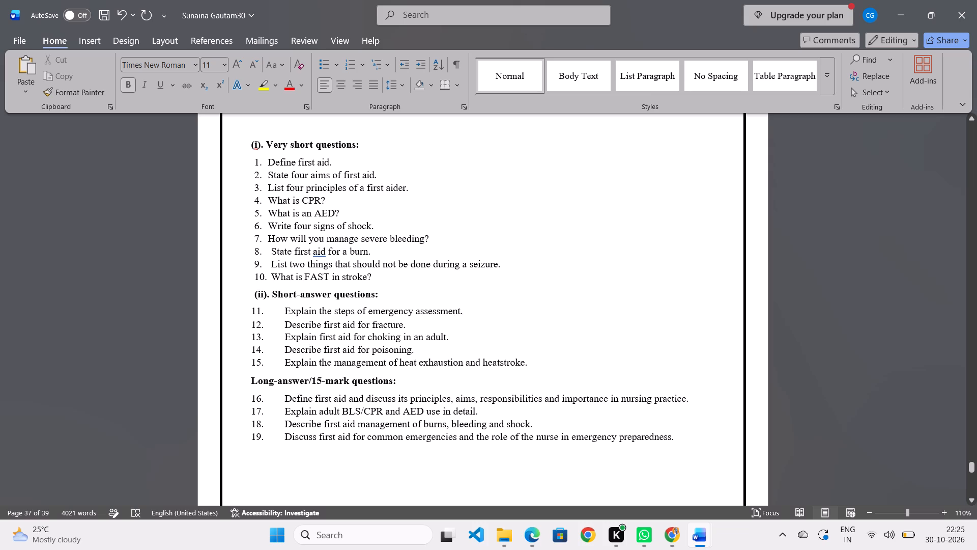
Prefix the Long-answer/15-mark questions subheading with "(iii)." followed by a space.
left_click(252, 382)
type("()")
key("Left")
type("ii")
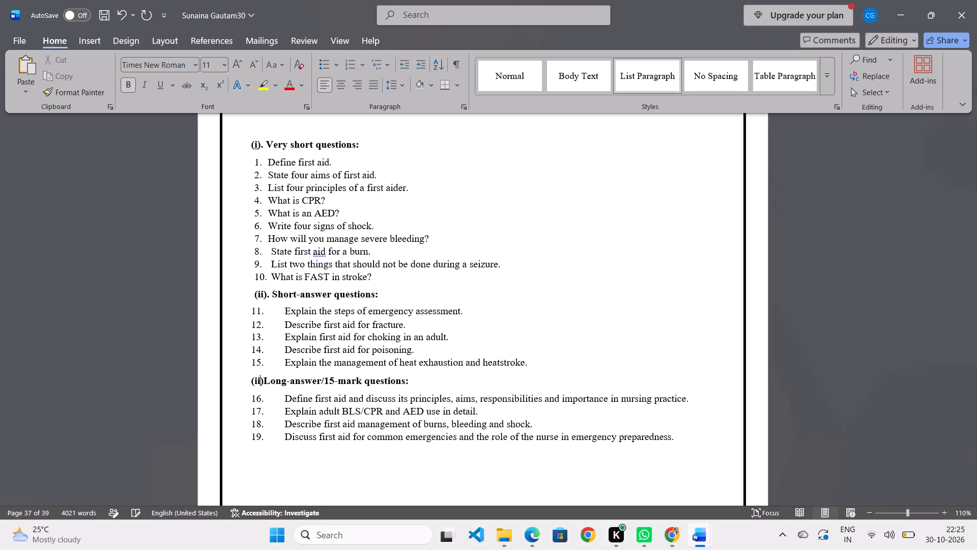
key("i")
key("period")
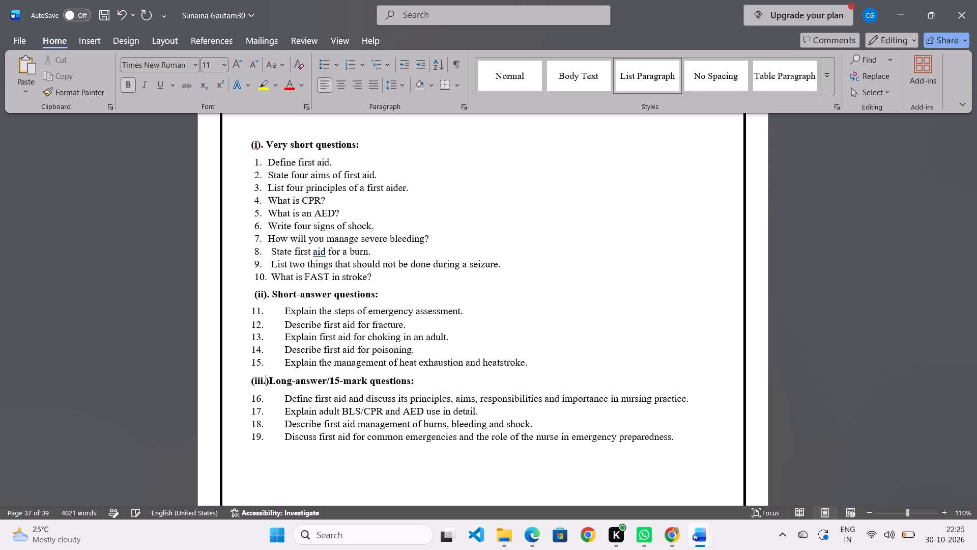
key("BackSpace")
key("Right")
type(".")
key("space")
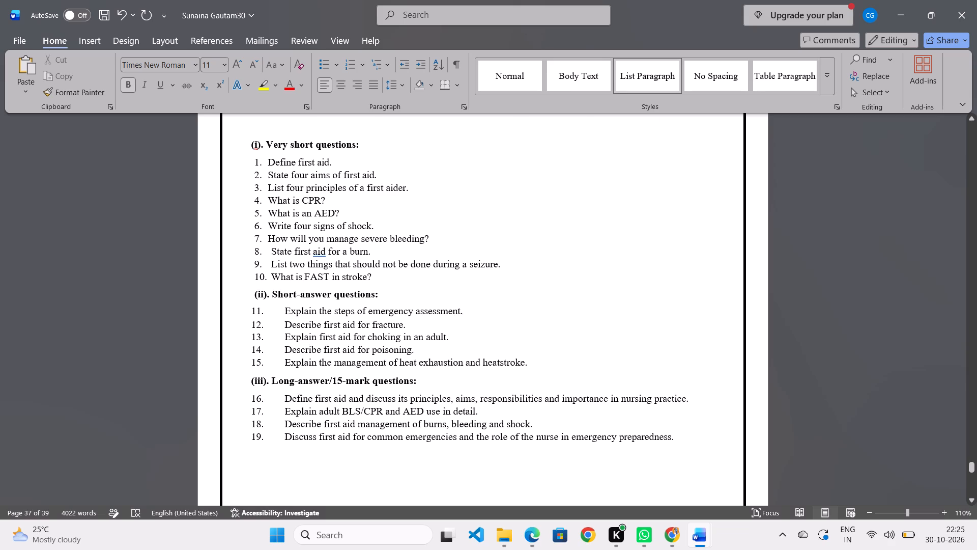
Copy the whole References section on the last page, from its heading through the closing NOTE paragraph.
scroll(457, 344, "up", 1)
scroll(458, 343, "down", 2)
scroll(458, 343, "up", 1)
scroll(458, 343, "down", 12)
scroll(458, 343, "up", 7)
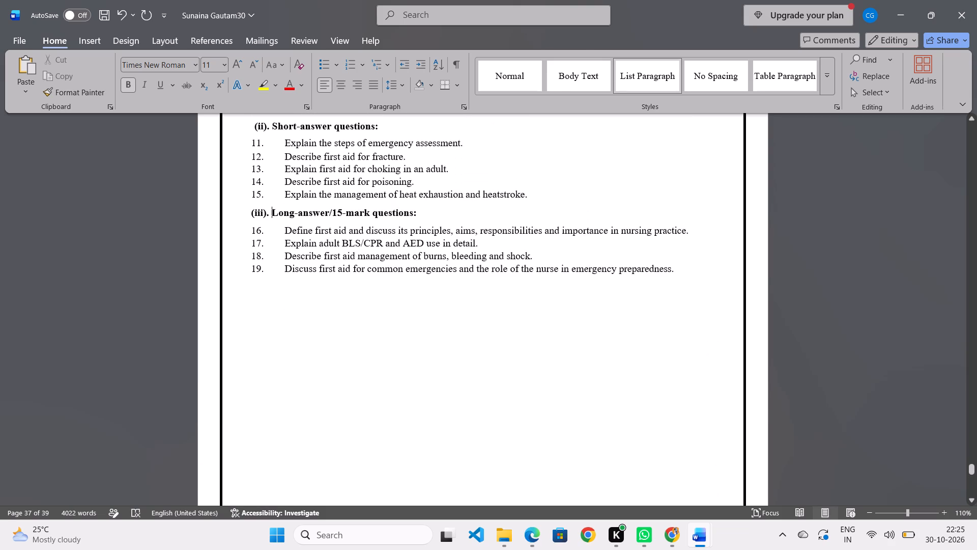
scroll(458, 343, "down", 19)
scroll(460, 360, "up", 1)
scroll(460, 360, "down", 5)
scroll(459, 361, "up", 1)
scroll(459, 361, "down", 5)
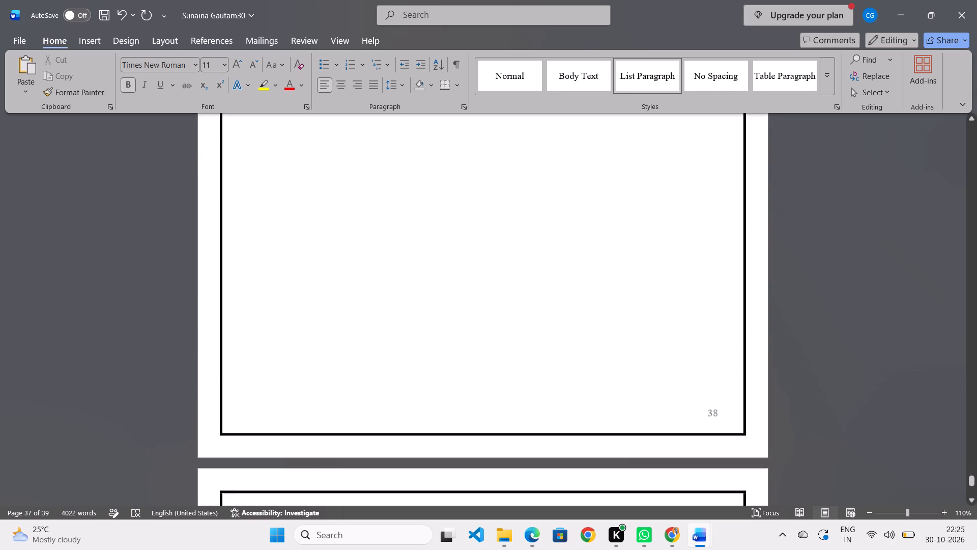
scroll(458, 364, "down", 8)
left_click_drag(400, 259, 405, 266)
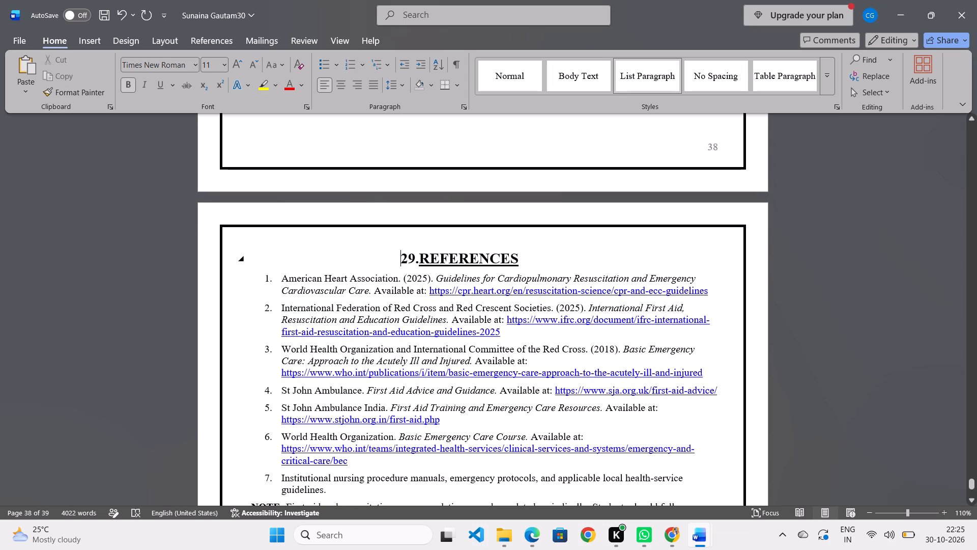
left_click_drag(405, 266, 380, 403)
scroll(477, 434, "down", 4)
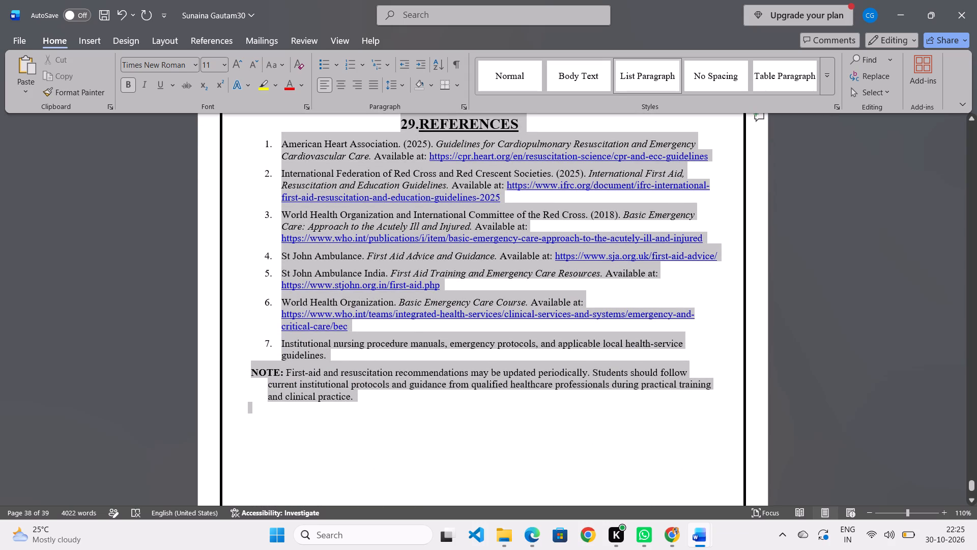
left_click_drag(380, 403, 363, 401)
key("ctrl+c")
Paste the copied References section at the top of blank page 38, directly after the section 33 page.
scroll(363, 401, "up", 8)
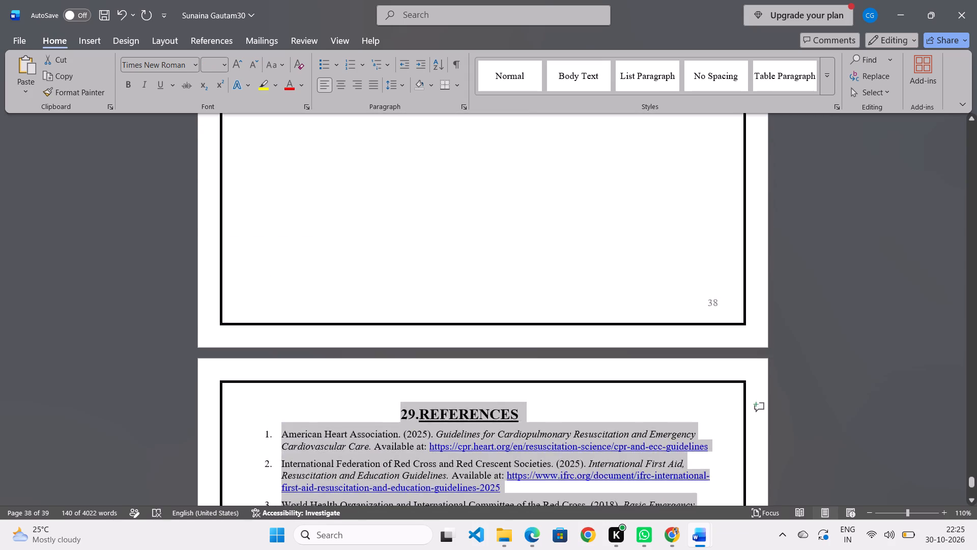
scroll(363, 397, "up", 4)
scroll(363, 396, "down", 1)
scroll(363, 396, "up", 18)
scroll(300, 382, "up", 6)
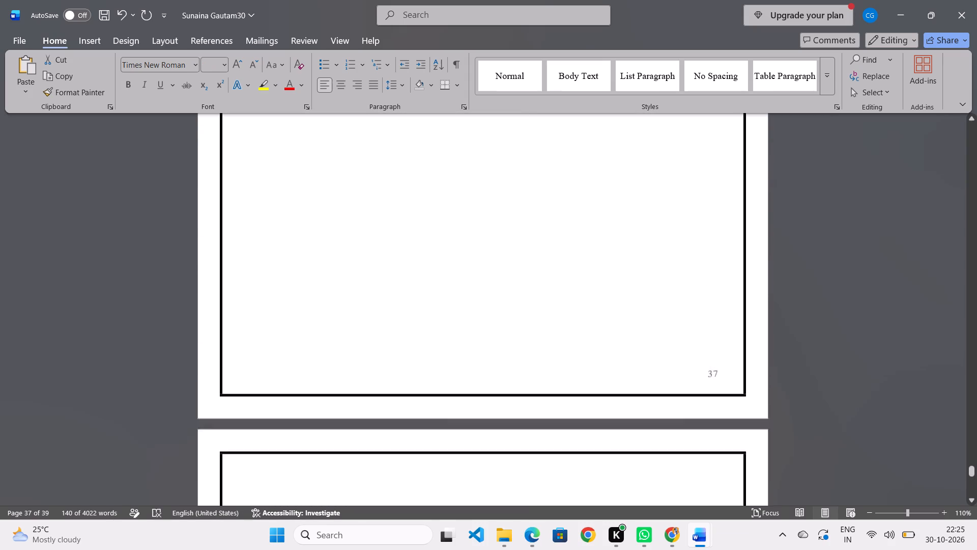
scroll(300, 382, "up", 3)
scroll(300, 382, "down", 1)
scroll(300, 382, "up", 7)
scroll(304, 389, "down", 3)
scroll(305, 390, "up", 9)
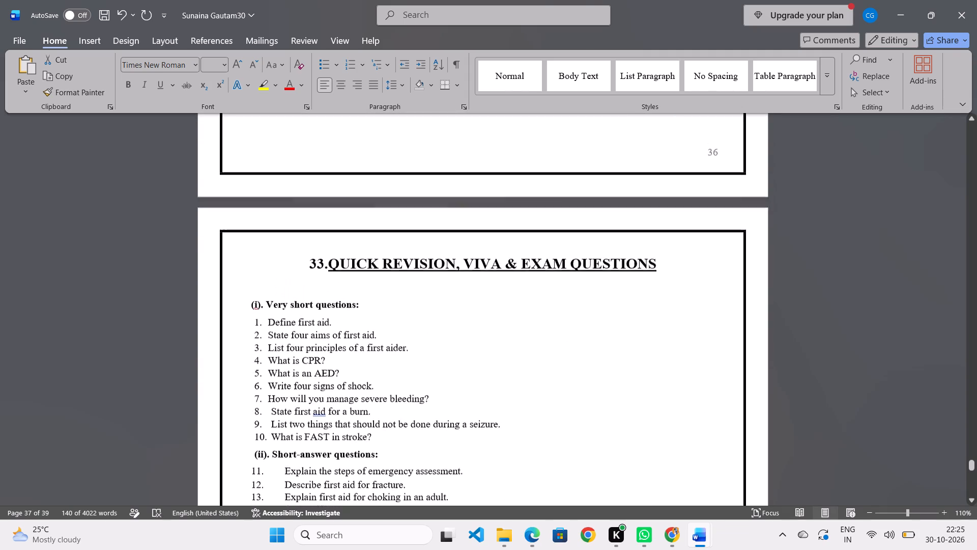
scroll(307, 390, "down", 3)
scroll(307, 390, "up", 1)
scroll(307, 390, "down", 8)
scroll(308, 391, "up", 1)
scroll(308, 391, "down", 10)
scroll(310, 400, "up", 1)
scroll(310, 400, "down", 3)
left_click(313, 365)
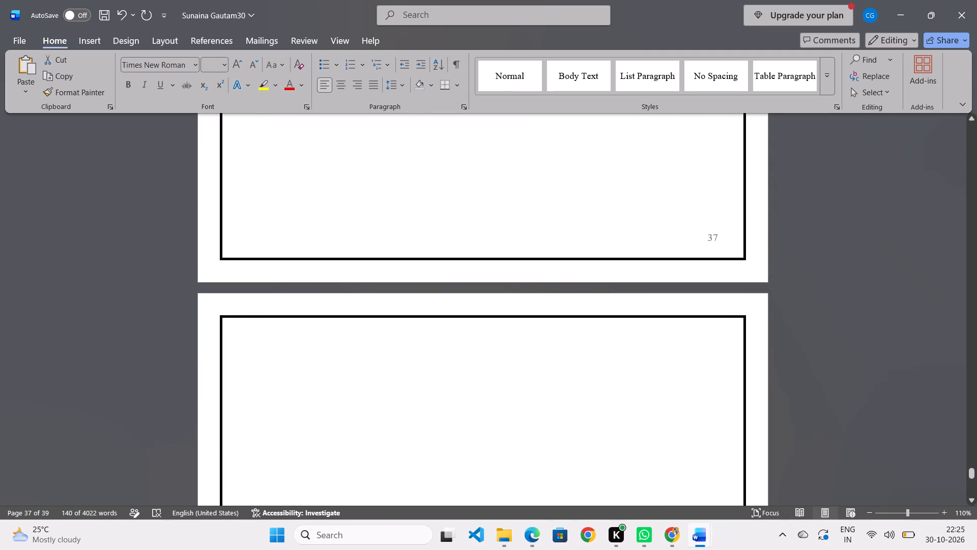
left_click(319, 350)
left_click(317, 345)
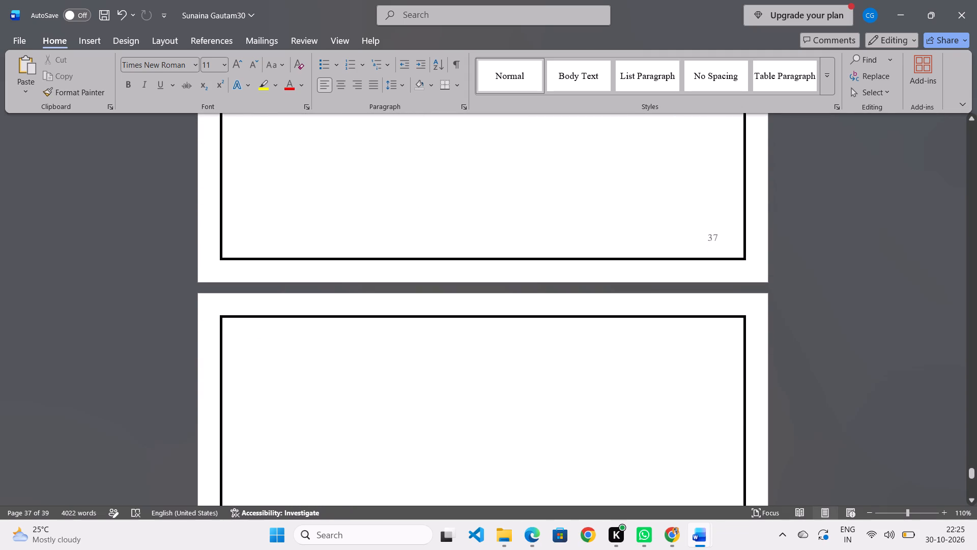
key("ctrl+v")
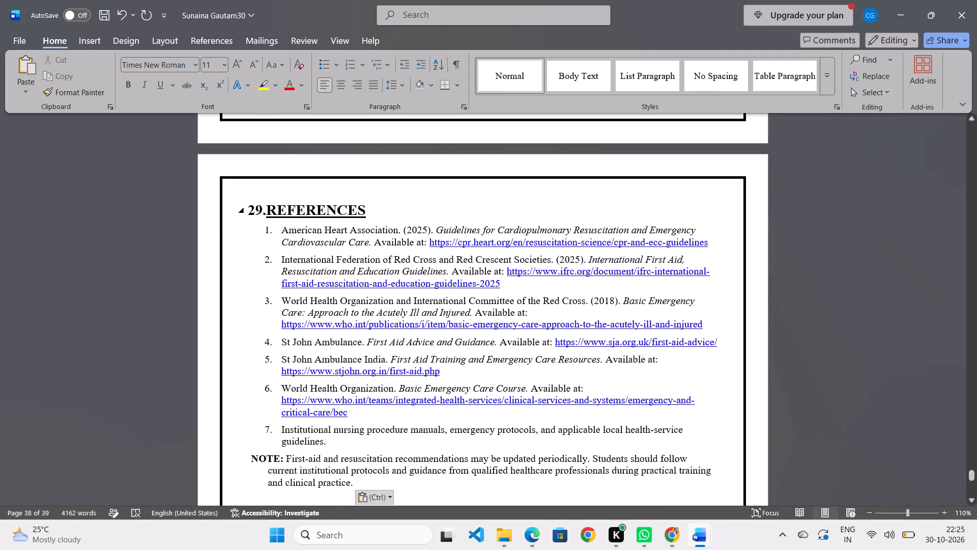
Centre the heading of the pasted References section.
left_click_drag(367, 212, 242, 211)
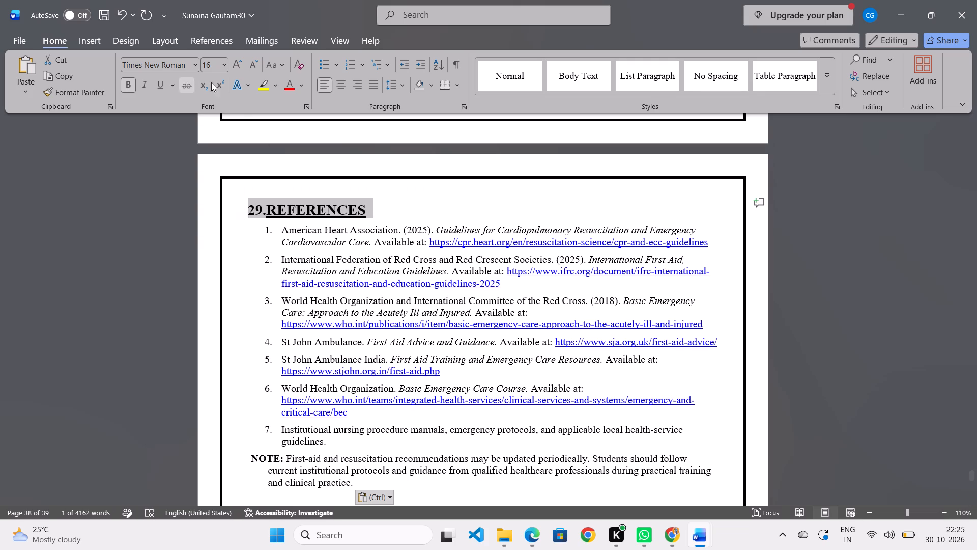
left_click(342, 87)
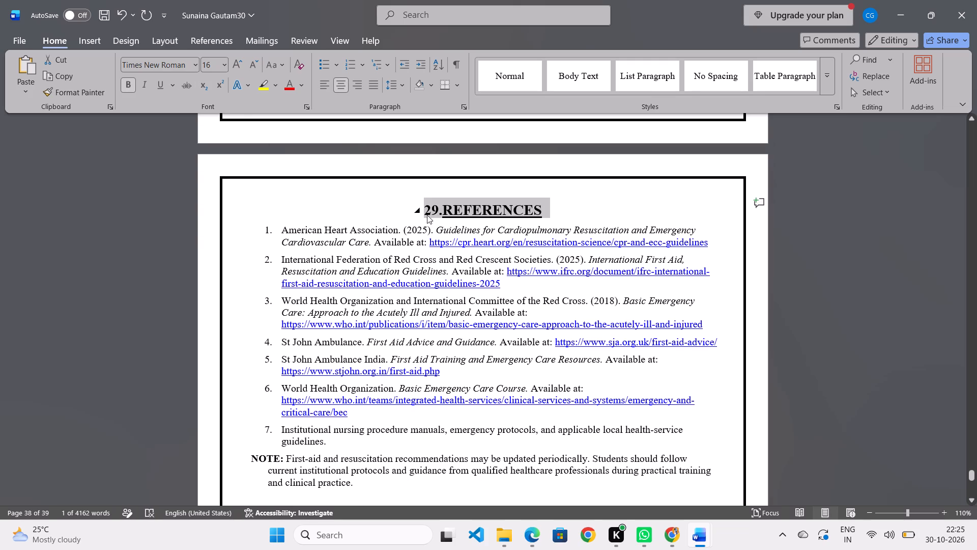
Renumber the pasted References heading as 34.
left_click(438, 207)
key("BackSpace")
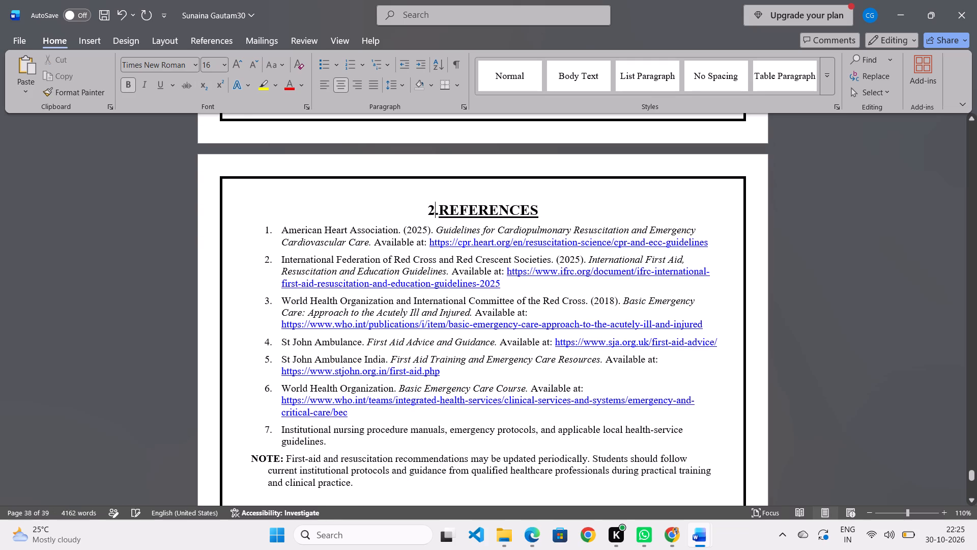
key("BackSpace")
type("34")
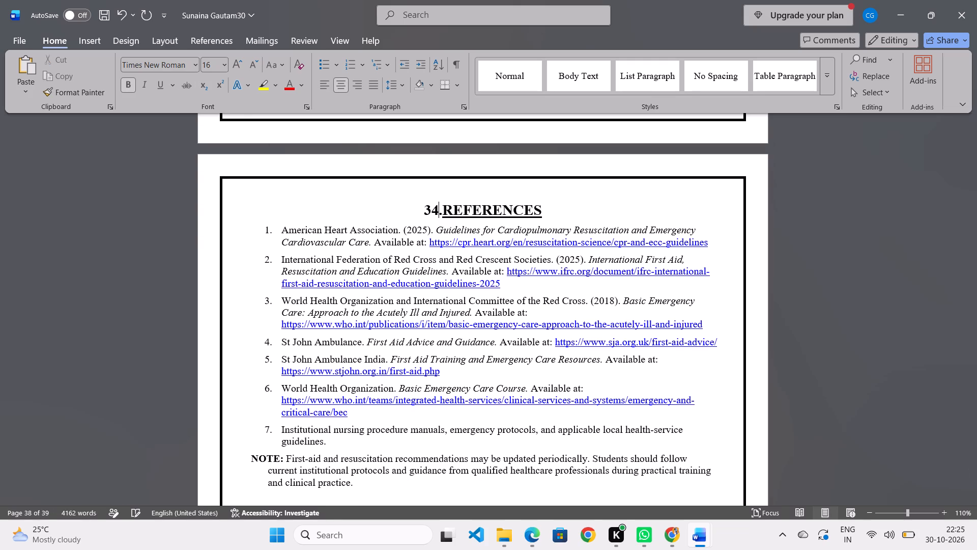
Delete the old section 29 References on page 39, from its heading through the NOTE paragraph.
scroll(478, 287, "down", 11)
scroll(490, 302, "up", 1)
scroll(490, 304, "down", 9)
scroll(497, 342, "up", 1)
scroll(497, 343, "down", 1)
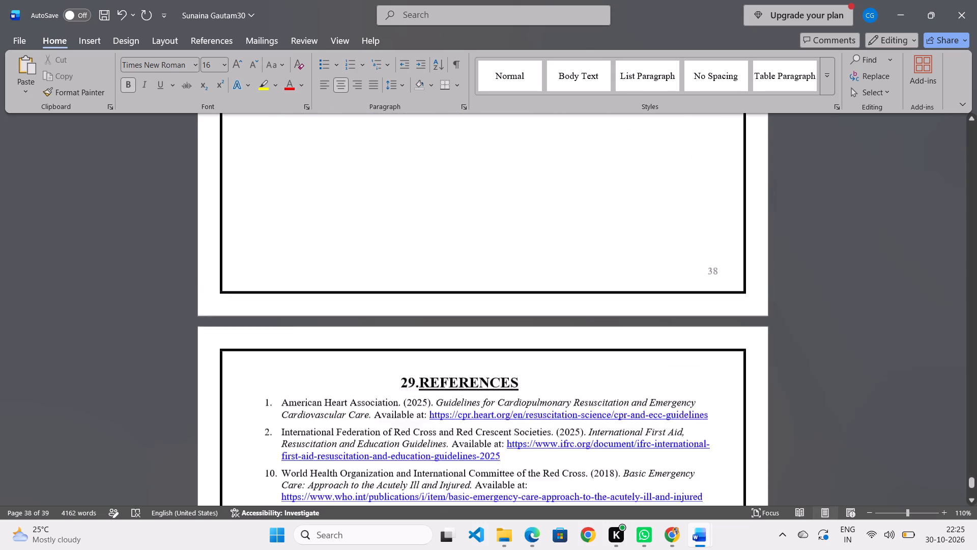
scroll(499, 365, "down", 5)
left_click_drag(388, 444, 179, 157)
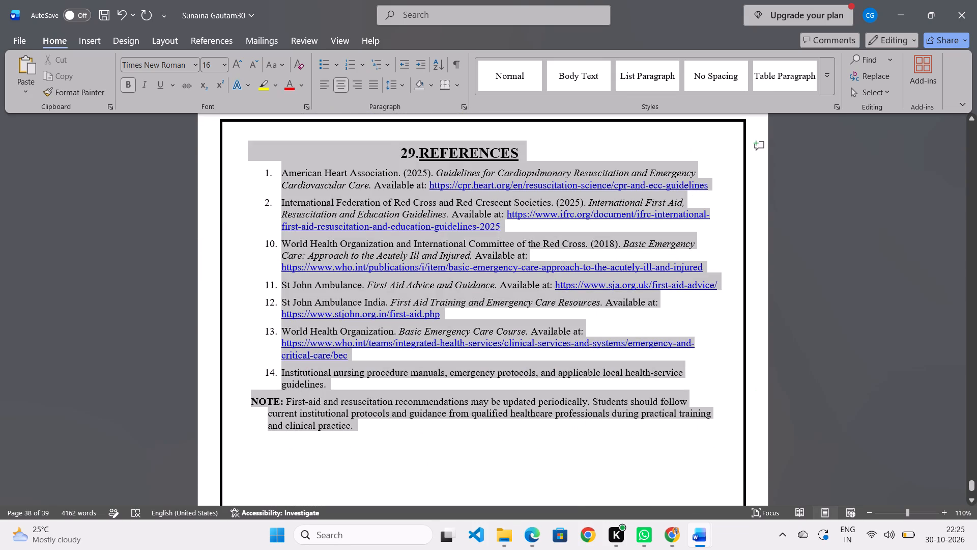
left_click_drag(179, 157, 179, 156)
key("BackSpace")
Try to remove the emptied last page 39 by deleting backwards from its blank line.
scroll(392, 252, "up", 3)
scroll(393, 252, "down", 1)
scroll(393, 252, "up", 11)
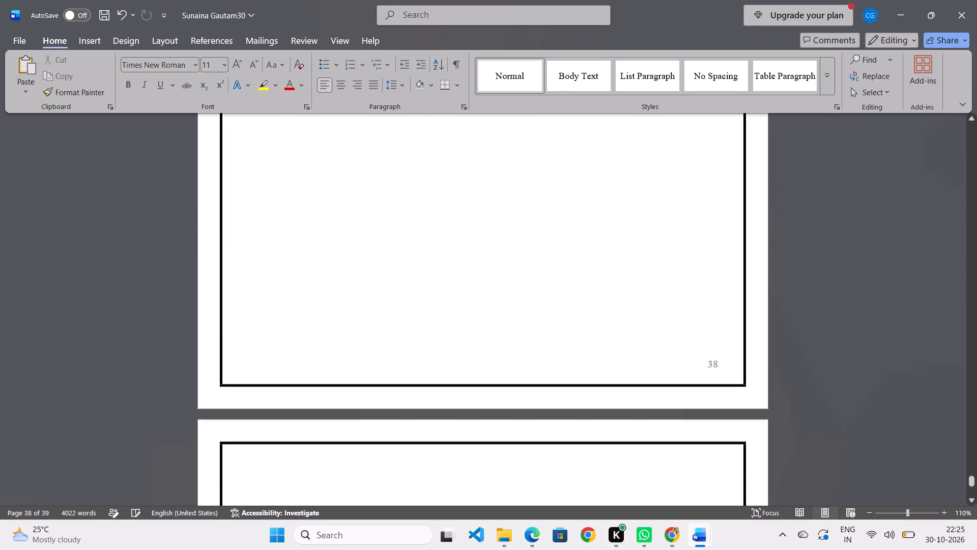
scroll(395, 254, "up", 3)
scroll(395, 254, "down", 1)
scroll(395, 254, "up", 7)
scroll(395, 254, "down", 3)
scroll(395, 254, "up", 1)
scroll(395, 254, "down", 7)
scroll(397, 254, "up", 1)
scroll(412, 270, "down", 4)
scroll(427, 296, "up", 1)
scroll(443, 326, "down", 4)
scroll(449, 356, "up", 1)
scroll(449, 356, "down", 5)
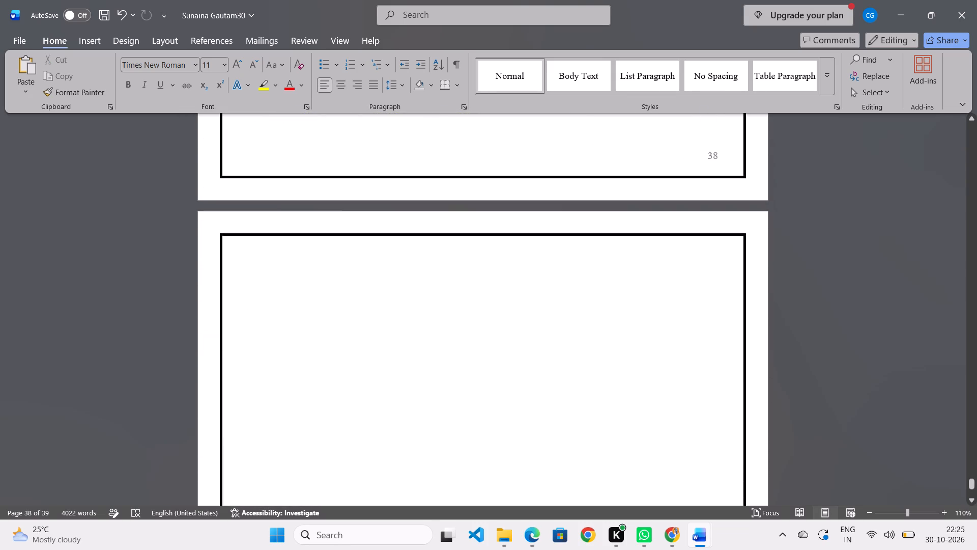
key("Down")
key("Down")
key("Down")
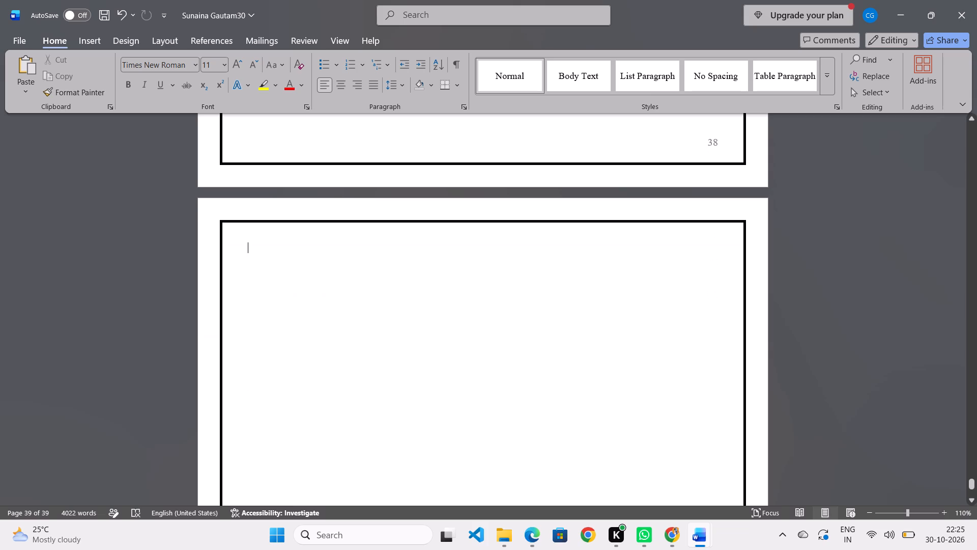
key("Down")
key("BackSpace")
Examine the section 34 References page and the page after it for a leftover blank page.
scroll(425, 390, "up", 1)
scroll(425, 390, "down", 1)
scroll(425, 390, "up", 2)
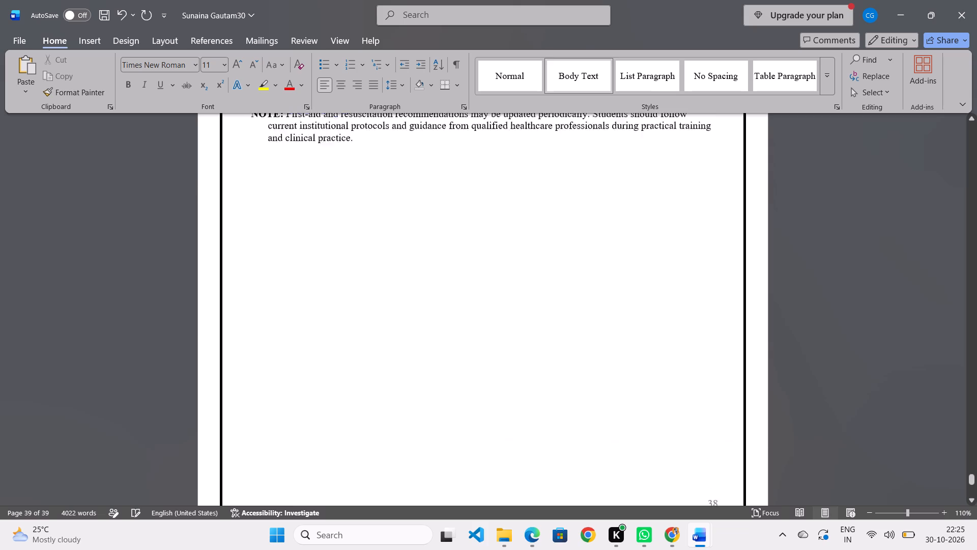
scroll(425, 390, "up", 1)
scroll(425, 390, "down", 1)
scroll(425, 390, "up", 4)
scroll(425, 390, "down", 4)
scroll(425, 390, "up", 2)
scroll(425, 390, "down", 7)
scroll(431, 389, "up", 1)
scroll(431, 389, "down", 16)
scroll(429, 398, "up", 1)
scroll(429, 398, "down", 4)
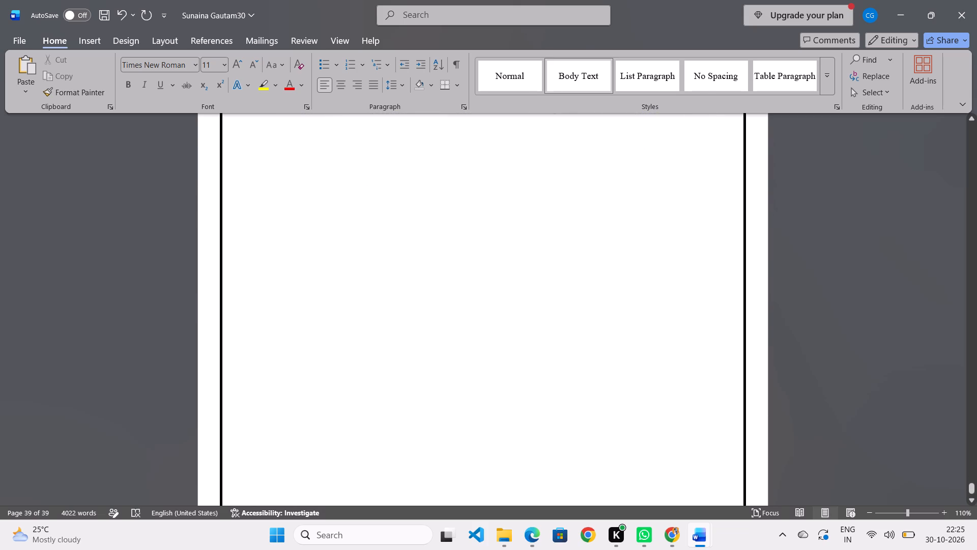
scroll(427, 399, "down", 3)
scroll(427, 400, "up", 1)
scroll(427, 400, "down", 16)
scroll(426, 405, "up", 10)
scroll(426, 404, "down", 1)
scroll(425, 403, "up", 6)
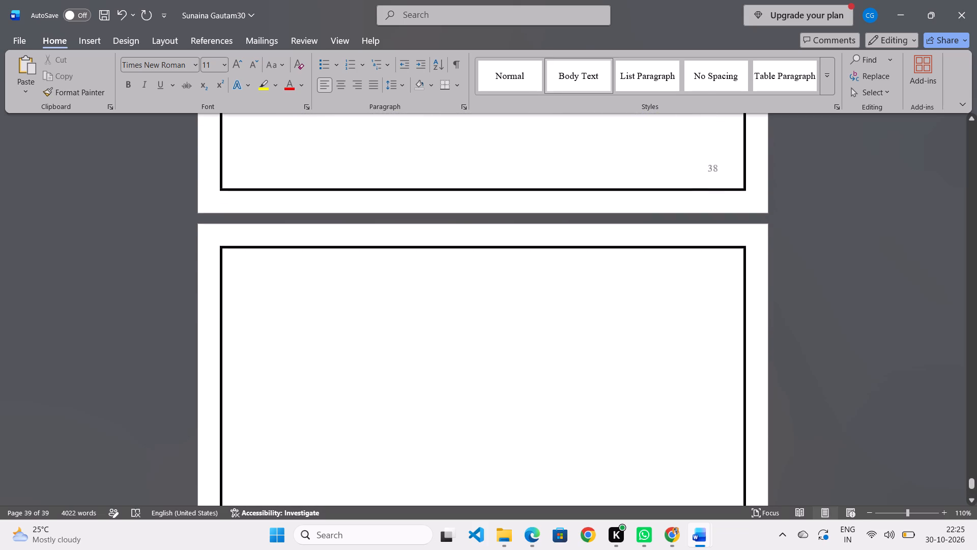
scroll(425, 398, "up", 2)
scroll(425, 398, "down", 1)
scroll(425, 398, "up", 11)
scroll(425, 398, "down", 1)
scroll(425, 398, "up", 15)
scroll(426, 391, "down", 6)
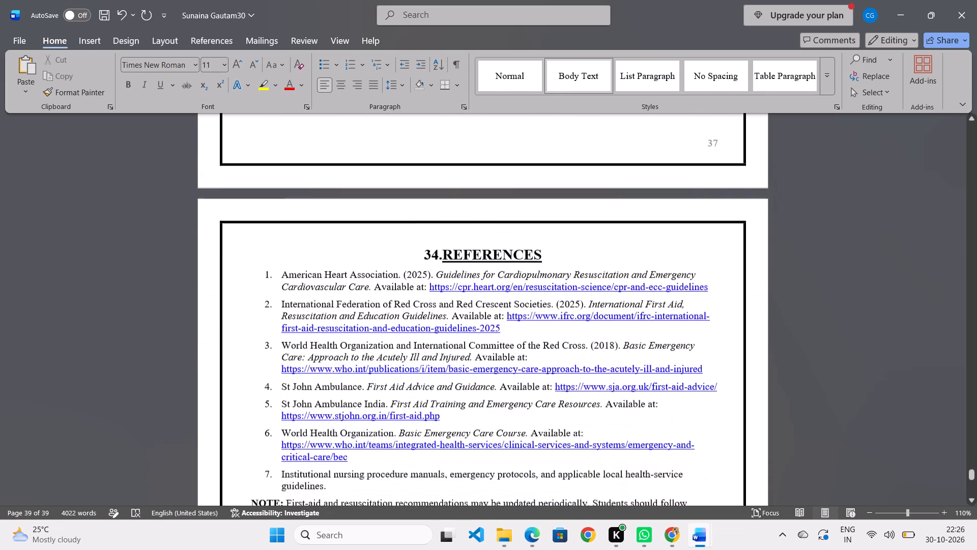
scroll(426, 391, "down", 5)
scroll(426, 391, "up", 1)
scroll(426, 391, "down", 1)
scroll(426, 391, "up", 1)
scroll(426, 391, "down", 4)
scroll(426, 391, "up", 1)
scroll(426, 393, "down", 3)
scroll(426, 395, "up", 1)
scroll(426, 395, "down", 7)
scroll(424, 399, "up", 1)
scroll(424, 399, "down", 9)
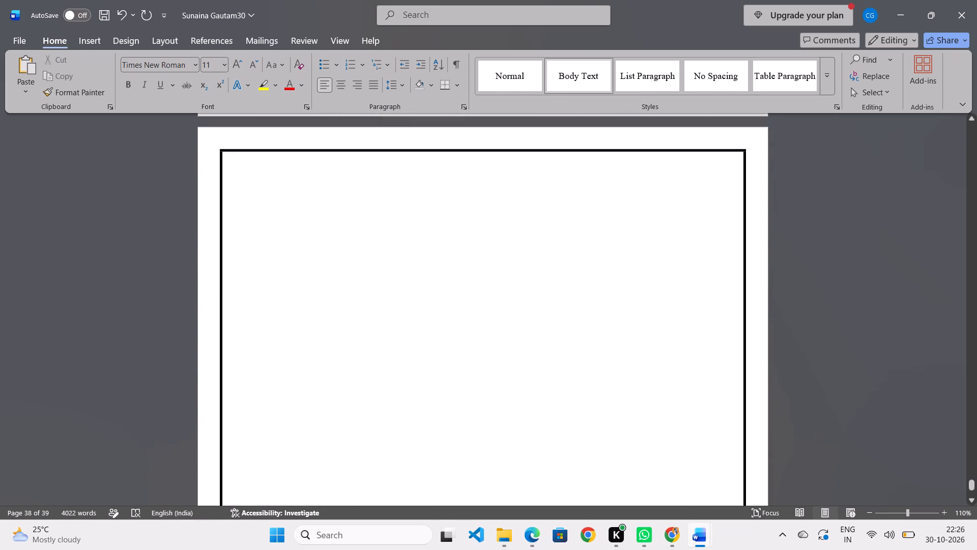
Try again to remove blank page 39 by deleting one character backwards.
left_click(318, 319)
scroll(317, 318, "down", 4)
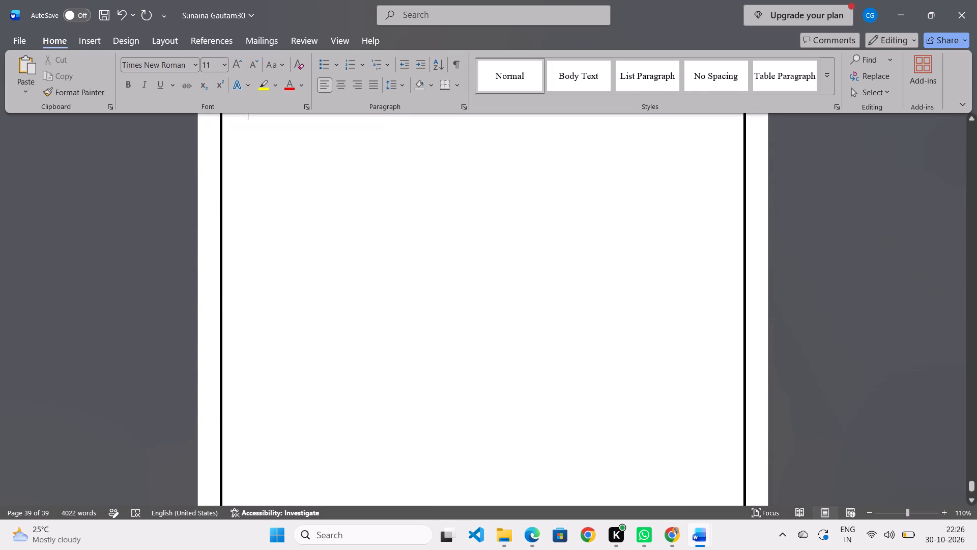
scroll(318, 321, "down", 2)
scroll(318, 322, "up", 8)
key("BackSpace")
scroll(318, 322, "up", 7)
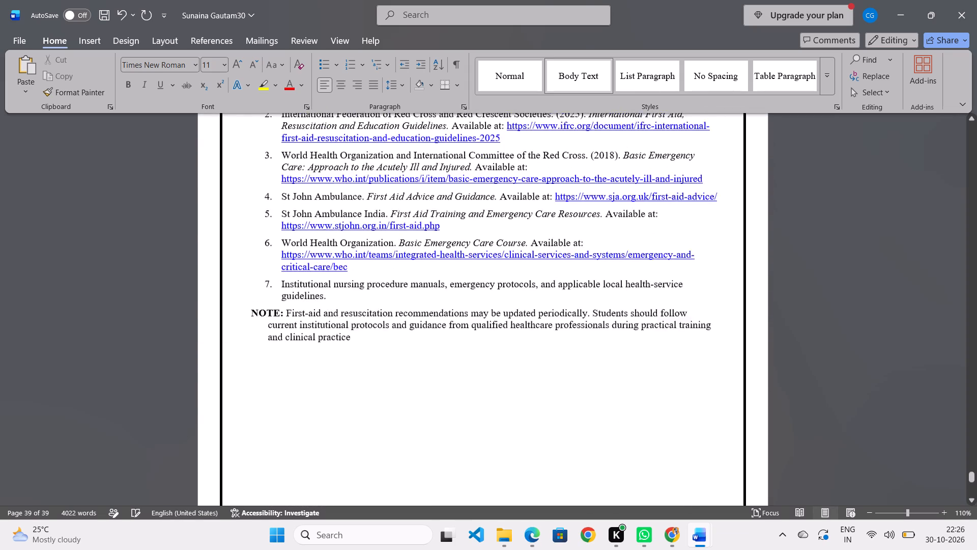
Place the cursor at the end of blank page 39 and try once more to delete the page backwards.
scroll(318, 322, "down", 18)
left_click(319, 293)
double_click(319, 293)
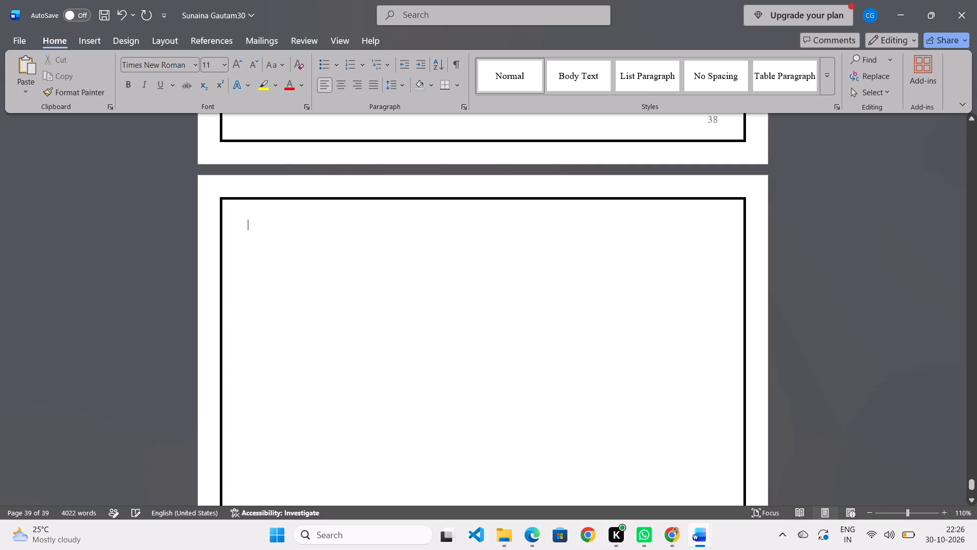
scroll(318, 318, "down", 13)
scroll(320, 349, "up", 1)
scroll(325, 364, "down", 2)
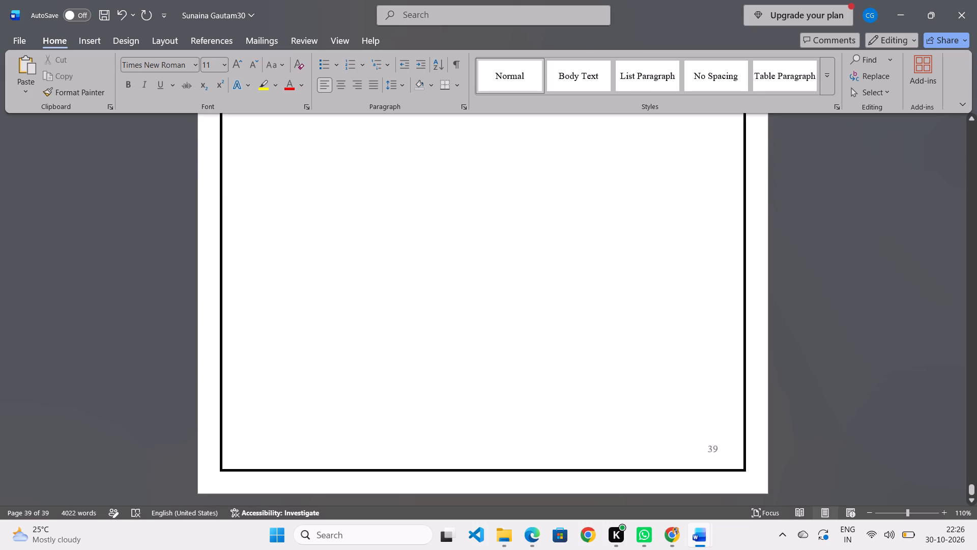
left_click(331, 420)
left_click(311, 434)
triple_click(311, 434)
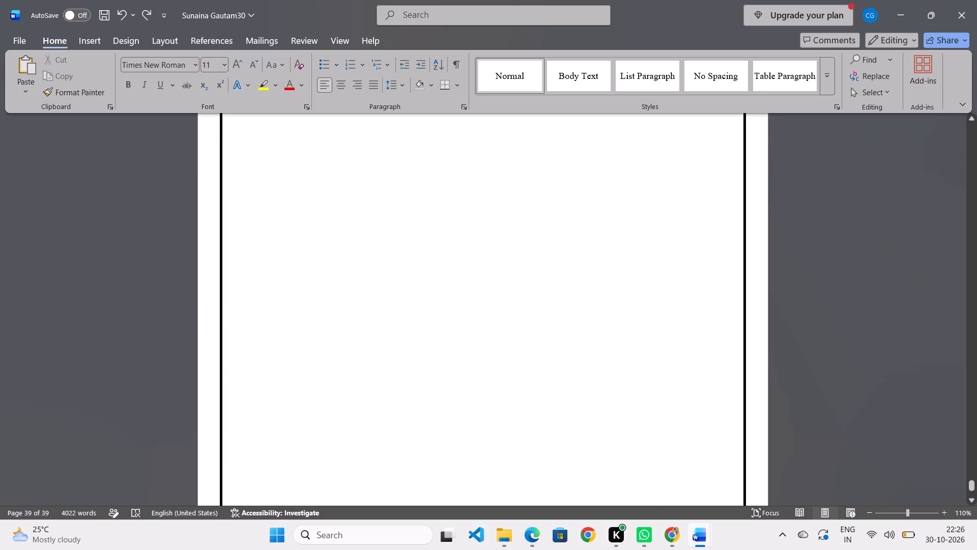
key("Down")
key("Down")
key("Down")
key("Down")
key("Down")
key("Down")
key("Down")
key("Down")
key("BackSpace")
scroll(311, 434, "up", 5)
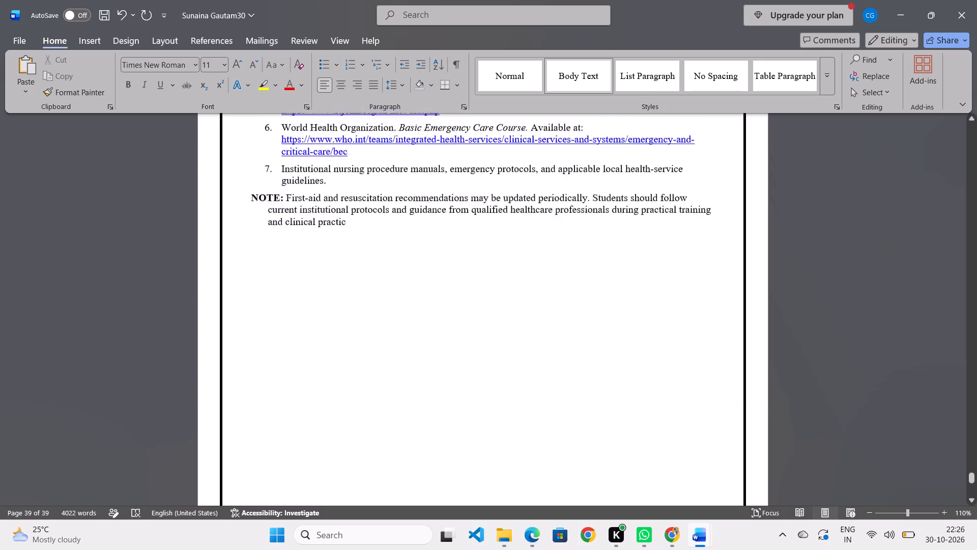
Review the pages backwards from the References section through sections 33 and 32 to the section 30 Adult CPR & AED checklist.
scroll(311, 434, "up", 3)
scroll(310, 434, "down", 19)
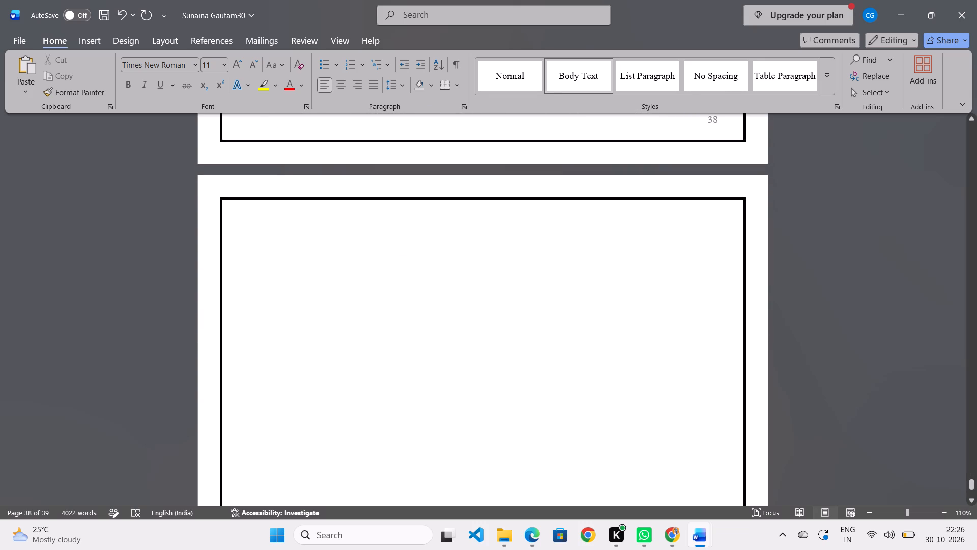
scroll(302, 402, "up", 7)
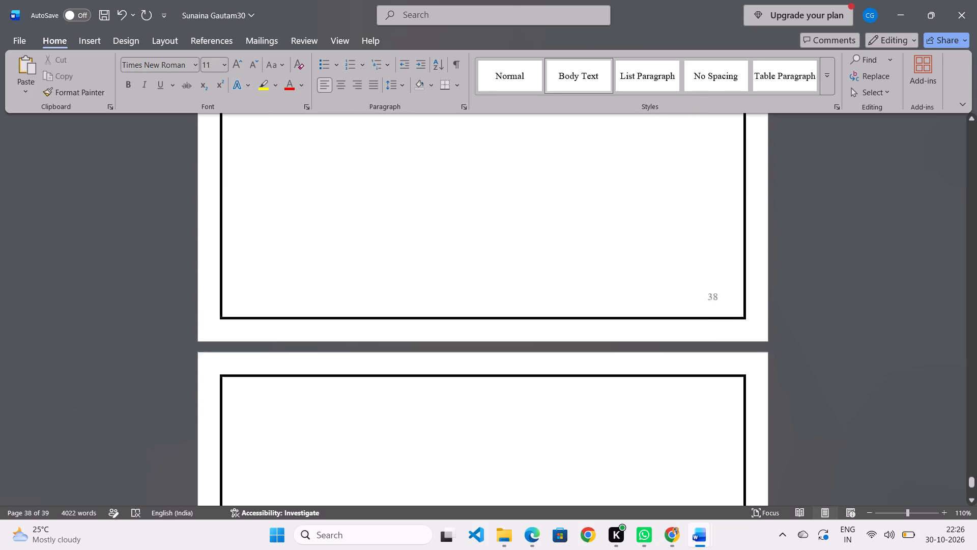
scroll(302, 402, "up", 3)
scroll(302, 402, "down", 2)
scroll(302, 402, "up", 15)
scroll(313, 370, "up", 6)
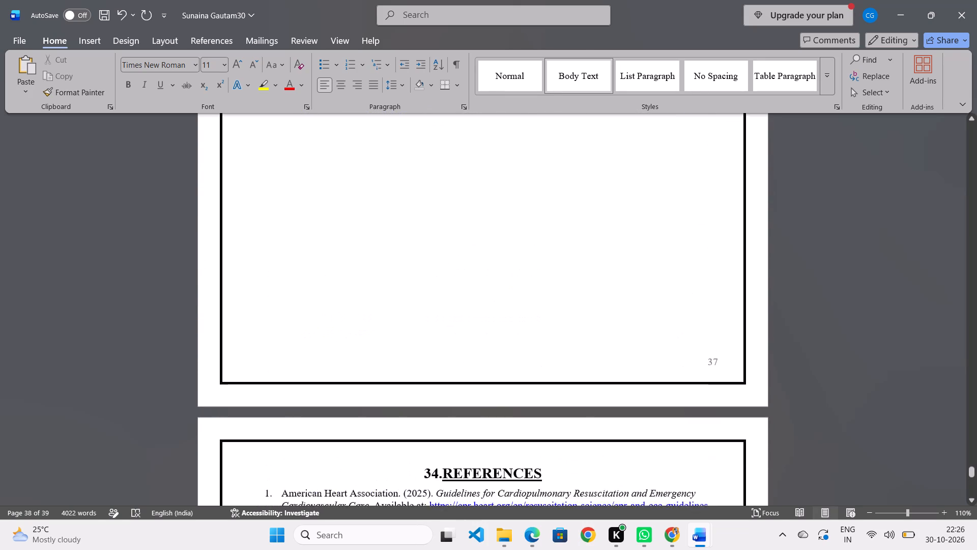
scroll(317, 364, "up", 16)
scroll(330, 285, "up", 2)
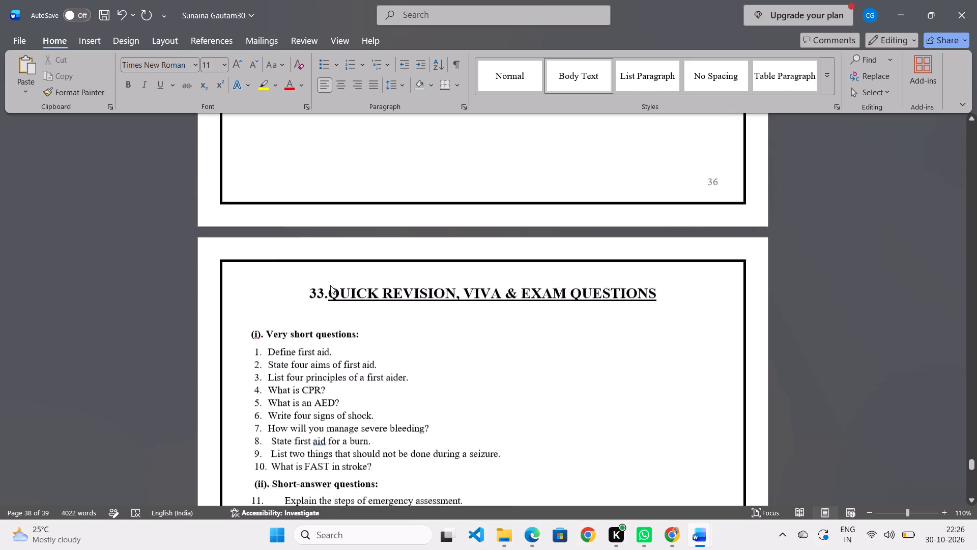
scroll(330, 285, "up", 6)
scroll(330, 285, "down", 1)
scroll(330, 285, "up", 11)
scroll(330, 285, "down", 1)
scroll(330, 285, "up", 6)
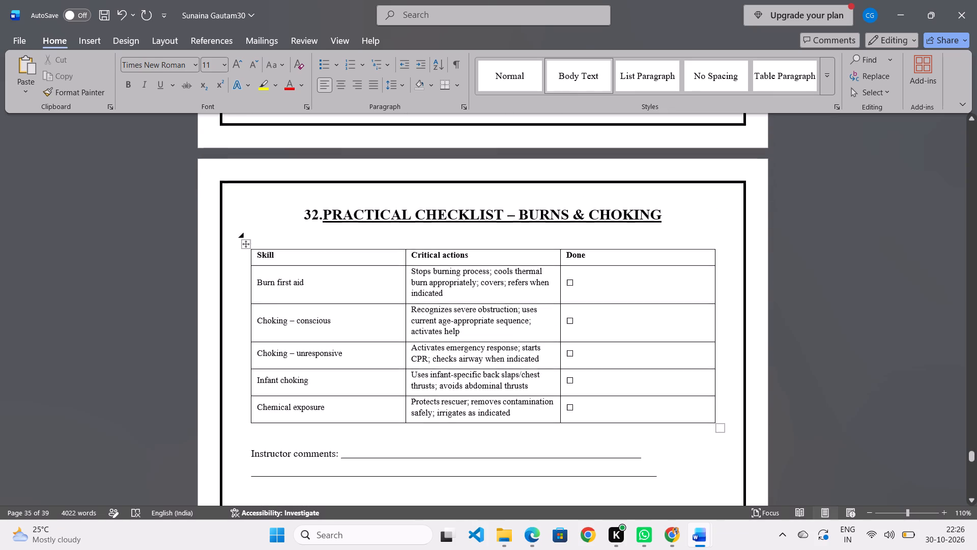
scroll(330, 285, "up", 9)
scroll(324, 288, "down", 1)
scroll(324, 288, "up", 6)
scroll(324, 288, "down", 1)
scroll(324, 288, "up", 17)
scroll(324, 288, "down", 1)
scroll(324, 288, "up", 3)
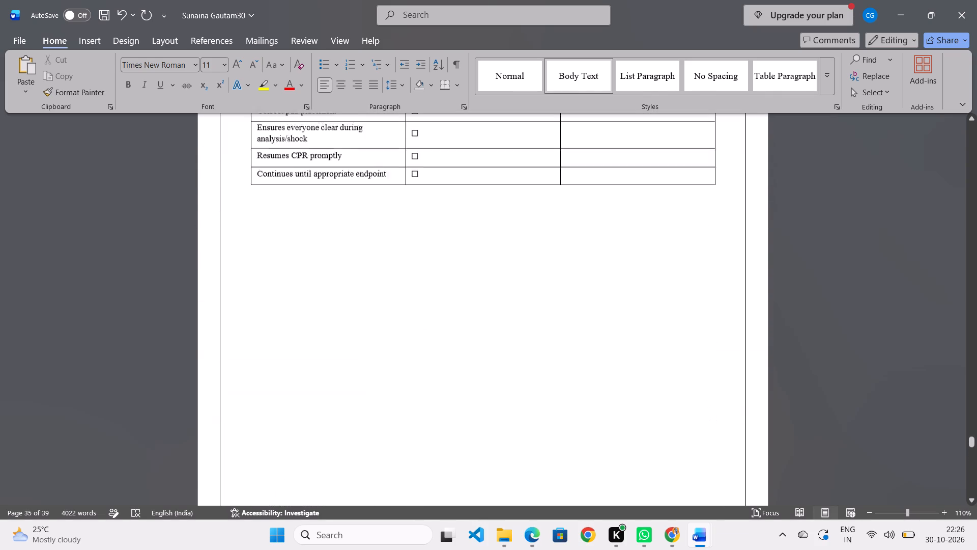
scroll(324, 288, "up", 5)
scroll(324, 285, "down", 1)
scroll(324, 285, "up", 10)
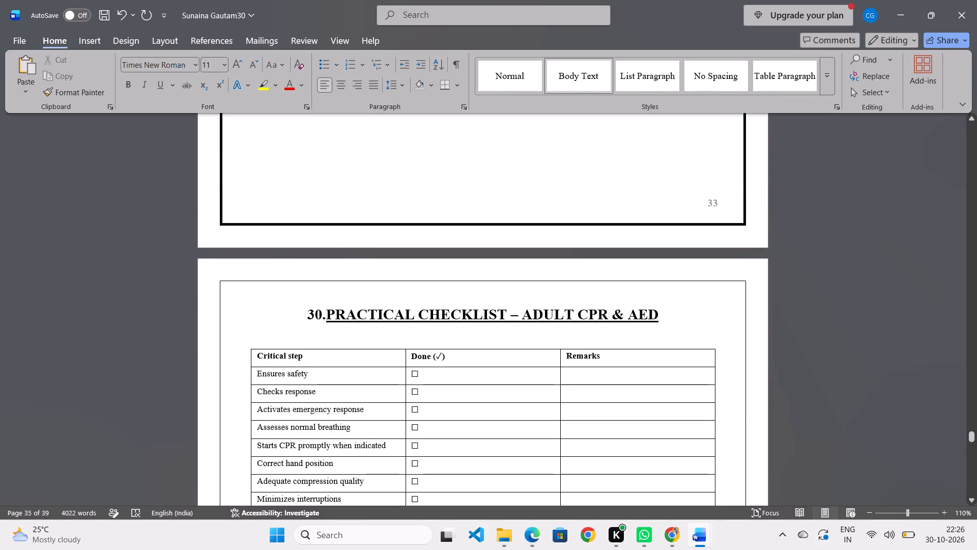
Check the section 29 Scene Assessment checklist and the document's last pages around the section 34 References for leftover blank space.
scroll(324, 285, "up", 16)
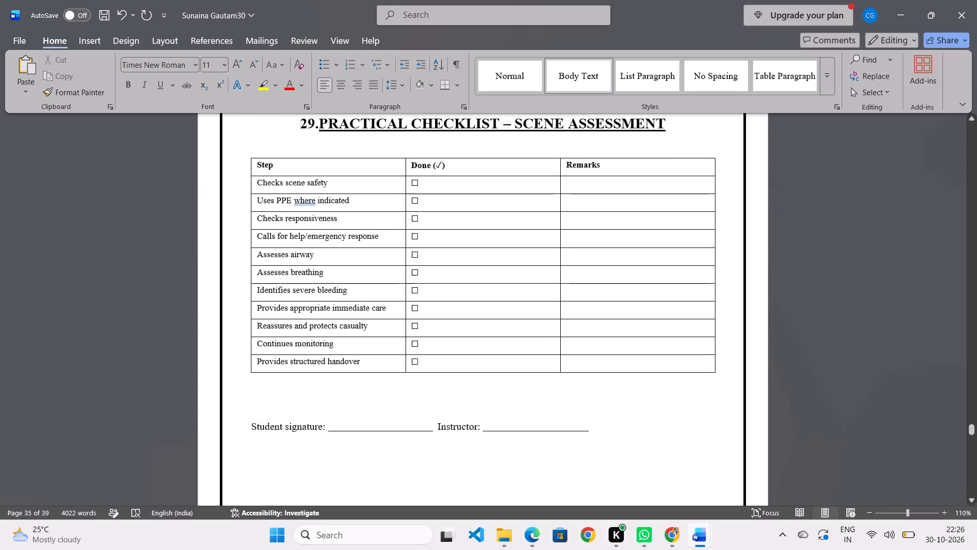
scroll(324, 285, "up", 2)
scroll(324, 285, "down", 2)
scroll(375, 348, "up", 13)
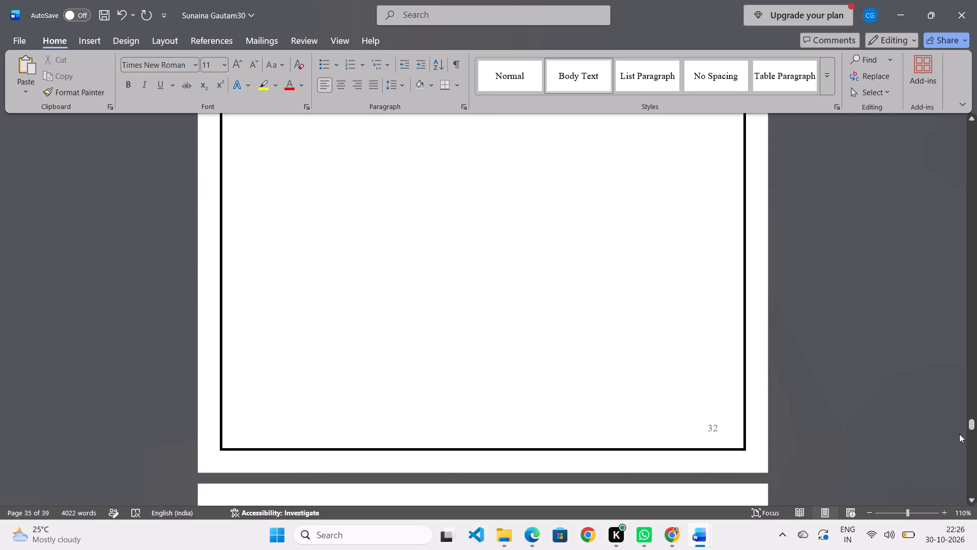
left_click_drag(971, 424, 976, 520)
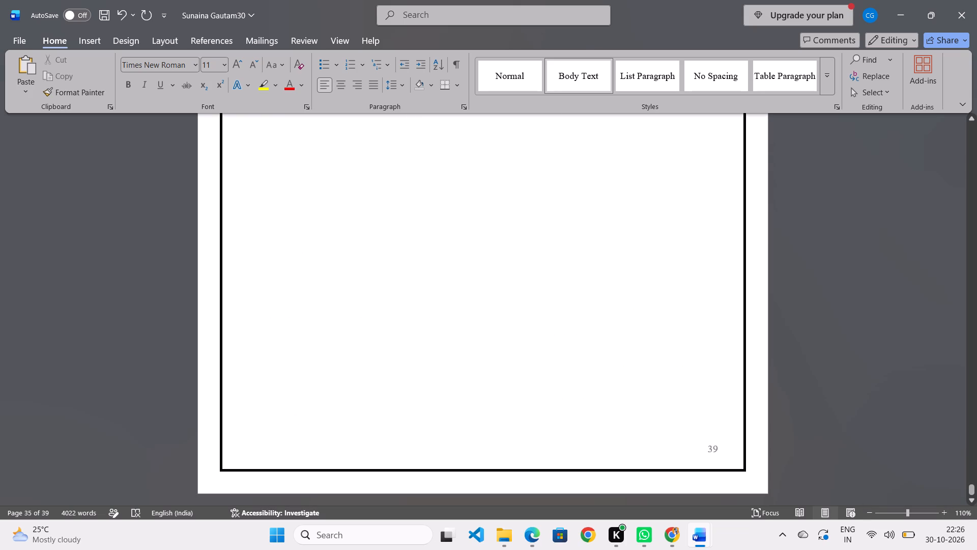
scroll(731, 339, "up", 16)
scroll(925, 405, "up", 5)
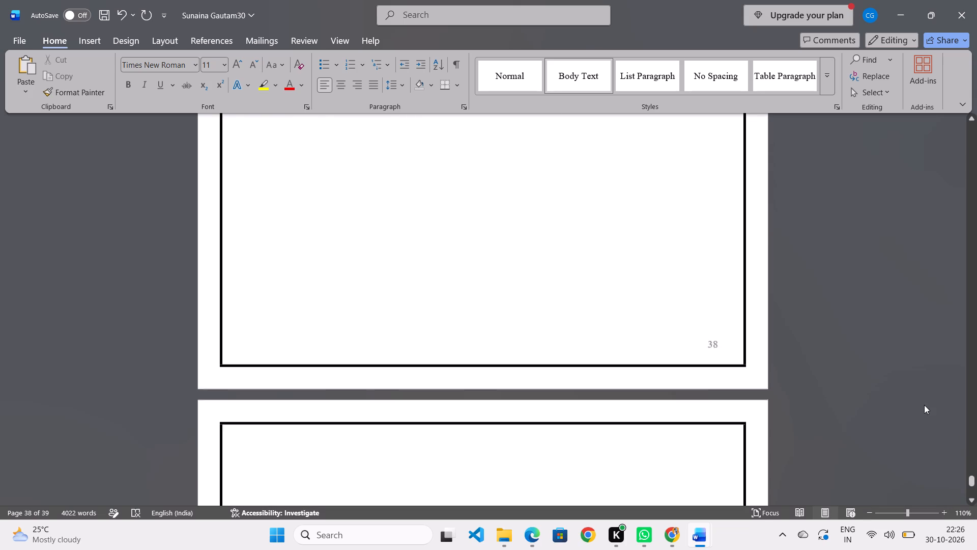
scroll(924, 405, "up", 15)
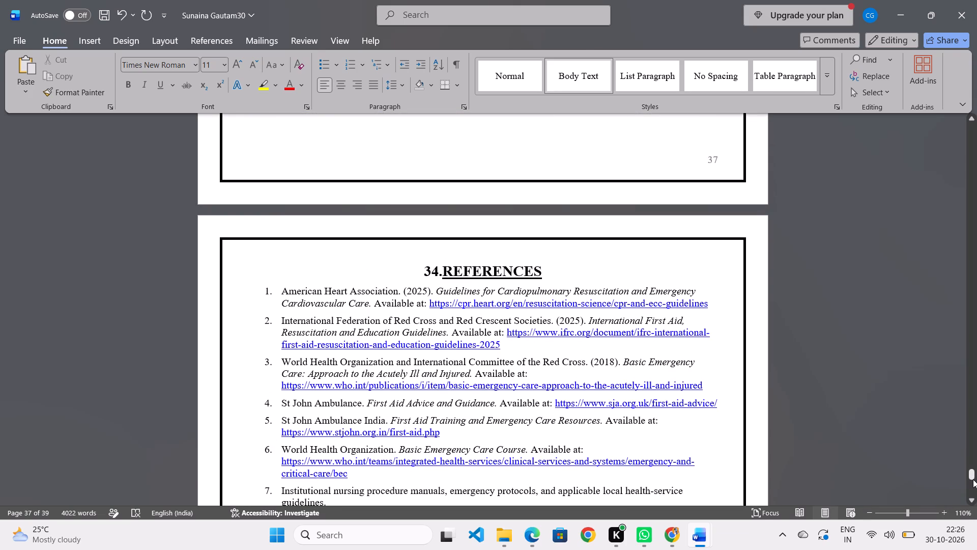
left_click_drag(972, 478, 973, 506)
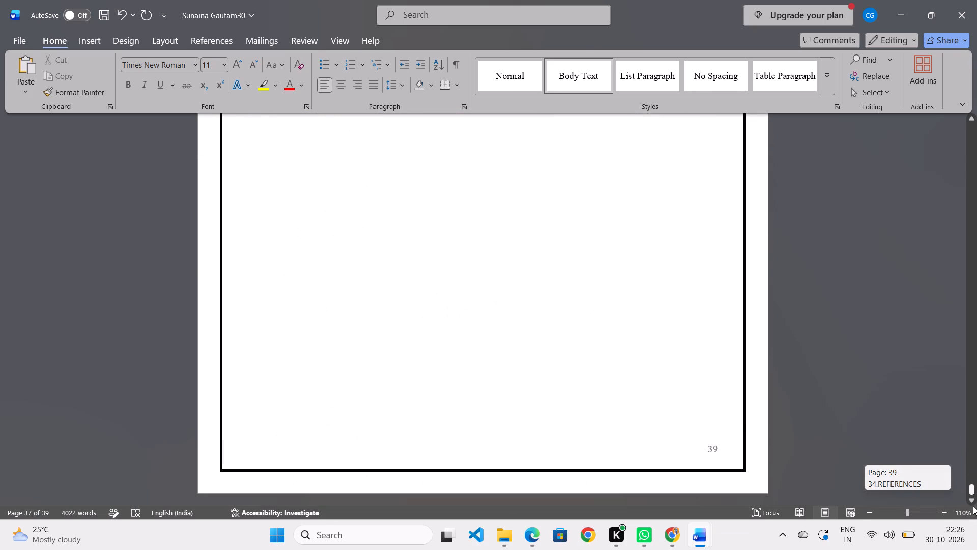
Return to the front of the report and examine the cover page's course, session and submission details.
left_click_drag(973, 506, 954, 226)
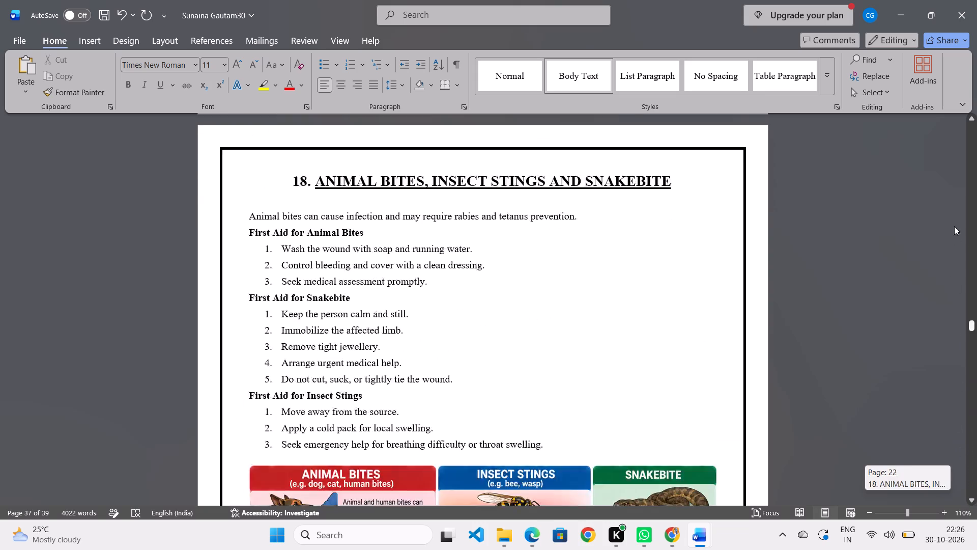
left_click_drag(954, 226, 975, 141)
scroll(541, 256, "up", 7)
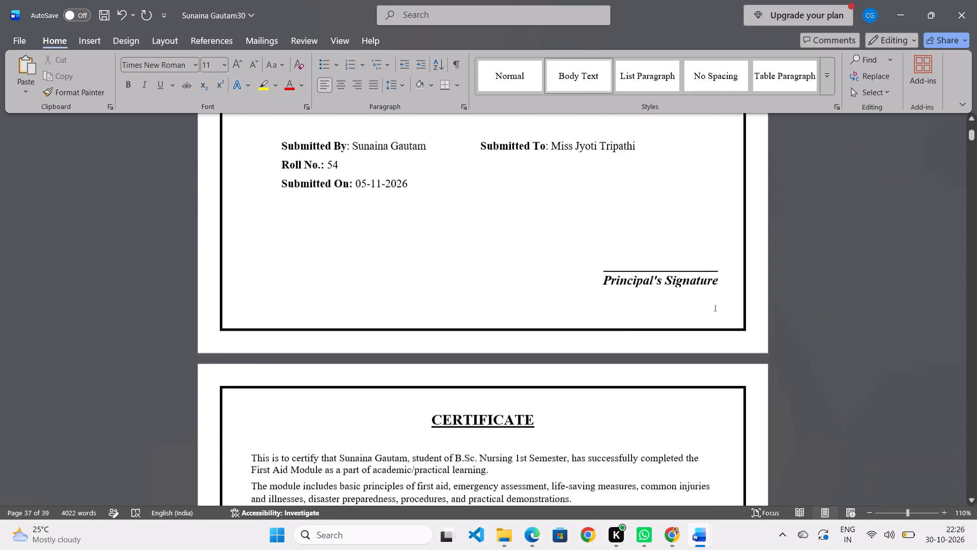
scroll(541, 256, "up", 1)
scroll(541, 256, "down", 8)
scroll(541, 286, "up", 5)
scroll(541, 286, "down", 1)
scroll(541, 286, "up", 2)
scroll(541, 286, "down", 1)
scroll(541, 286, "up", 4)
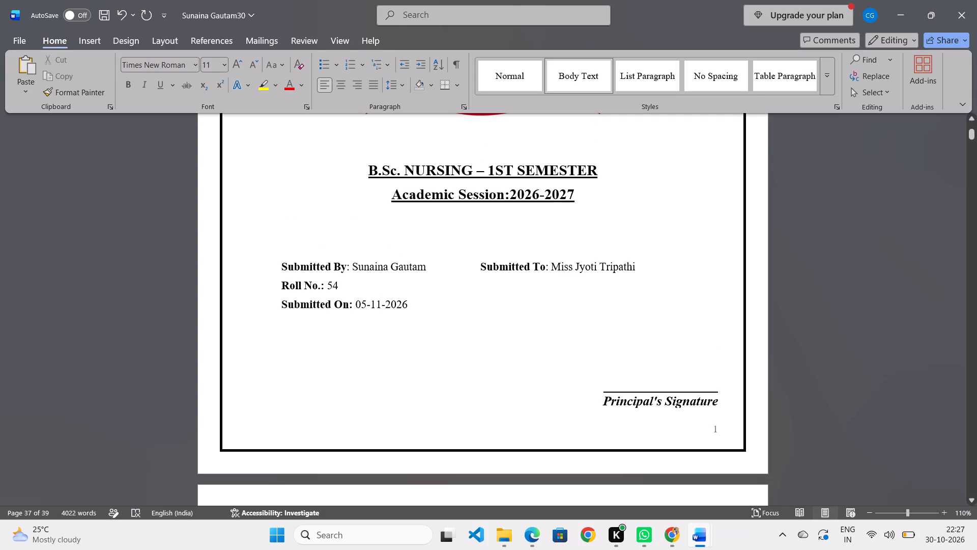
scroll(542, 309, "up", 2)
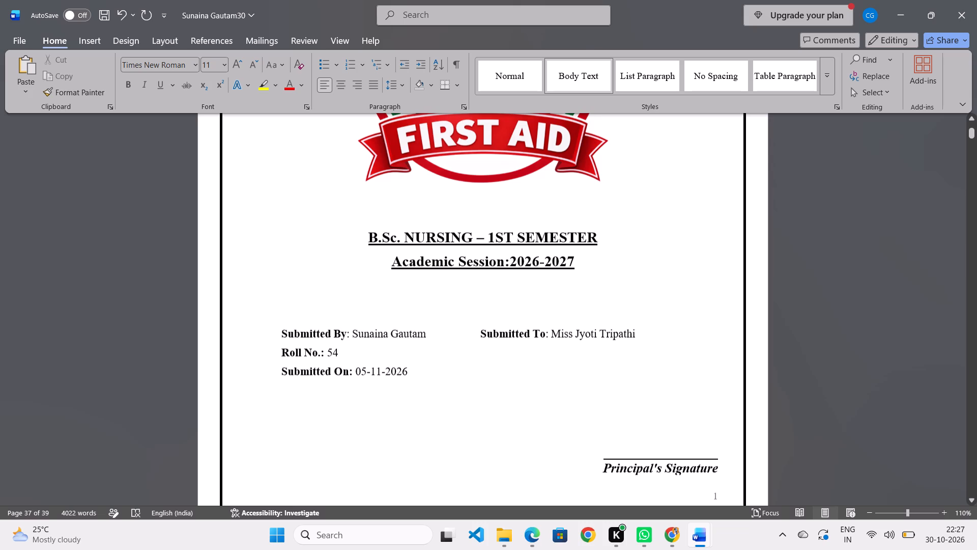
Review the Certificate, Acknowledgement and Module Information pages through to the start of the index table.
scroll(524, 291, "down", 7)
scroll(556, 333, "down", 6)
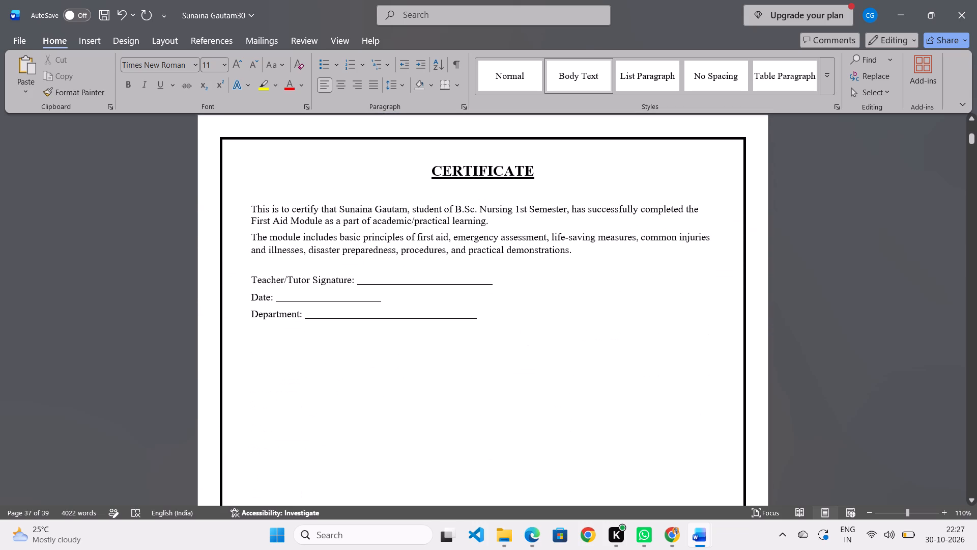
scroll(549, 340, "down", 3)
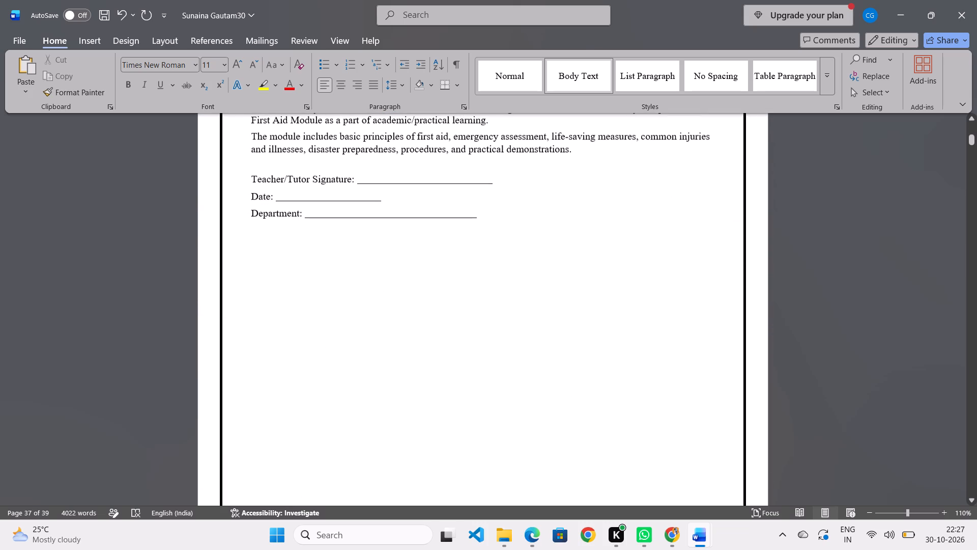
scroll(549, 340, "down", 17)
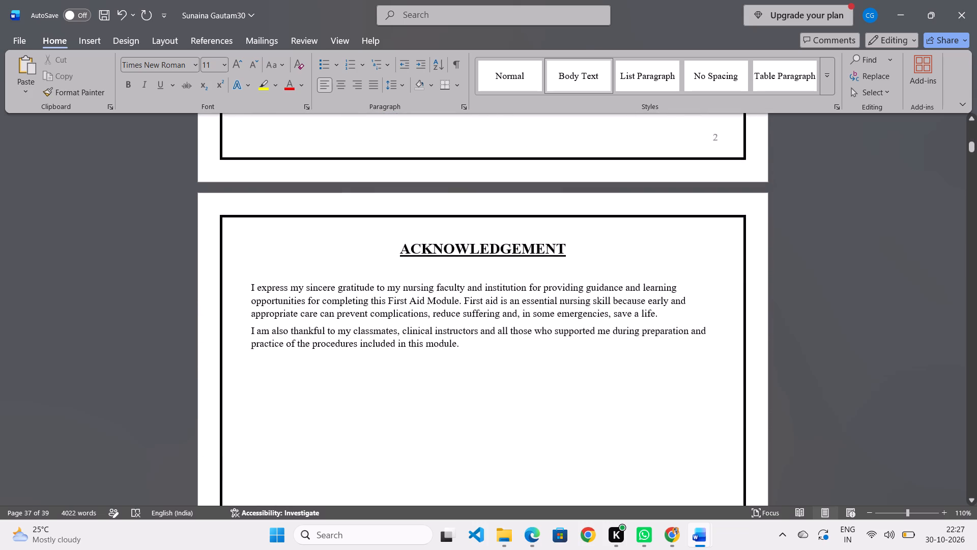
scroll(548, 341, "down", 9)
scroll(548, 341, "up", 1)
scroll(548, 341, "down", 7)
scroll(547, 342, "up", 1)
scroll(547, 342, "down", 8)
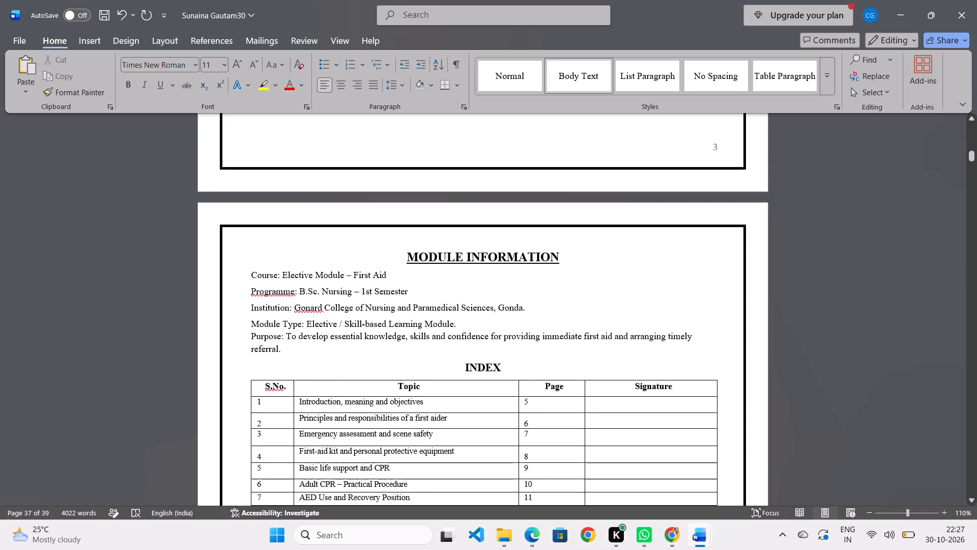
scroll(547, 342, "down", 4)
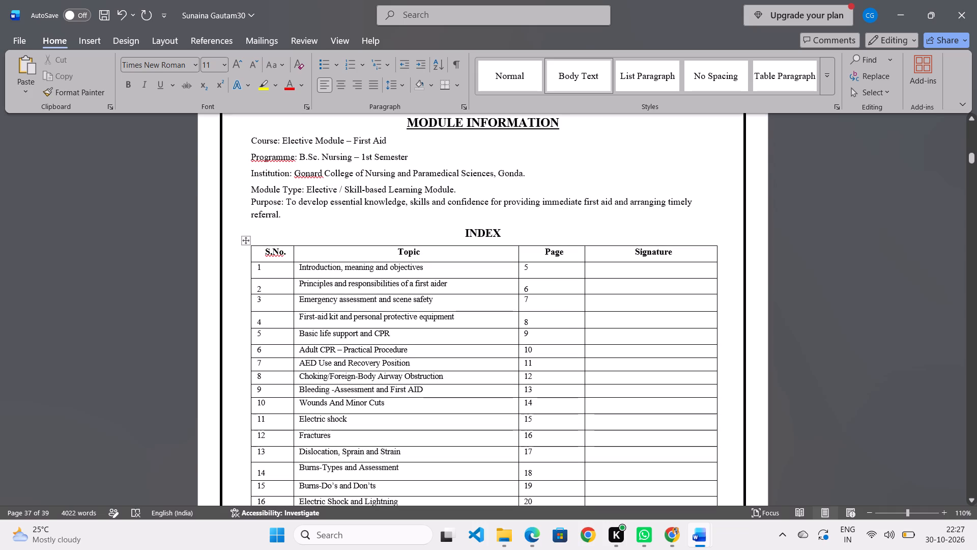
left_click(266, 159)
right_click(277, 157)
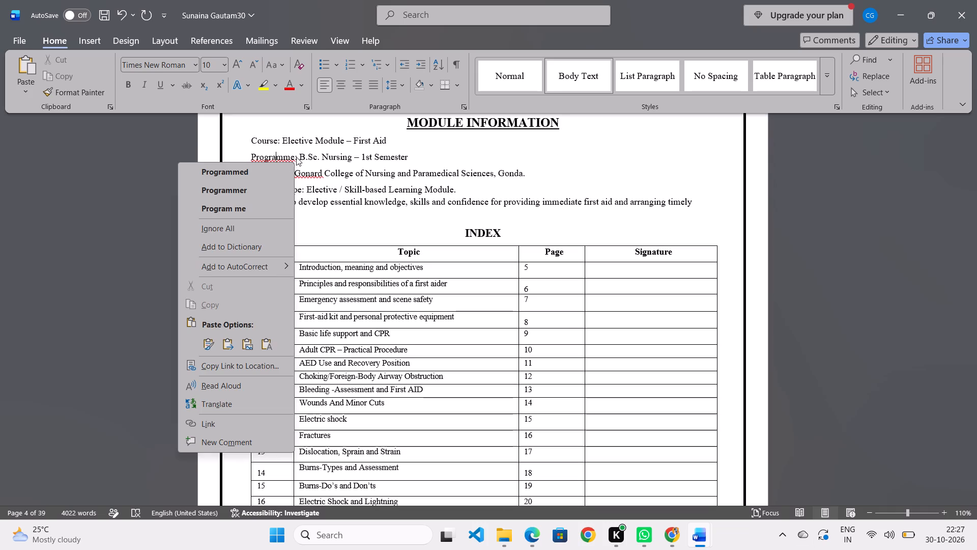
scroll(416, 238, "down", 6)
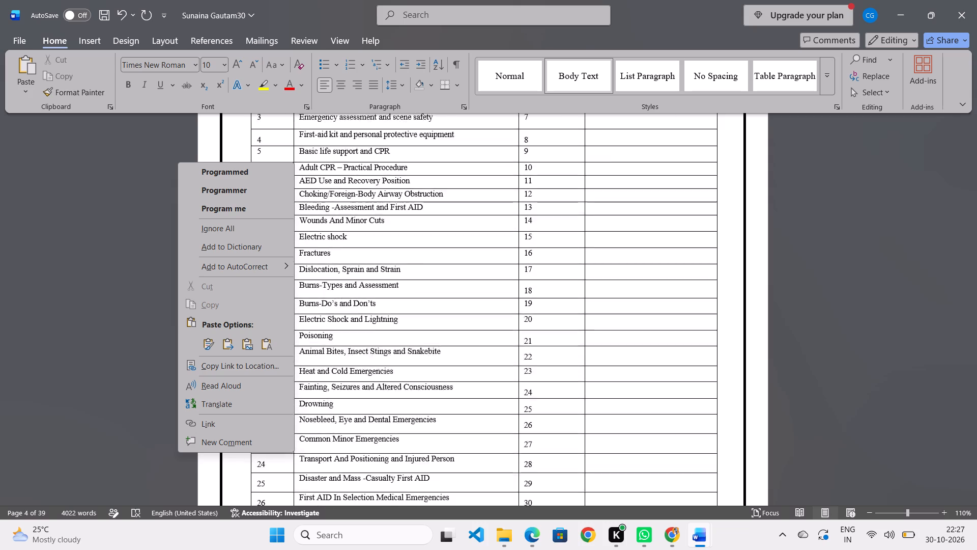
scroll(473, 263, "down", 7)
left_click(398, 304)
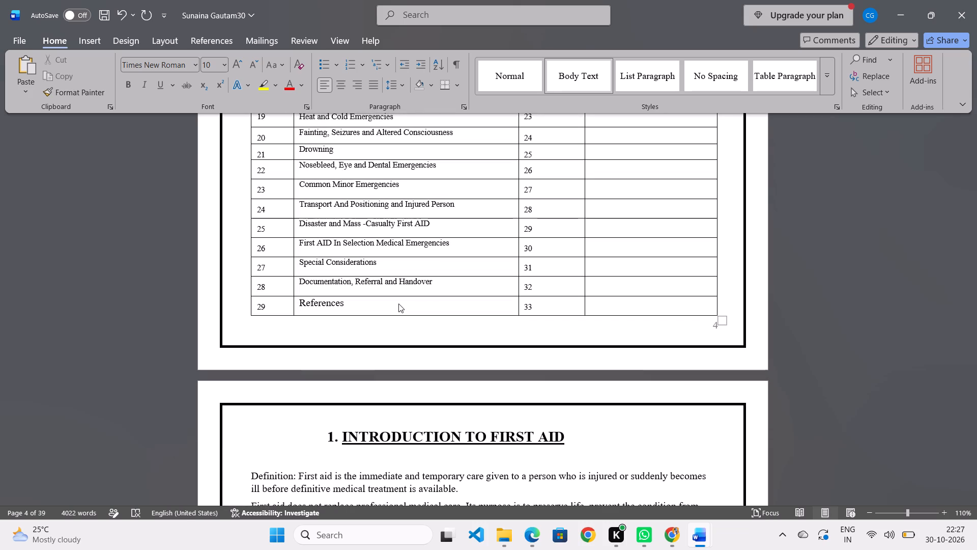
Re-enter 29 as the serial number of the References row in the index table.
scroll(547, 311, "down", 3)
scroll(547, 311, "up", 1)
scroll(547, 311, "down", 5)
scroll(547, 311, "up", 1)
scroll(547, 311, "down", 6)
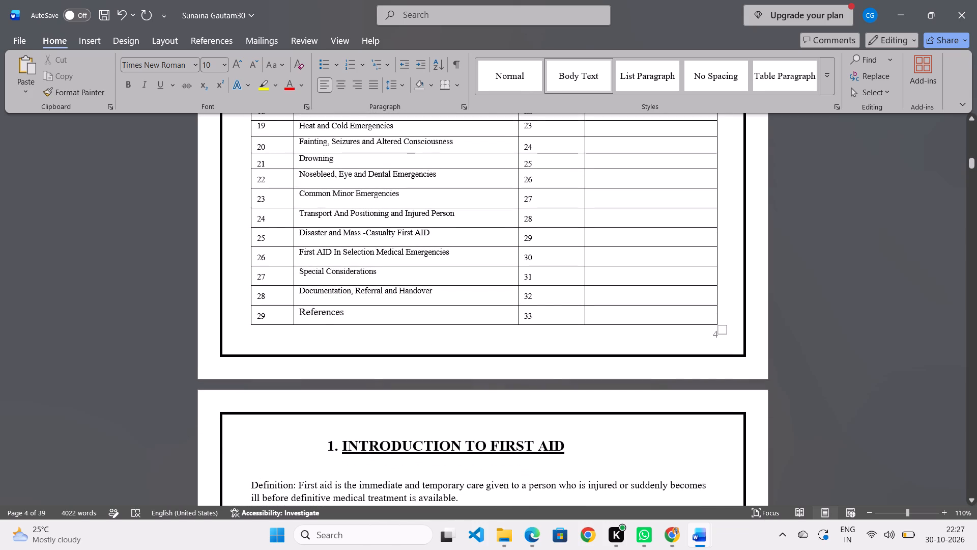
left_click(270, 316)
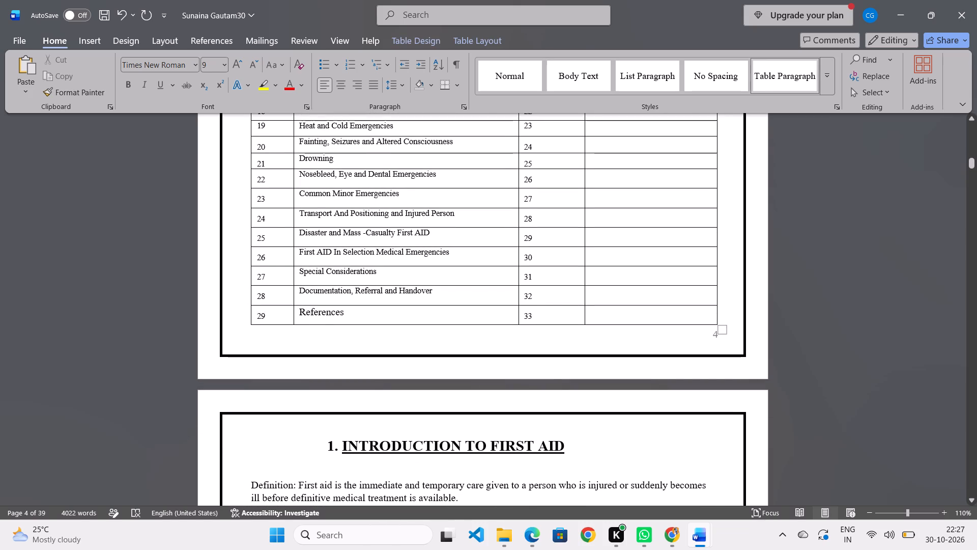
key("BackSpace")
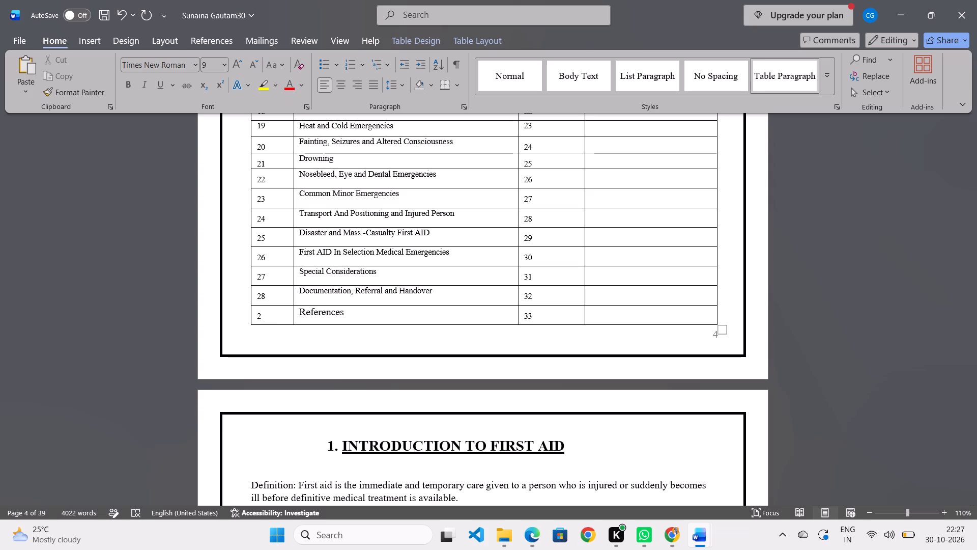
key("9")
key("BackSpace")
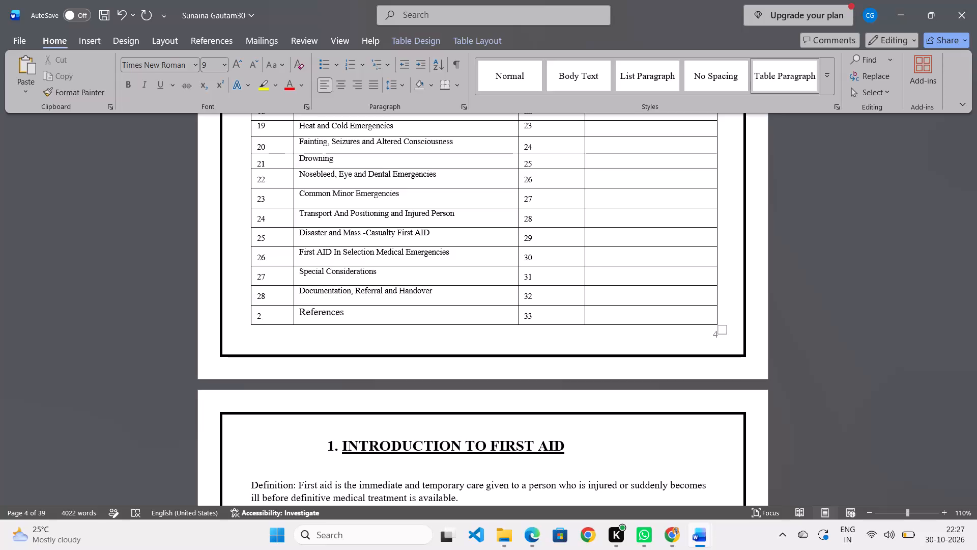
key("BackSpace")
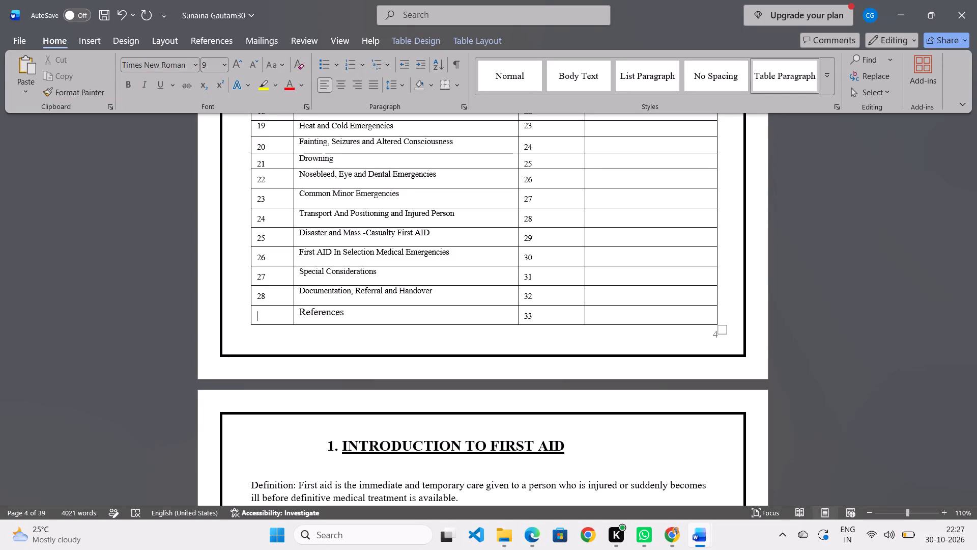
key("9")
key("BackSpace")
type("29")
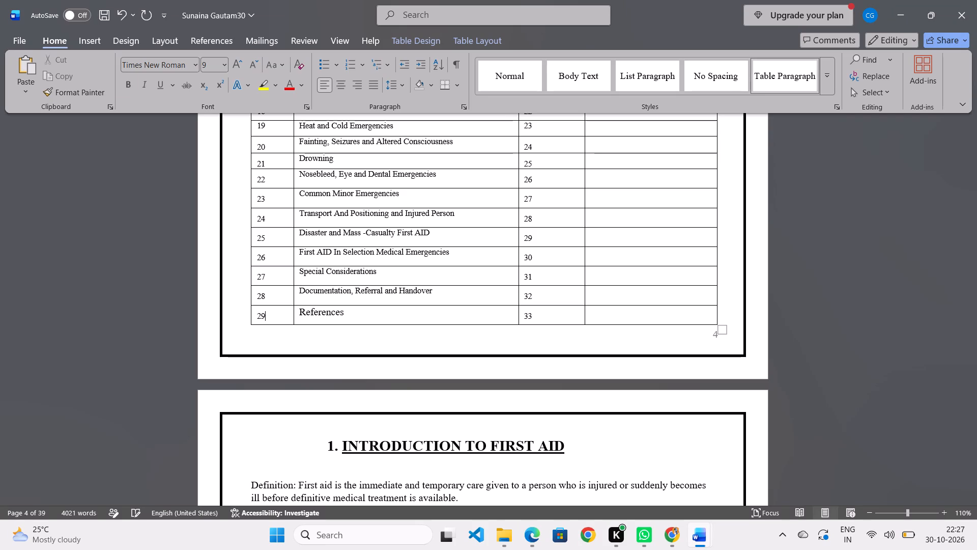
Set the page number of the References row in the index table to 38.
left_click(537, 319)
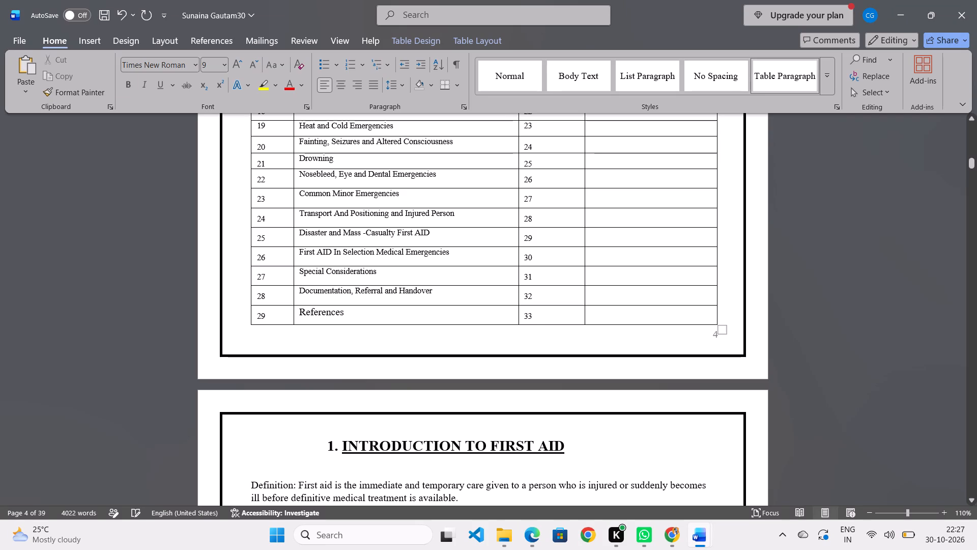
key("BackSpace")
key("BackSpace")
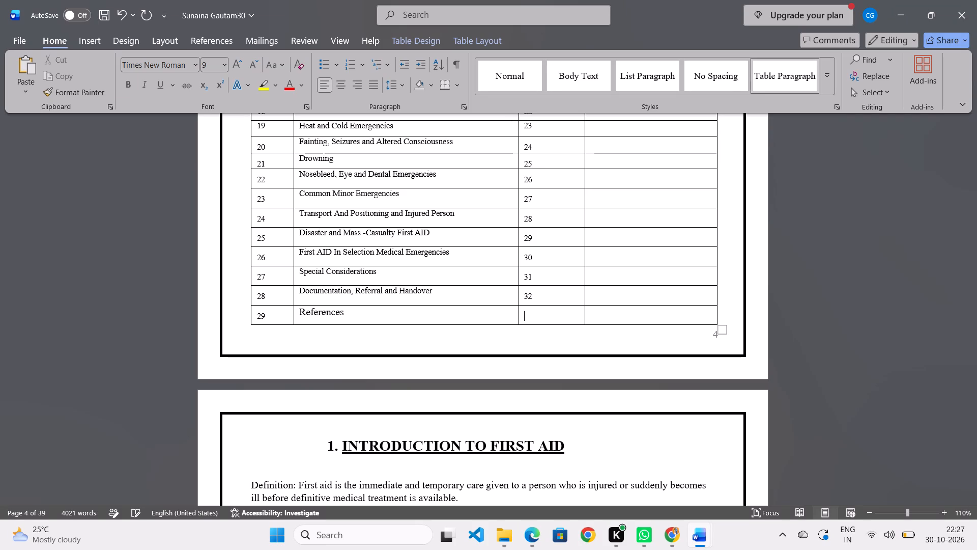
type("38")
Review the index table's serial and page numbers and the Module Information details above it.
scroll(531, 276, "up", 13)
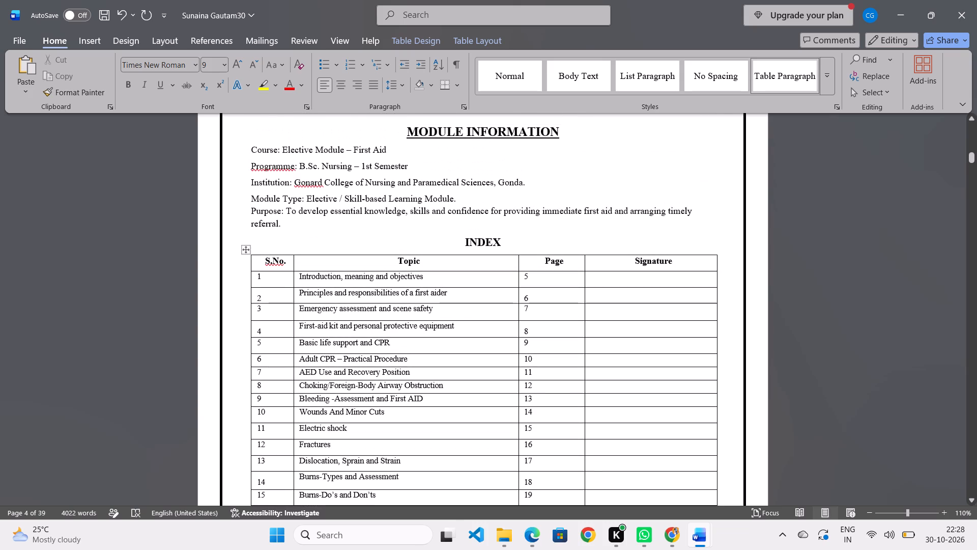
scroll(574, 282, "down", 2)
scroll(648, 238, "down", 11)
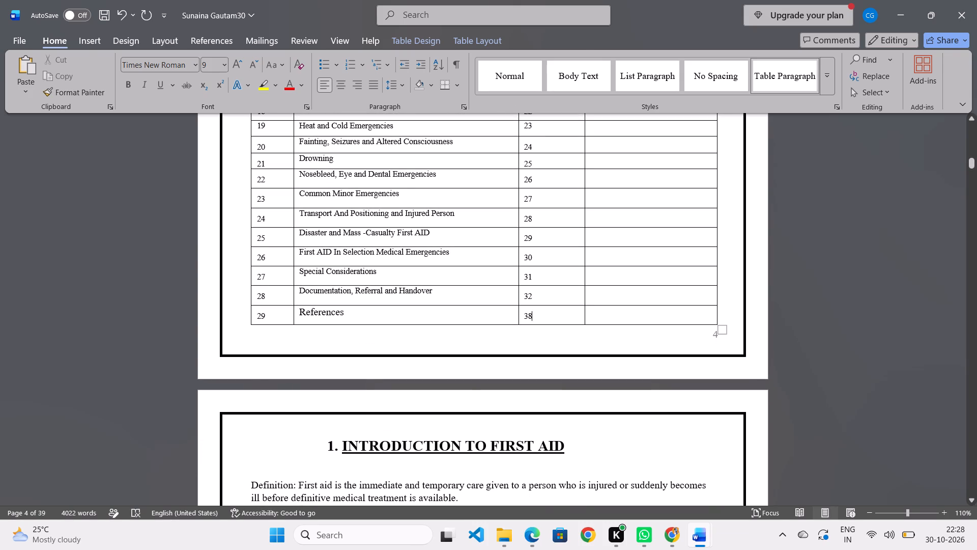
scroll(618, 329, "down", 5)
scroll(616, 331, "up", 15)
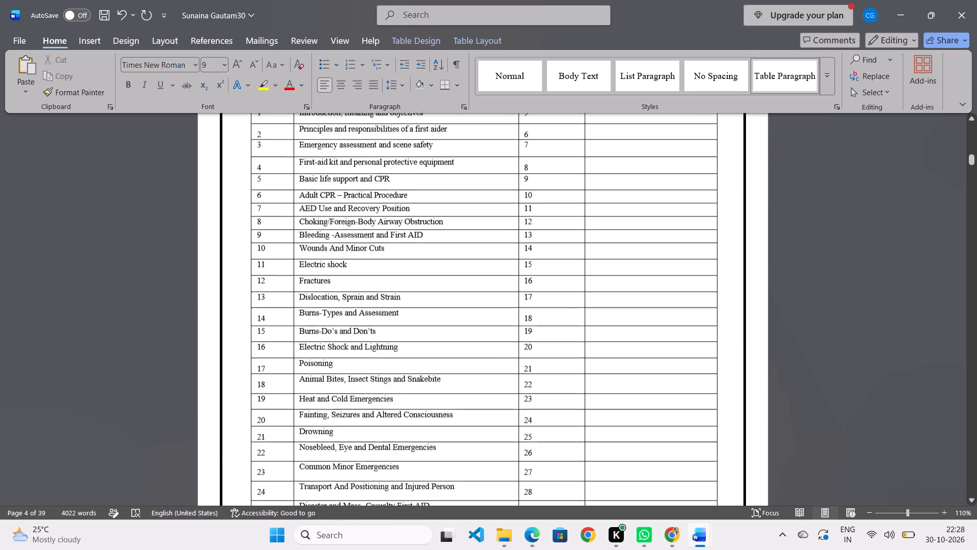
scroll(616, 331, "up", 5)
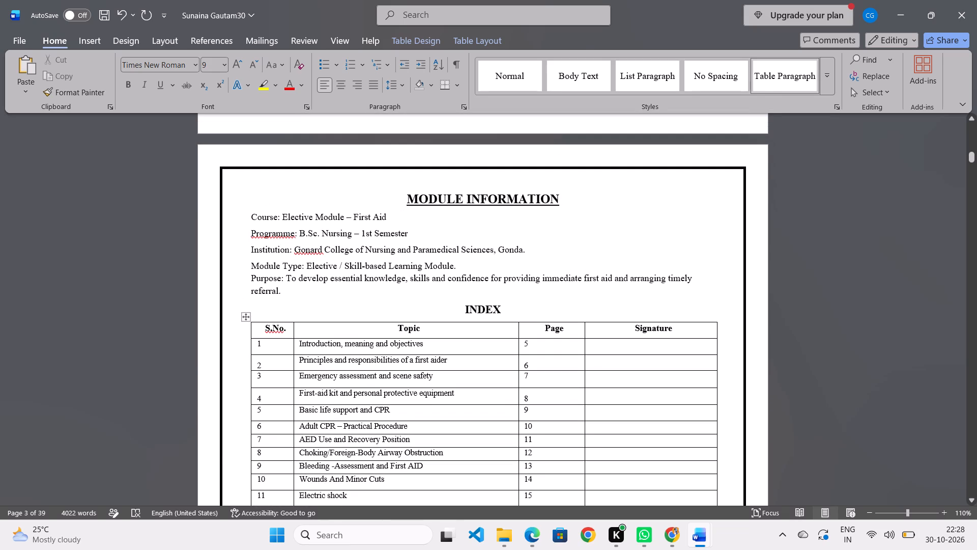
left_click_drag(284, 297, 231, 214)
left_click(276, 226)
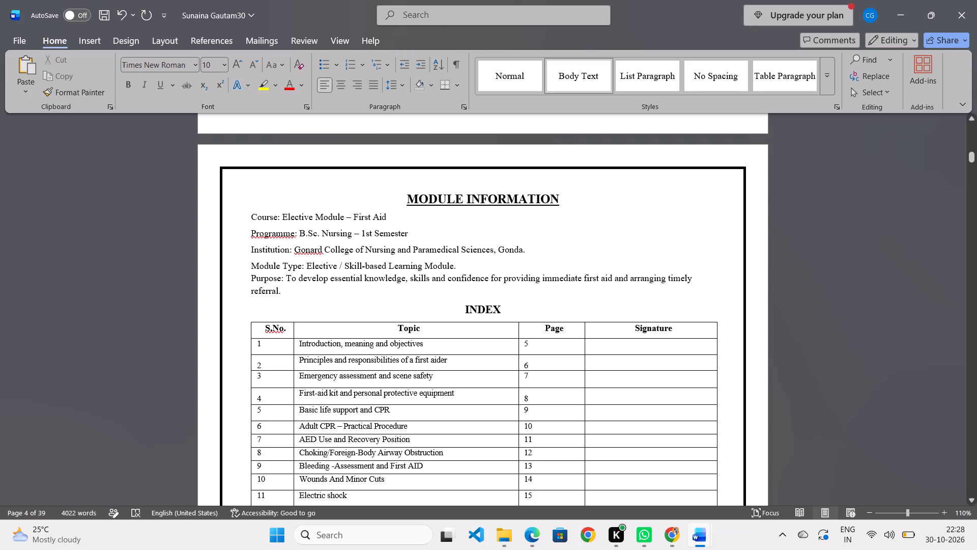
Make the "Institution:" label, including its colon, bold in the Module Information details.
left_click_drag(290, 250, 249, 249)
left_click(254, 230)
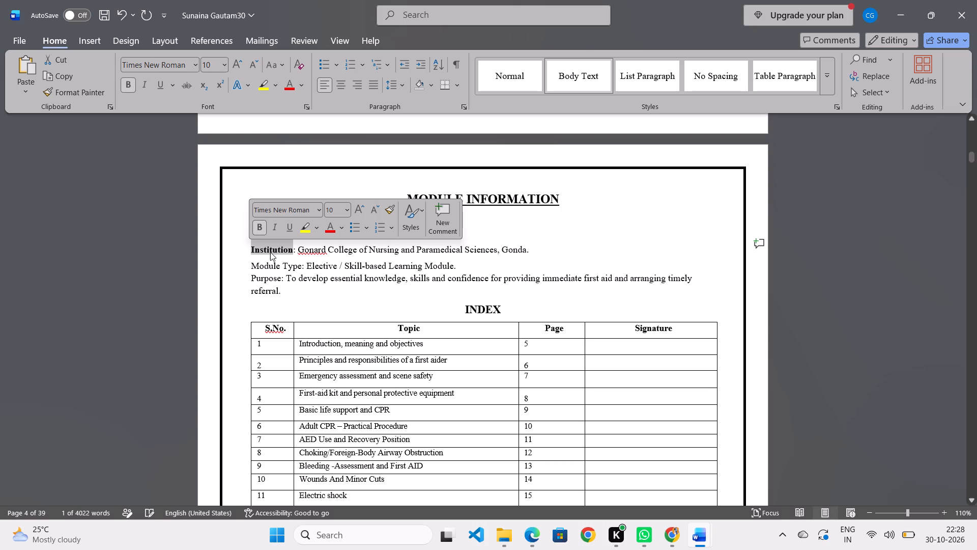
left_click(285, 261)
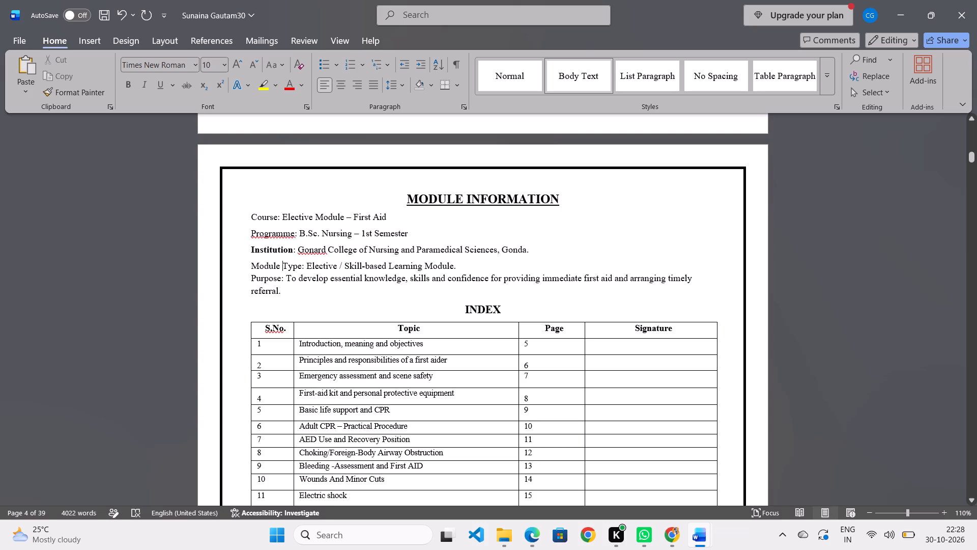
left_click_drag(295, 250, 240, 254)
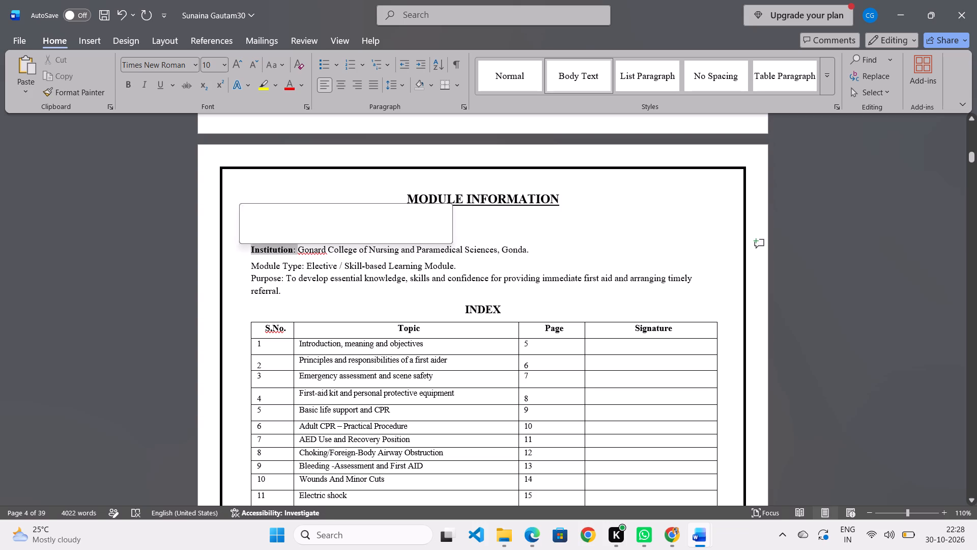
left_click(250, 233)
left_click(250, 233)
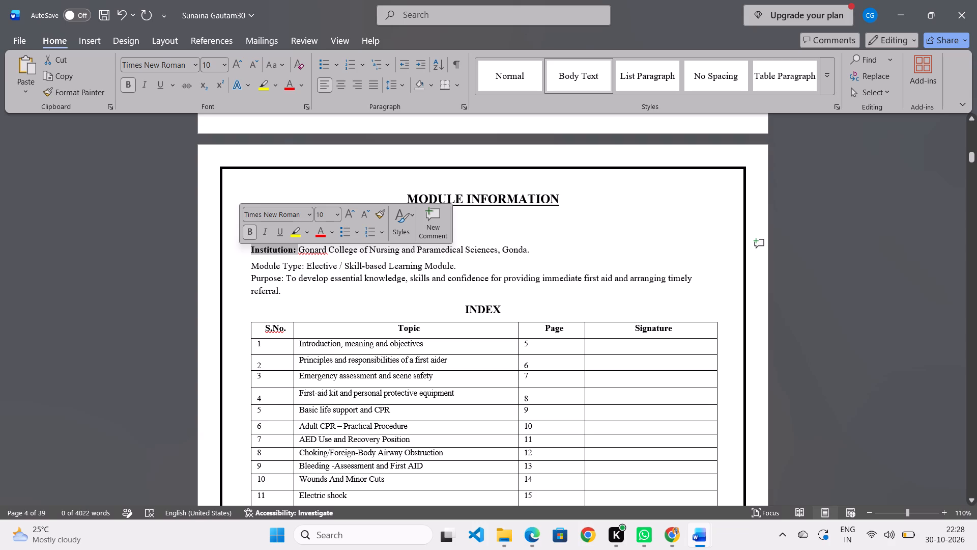
Make the "Module Type:" label bold in the Module Information details.
left_click_drag(303, 266, 251, 263)
left_click(258, 243)
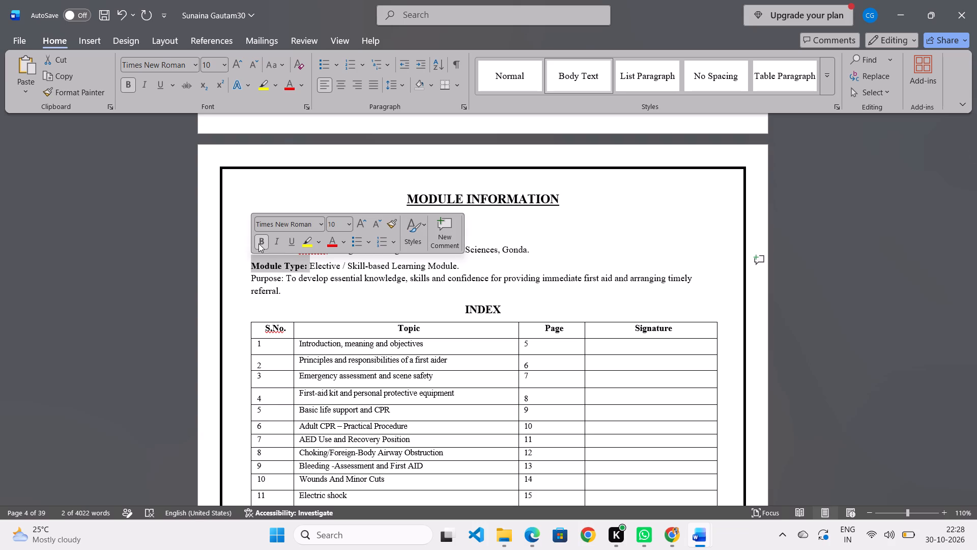
left_click(553, 243)
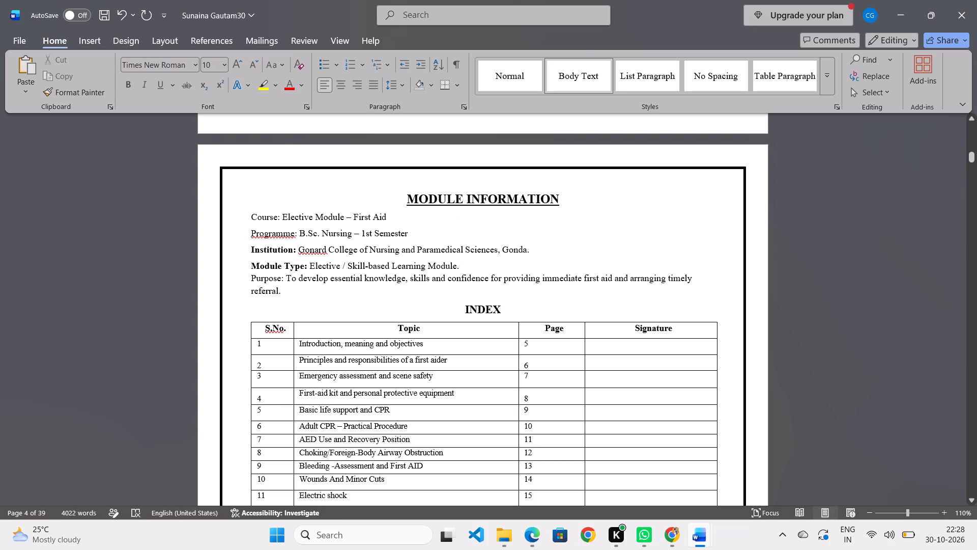
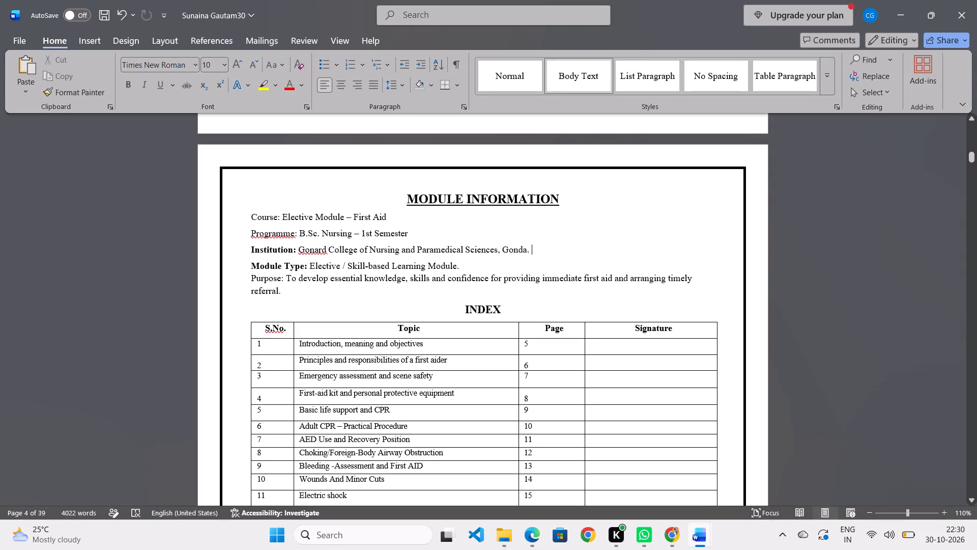
Make the "Course:" label, including its colon, bold in the Module Information details.
left_click_drag(280, 218, 248, 211)
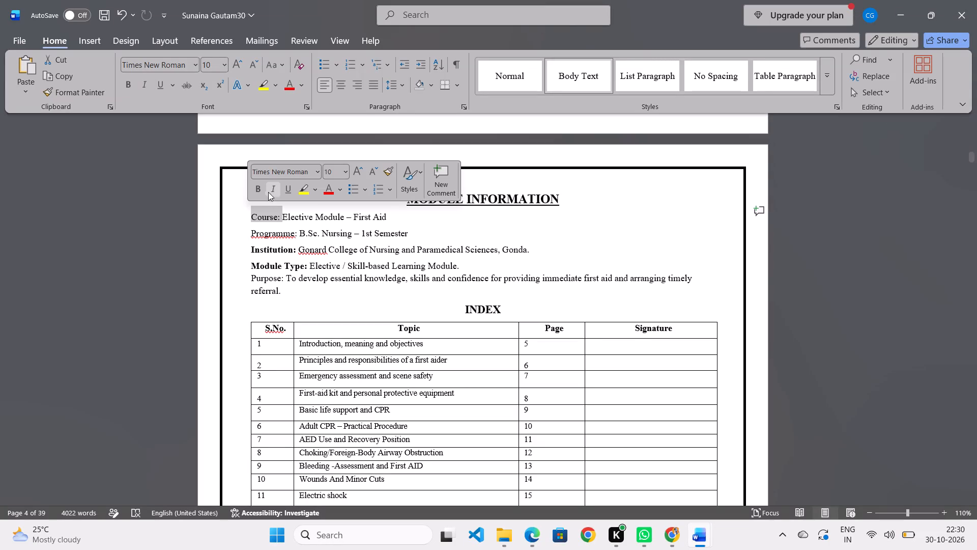
left_click(262, 192)
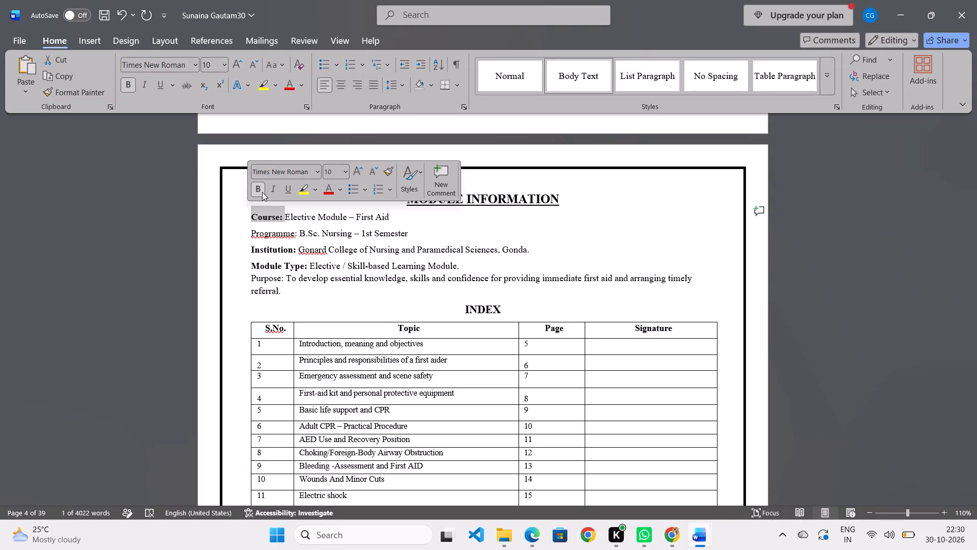
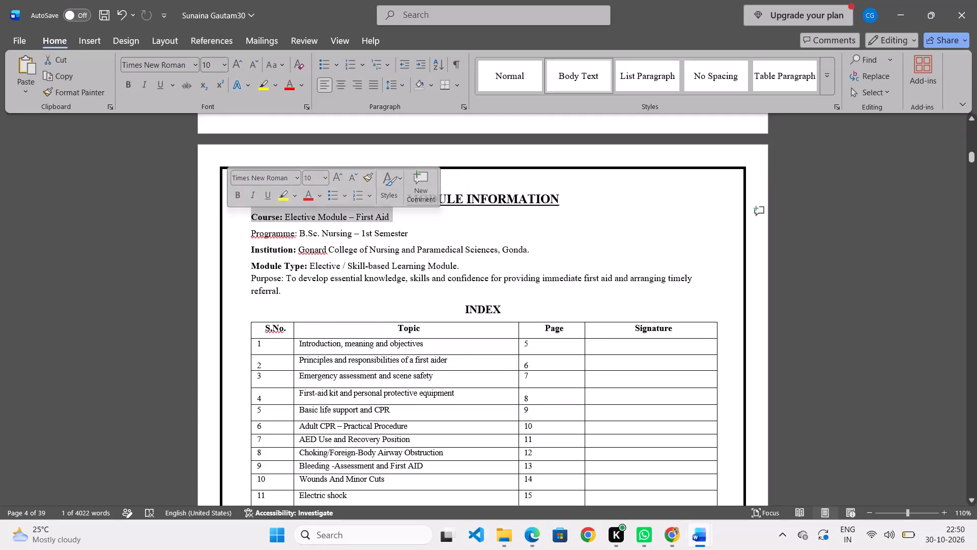
Make the "Programme:" and "Purpose:" labels, including their colons, bold in the Module Information details.
left_click(293, 232)
left_click_drag(298, 233, 276, 231)
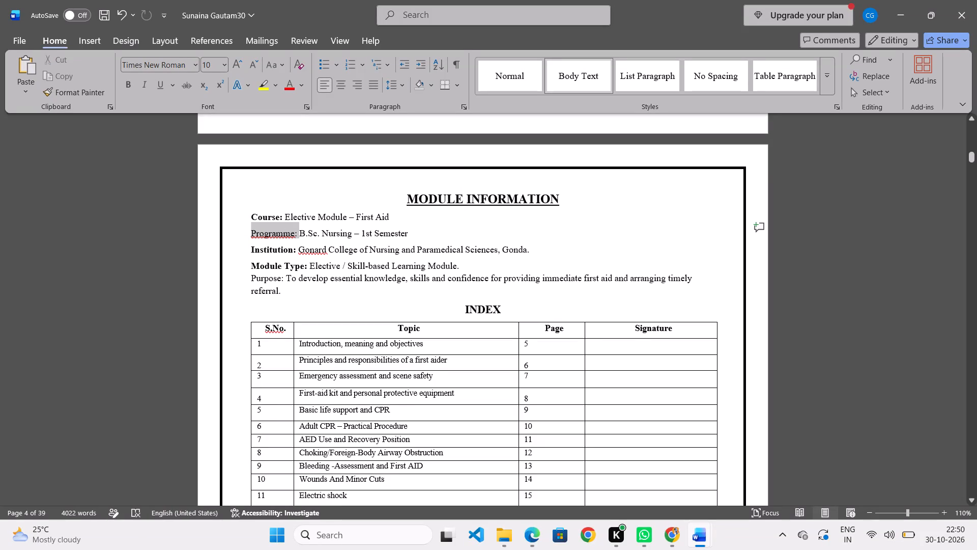
left_click_drag(276, 231, 270, 232)
left_click(275, 210)
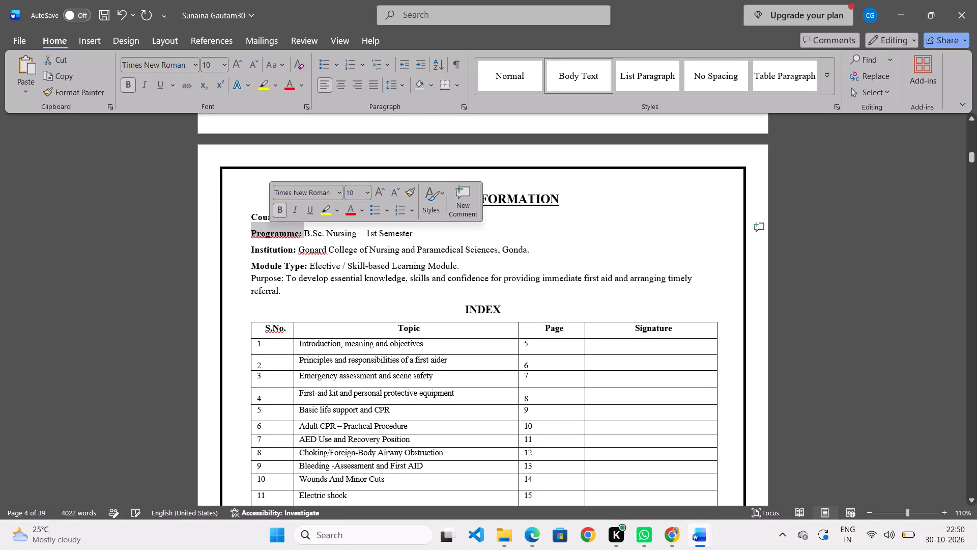
left_click_drag(284, 280, 263, 279)
left_click(271, 259)
left_click(312, 305)
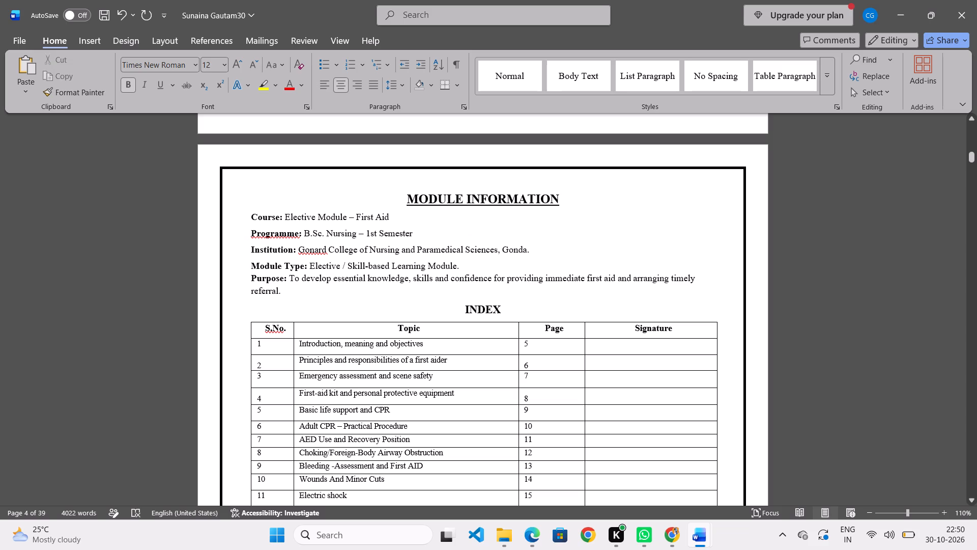
Make the "Definition:" label and the "Importance in nursing:" subheading bold in section 1, Introduction to First Aid.
scroll(436, 240, "up", 1)
scroll(436, 240, "down", 5)
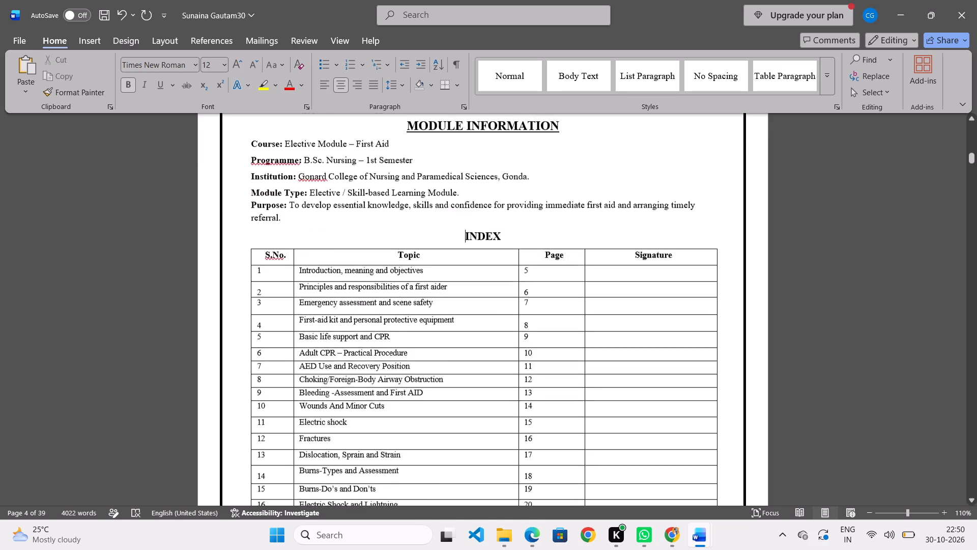
scroll(436, 240, "down", 9)
scroll(436, 241, "up", 1)
scroll(436, 241, "down", 9)
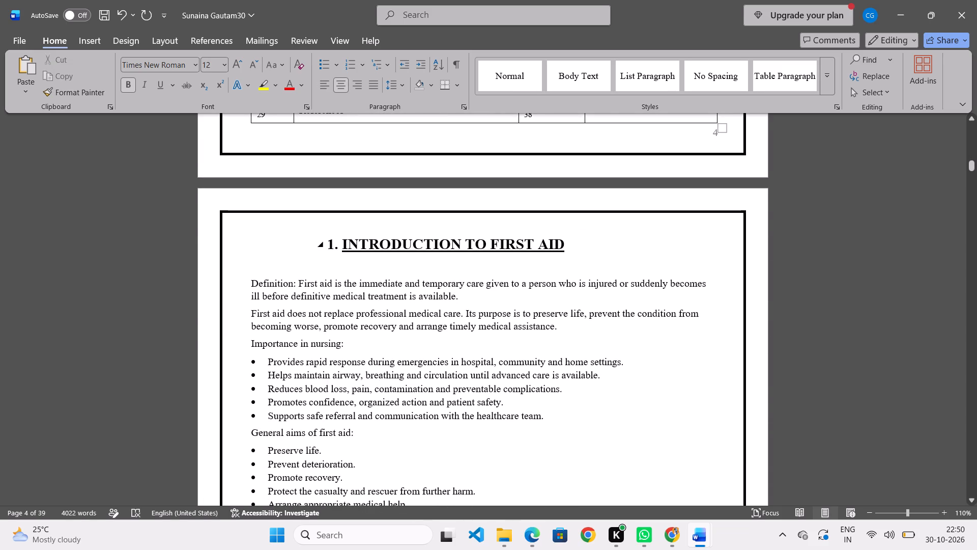
left_click_drag(297, 285, 294, 285)
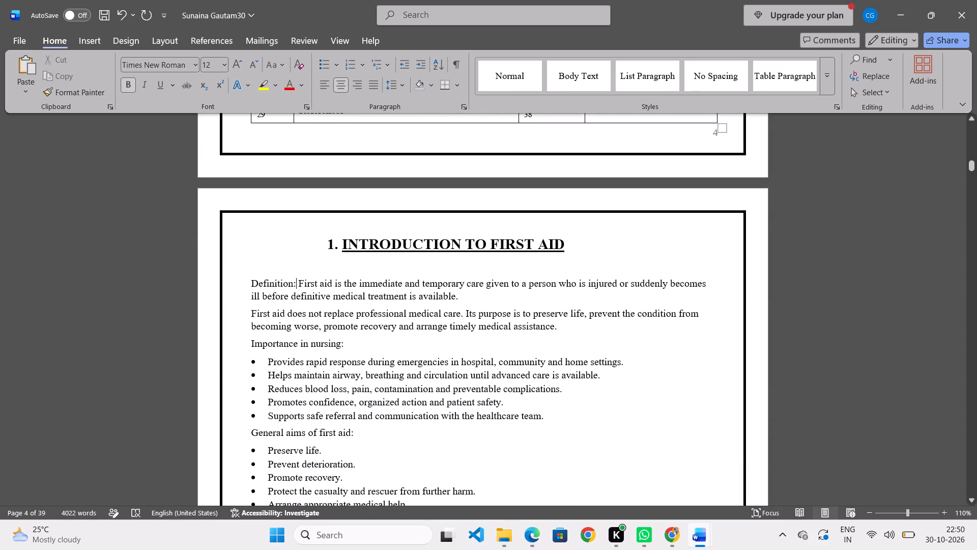
left_click_drag(294, 285, 247, 285)
left_click(258, 265)
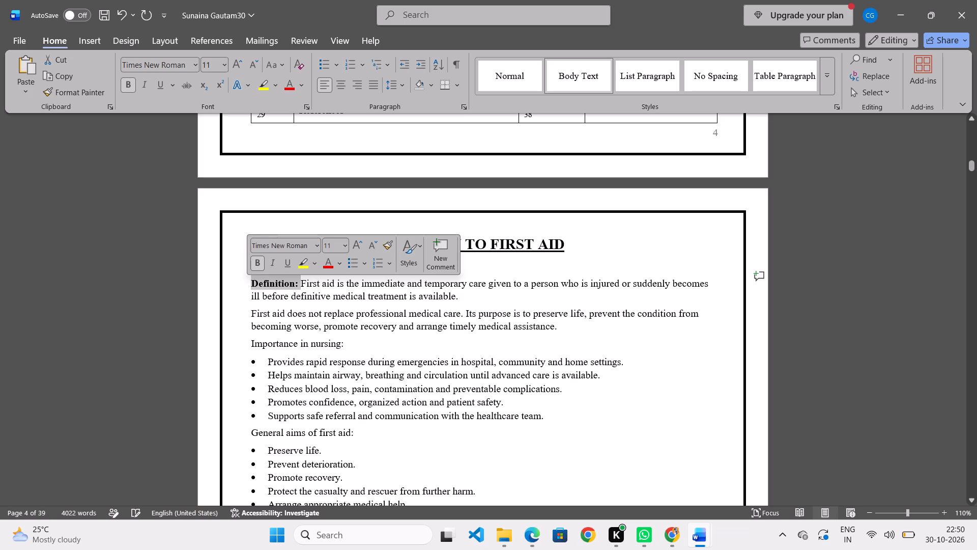
left_click(376, 347)
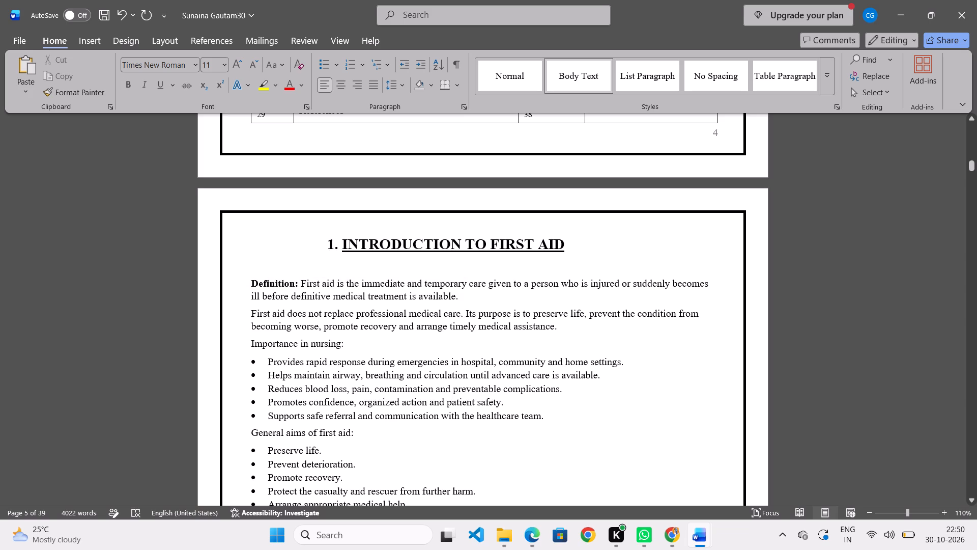
left_click_drag(347, 346, 313, 346)
left_click_drag(313, 346, 258, 345)
left_click(265, 325)
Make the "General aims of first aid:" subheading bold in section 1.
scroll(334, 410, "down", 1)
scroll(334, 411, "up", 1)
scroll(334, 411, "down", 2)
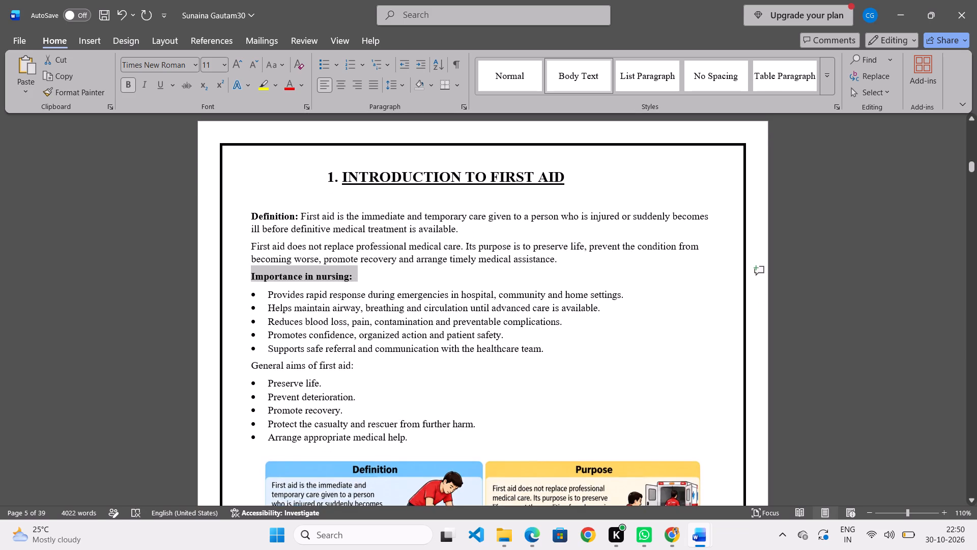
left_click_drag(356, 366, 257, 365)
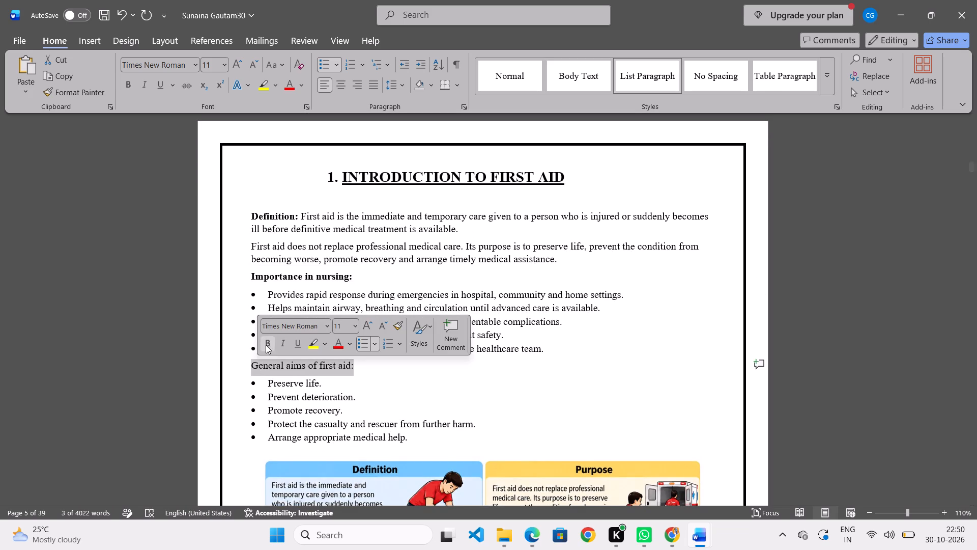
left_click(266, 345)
Review the front pages for layout and formatting: title page, Certificate, Acknowledgement, and the Module Information page with its index.
scroll(479, 393, "up", 3)
scroll(479, 392, "down", 1)
scroll(479, 392, "up", 8)
scroll(478, 377, "down", 2)
scroll(478, 377, "up", 7)
scroll(474, 368, "down", 1)
scroll(474, 368, "up", 2)
scroll(474, 368, "down", 1)
scroll(474, 368, "up", 2)
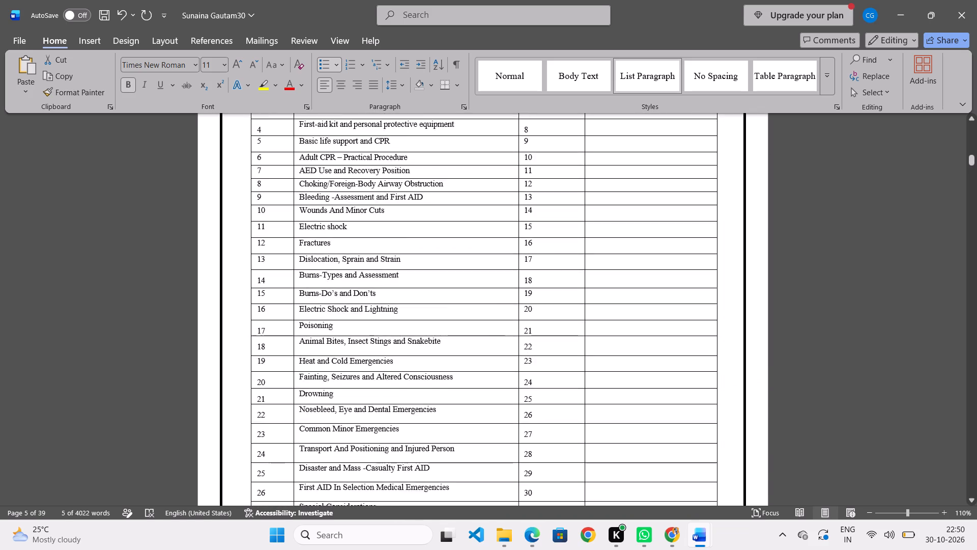
scroll(474, 368, "up", 20)
scroll(474, 368, "up", 6)
scroll(455, 343, "down", 1)
scroll(455, 343, "up", 3)
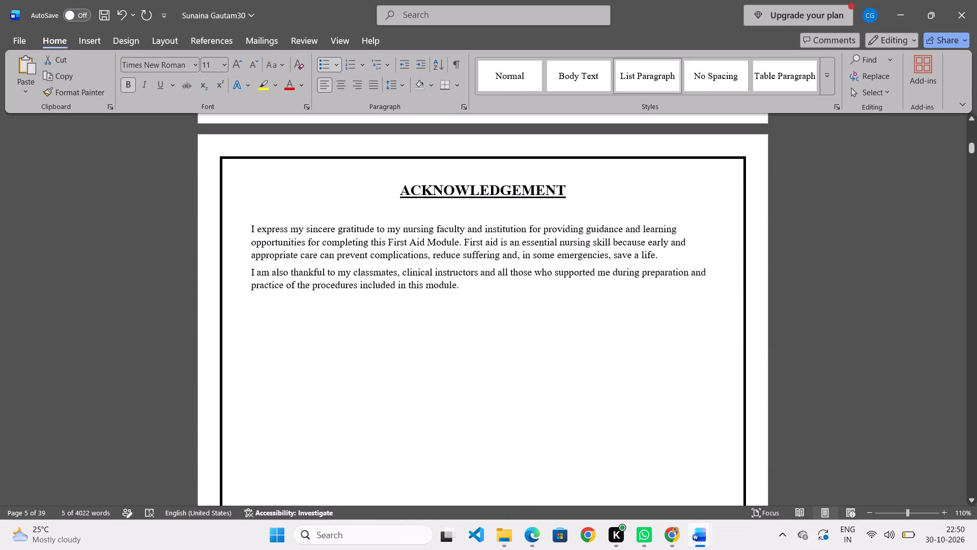
scroll(455, 343, "up", 15)
scroll(454, 342, "down", 1)
scroll(454, 342, "up", 3)
scroll(454, 342, "down", 1)
scroll(454, 342, "up", 2)
scroll(454, 342, "down", 1)
scroll(454, 342, "up", 2)
scroll(454, 342, "down", 1)
scroll(454, 342, "up", 6)
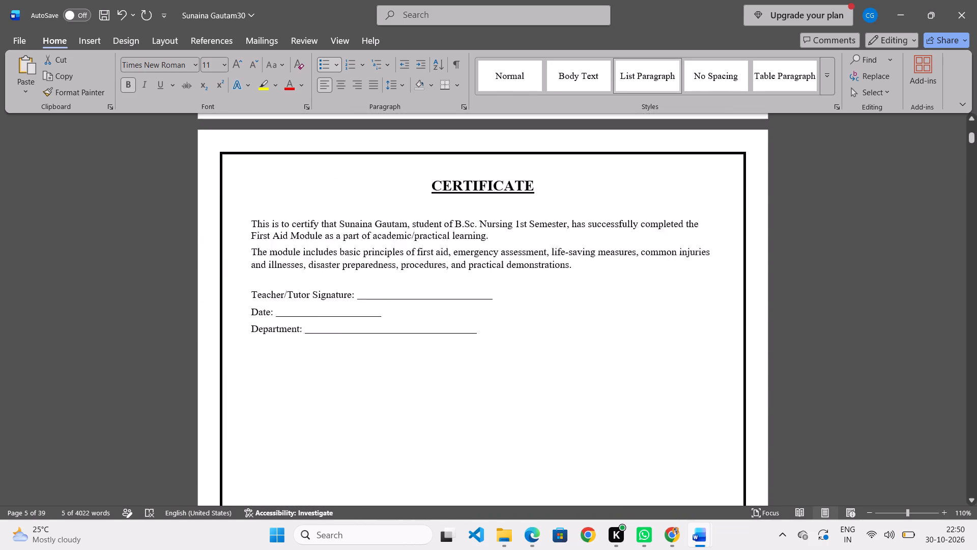
scroll(454, 342, "up", 7)
scroll(454, 342, "down", 1)
scroll(454, 342, "up", 3)
scroll(454, 342, "down", 1)
scroll(454, 342, "up", 1)
scroll(454, 342, "down", 3)
scroll(454, 342, "up", 1)
scroll(454, 342, "down", 4)
scroll(458, 342, "up", 1)
scroll(458, 342, "down", 1)
scroll(733, 298, "down", 3)
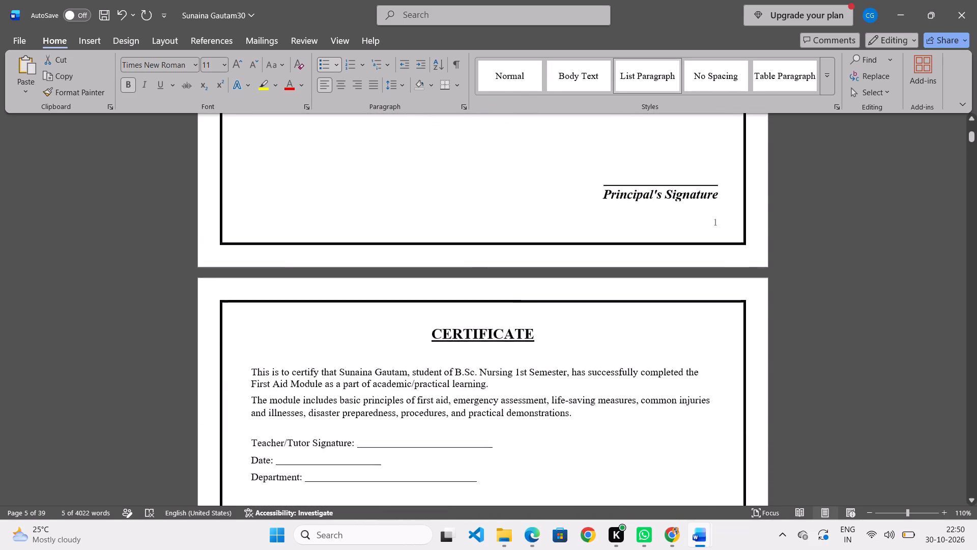
scroll(792, 270, "up", 1)
scroll(793, 270, "down", 14)
scroll(963, 168, "down", 1)
scroll(963, 168, "up", 1)
scroll(963, 168, "down", 4)
scroll(963, 168, "up", 1)
scroll(962, 170, "down", 6)
scroll(953, 198, "up", 1)
scroll(953, 198, "down", 7)
scroll(952, 206, "up", 1)
scroll(952, 206, "down", 4)
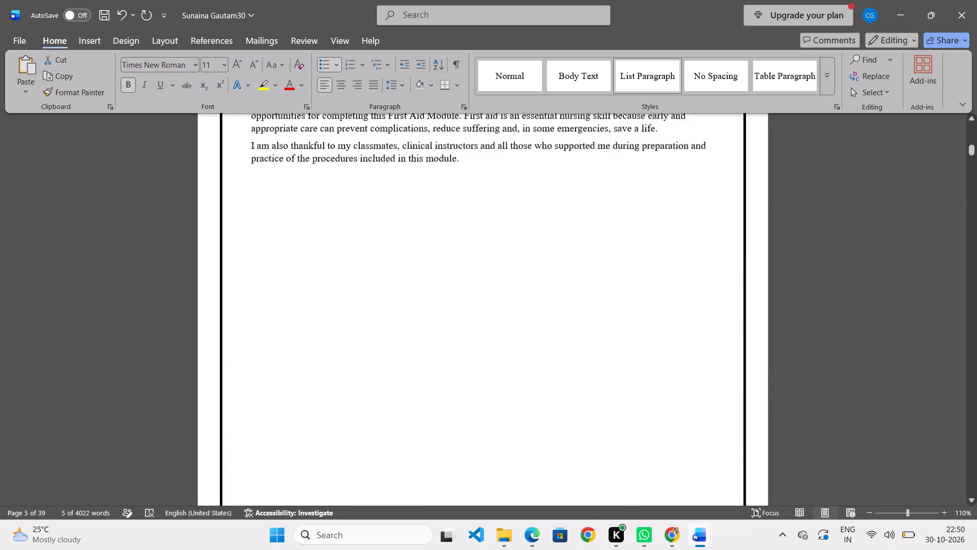
scroll(912, 232, "up", 1)
scroll(563, 334, "down", 3)
scroll(552, 347, "up", 1)
scroll(552, 347, "down", 4)
scroll(533, 365, "up", 2)
scroll(533, 365, "down", 11)
scroll(498, 398, "down", 1)
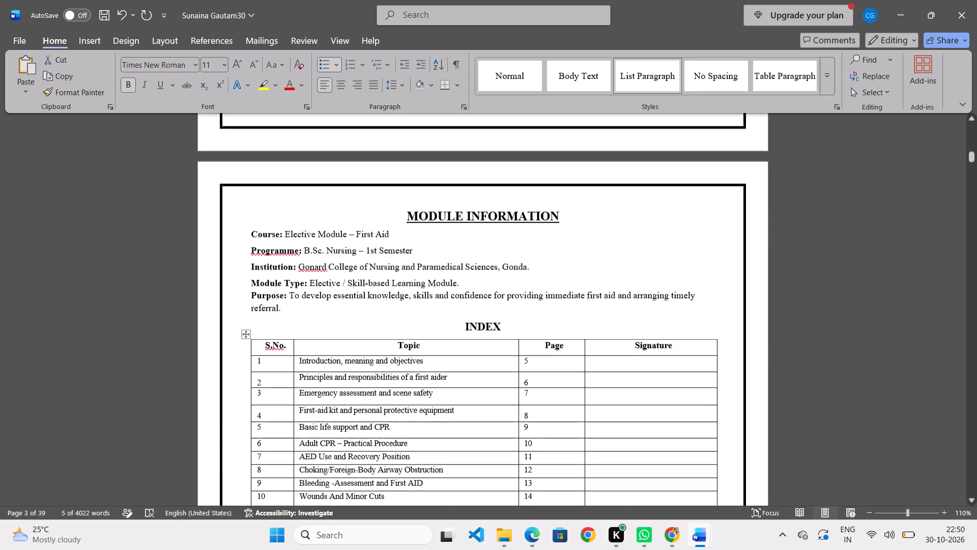
scroll(499, 397, "down", 3)
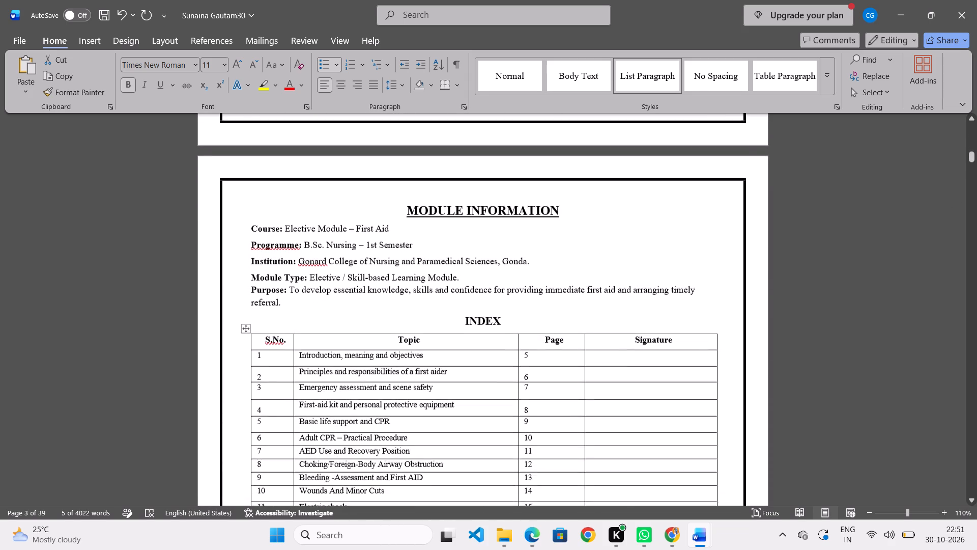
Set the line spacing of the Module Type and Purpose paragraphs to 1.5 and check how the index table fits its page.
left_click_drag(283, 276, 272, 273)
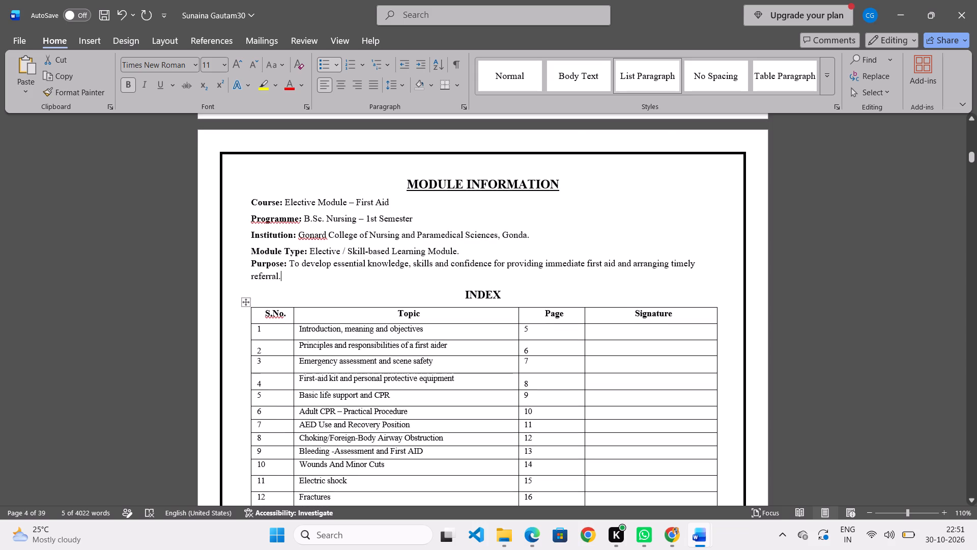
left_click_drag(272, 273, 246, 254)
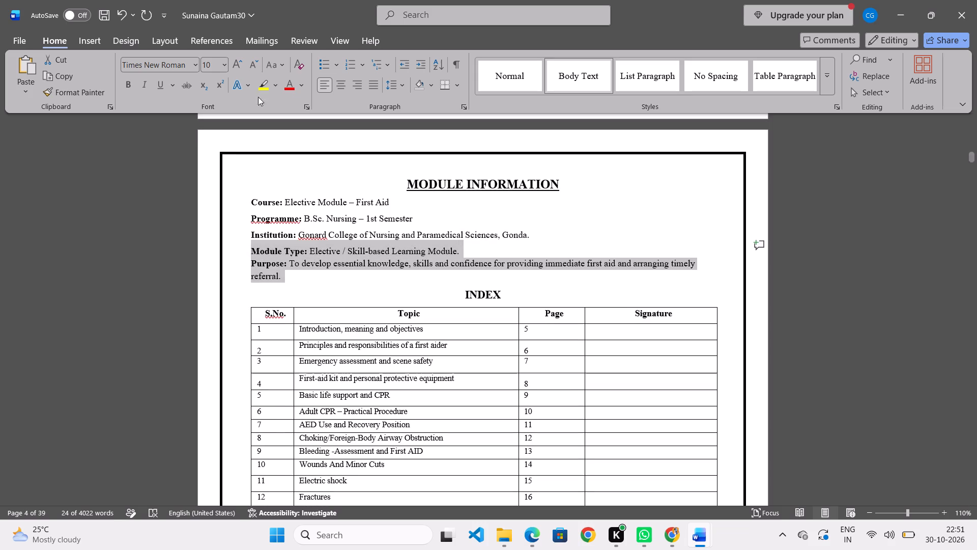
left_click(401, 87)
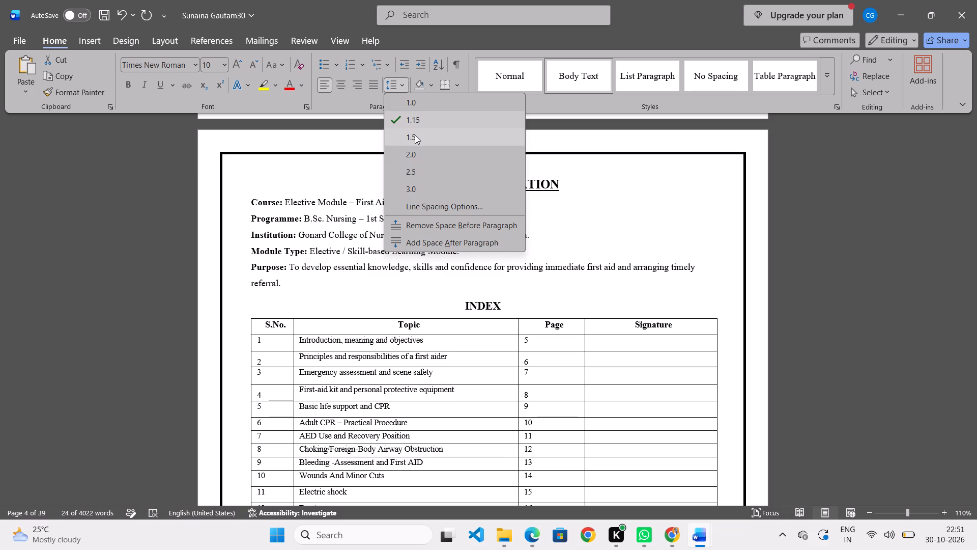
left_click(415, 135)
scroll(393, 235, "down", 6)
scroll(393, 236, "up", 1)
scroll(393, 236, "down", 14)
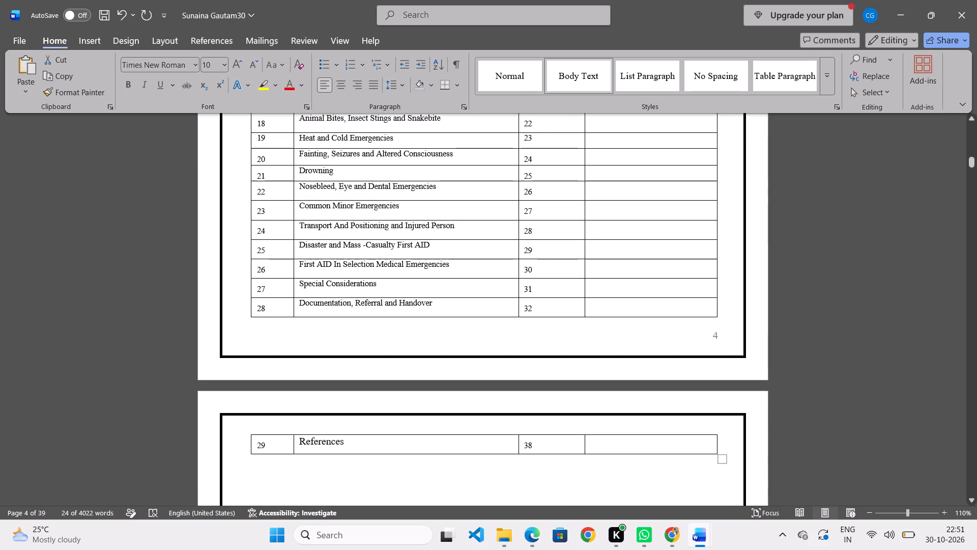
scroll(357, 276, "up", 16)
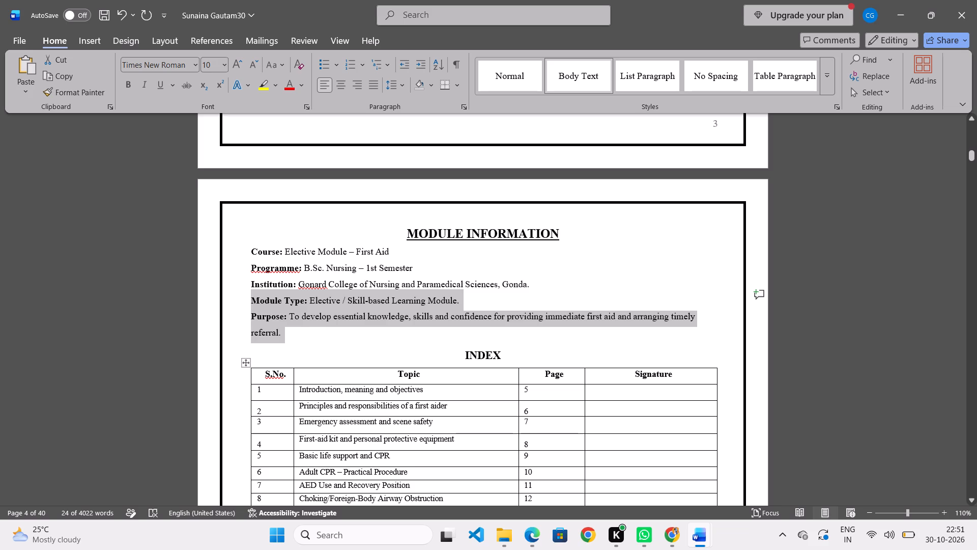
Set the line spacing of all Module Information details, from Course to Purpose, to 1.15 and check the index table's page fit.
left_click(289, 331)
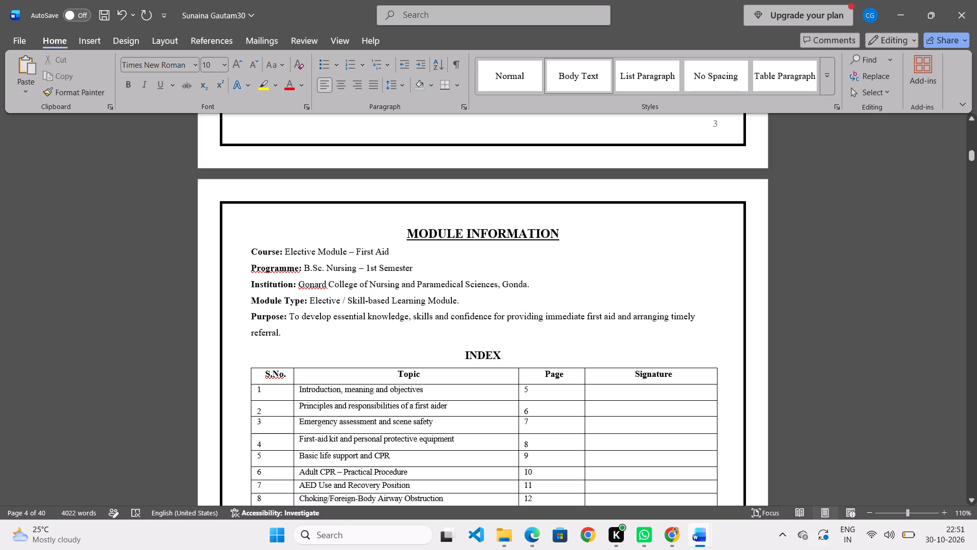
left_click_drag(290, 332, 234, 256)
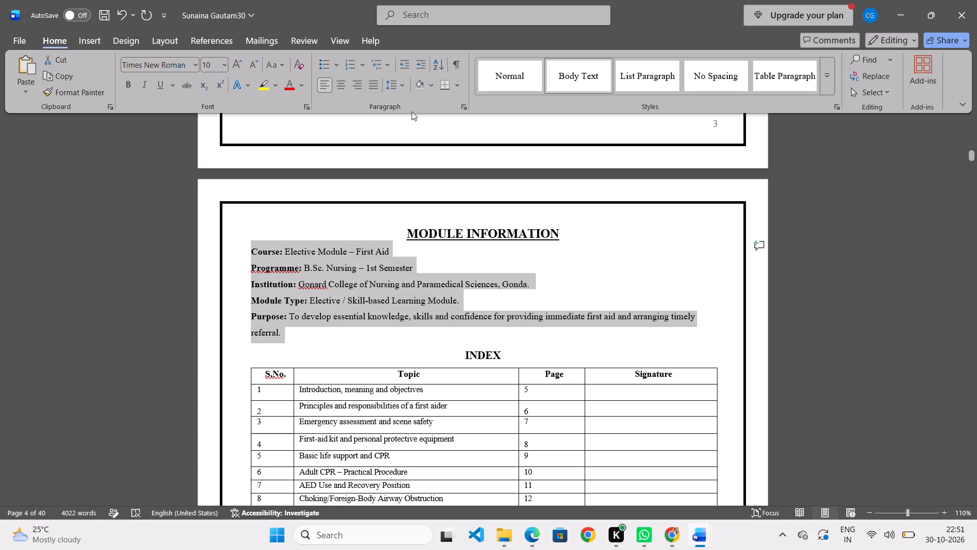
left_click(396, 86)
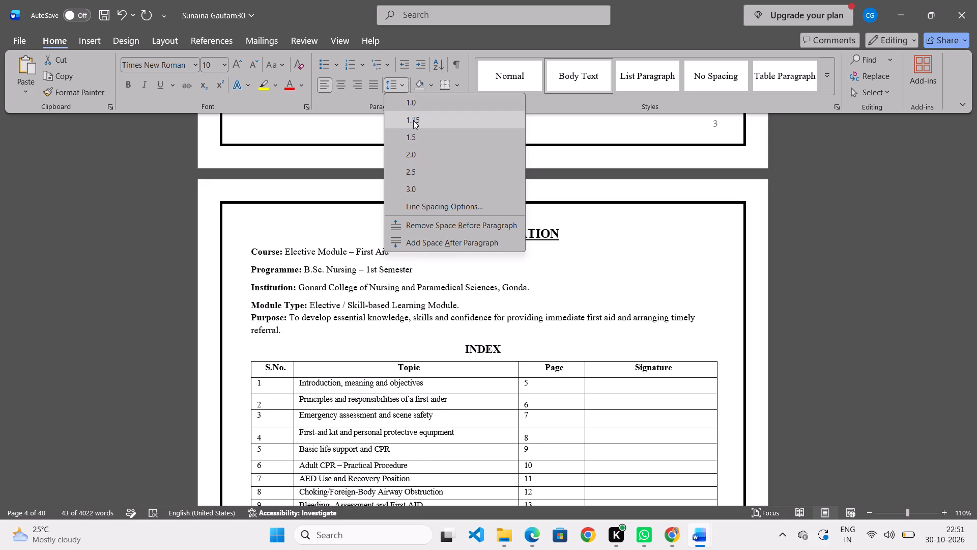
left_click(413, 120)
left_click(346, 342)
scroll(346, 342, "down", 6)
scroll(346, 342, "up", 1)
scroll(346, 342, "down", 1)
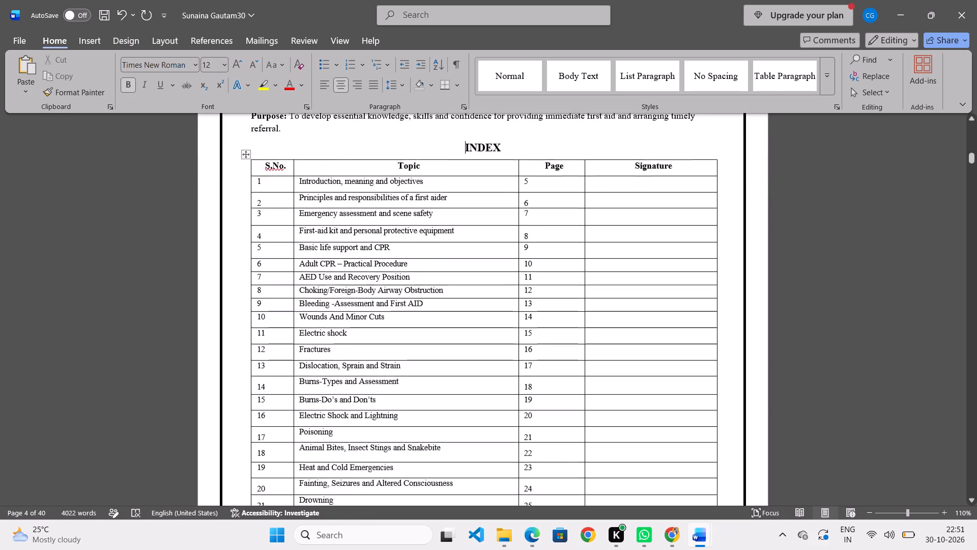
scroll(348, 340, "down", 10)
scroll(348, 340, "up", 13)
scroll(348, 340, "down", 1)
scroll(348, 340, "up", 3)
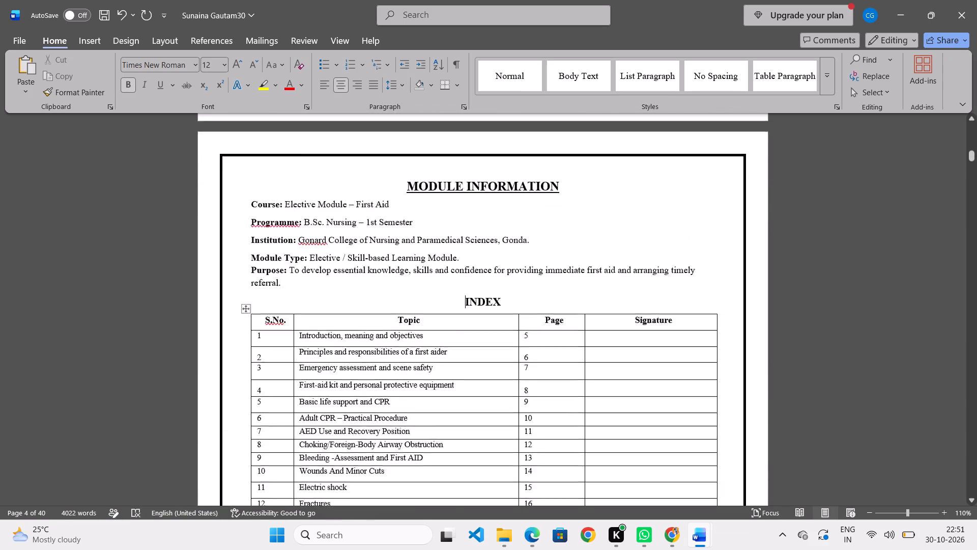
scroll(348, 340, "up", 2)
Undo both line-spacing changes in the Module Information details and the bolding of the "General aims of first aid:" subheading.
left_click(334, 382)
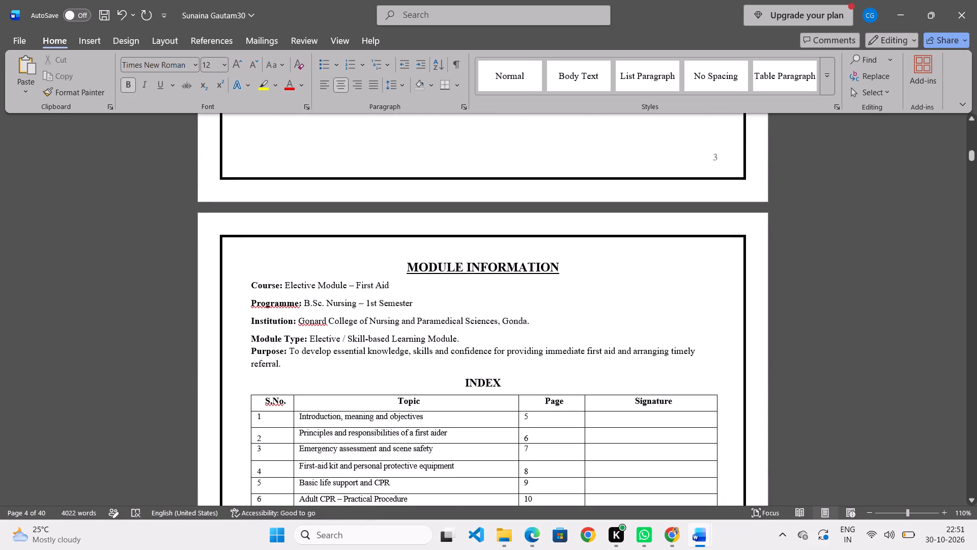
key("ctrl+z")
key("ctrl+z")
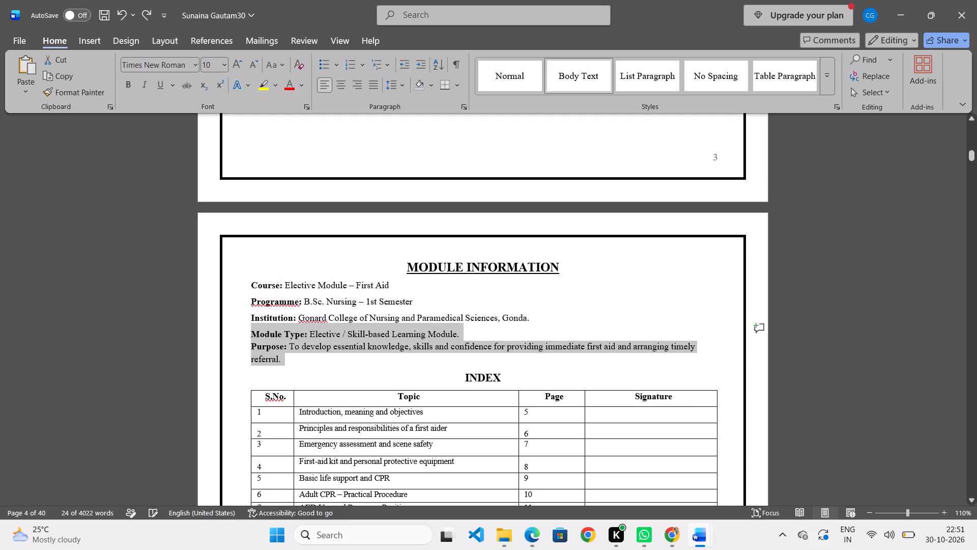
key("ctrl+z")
Check the Module Information spacing, the index table's fit on its page, and the subheadings at the start of section 1.
scroll(334, 382, "up", 8)
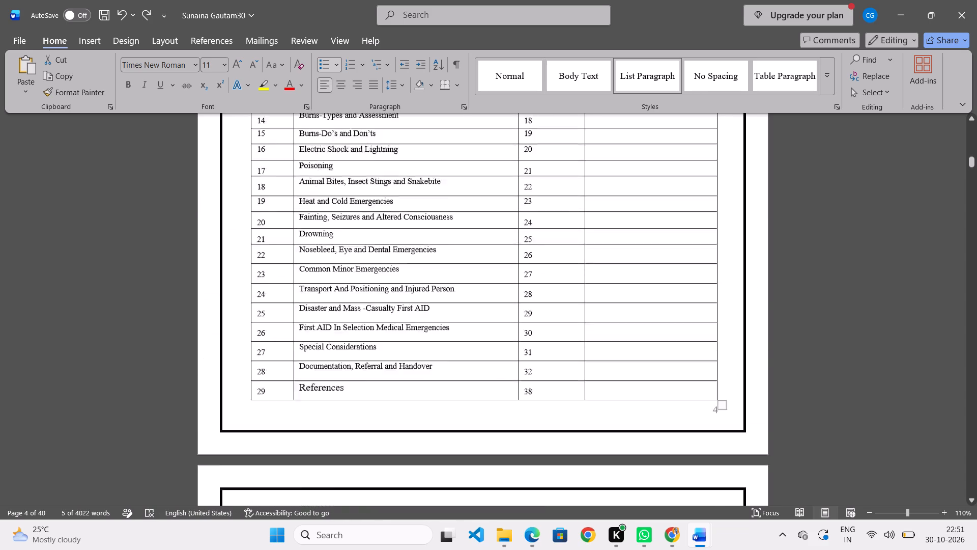
scroll(334, 382, "up", 14)
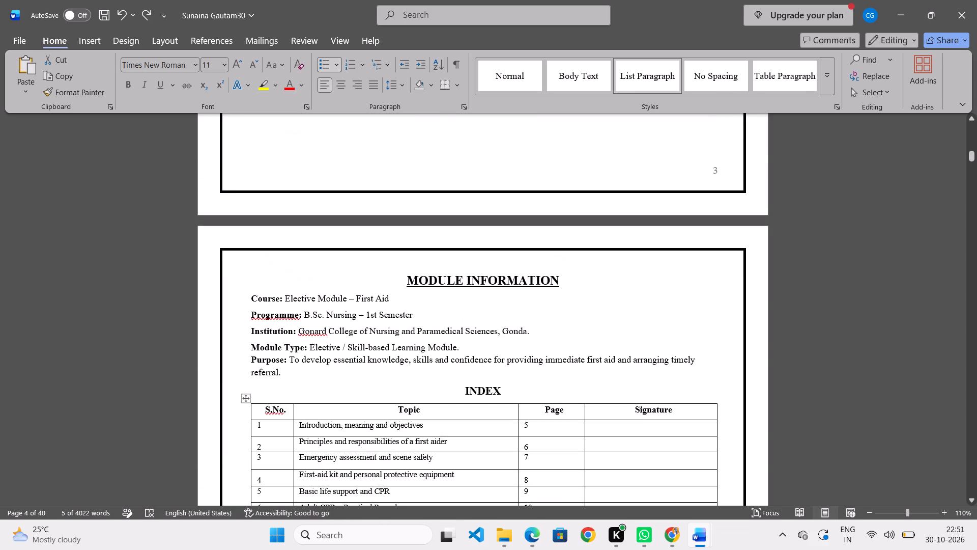
scroll(334, 382, "down", 1)
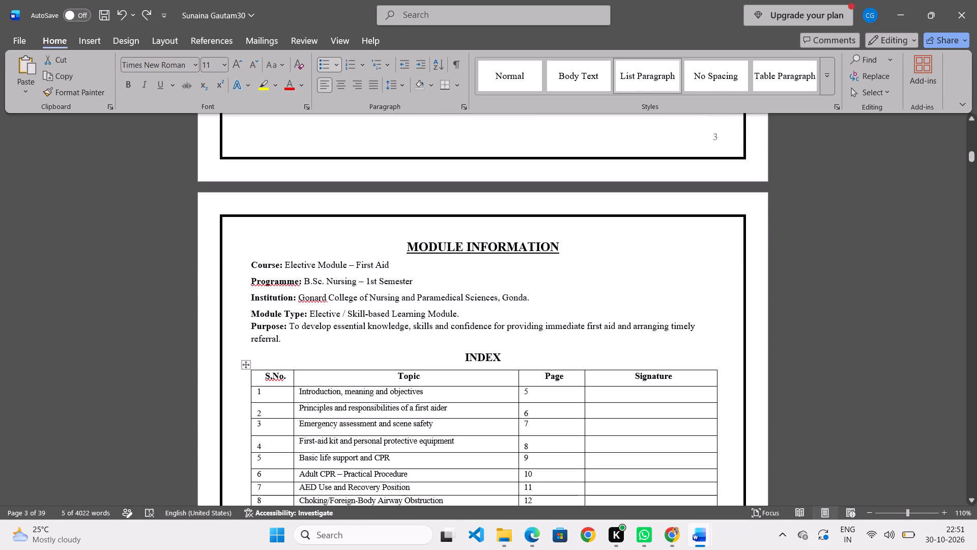
scroll(334, 382, "down", 16)
scroll(334, 382, "up", 1)
scroll(334, 382, "down", 2)
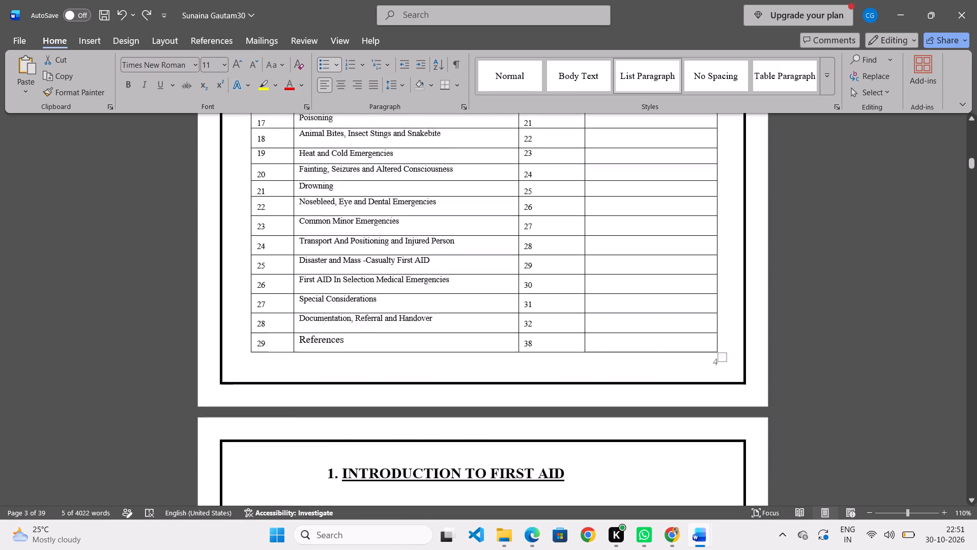
scroll(334, 382, "down", 8)
scroll(334, 382, "up", 6)
scroll(334, 382, "down", 3)
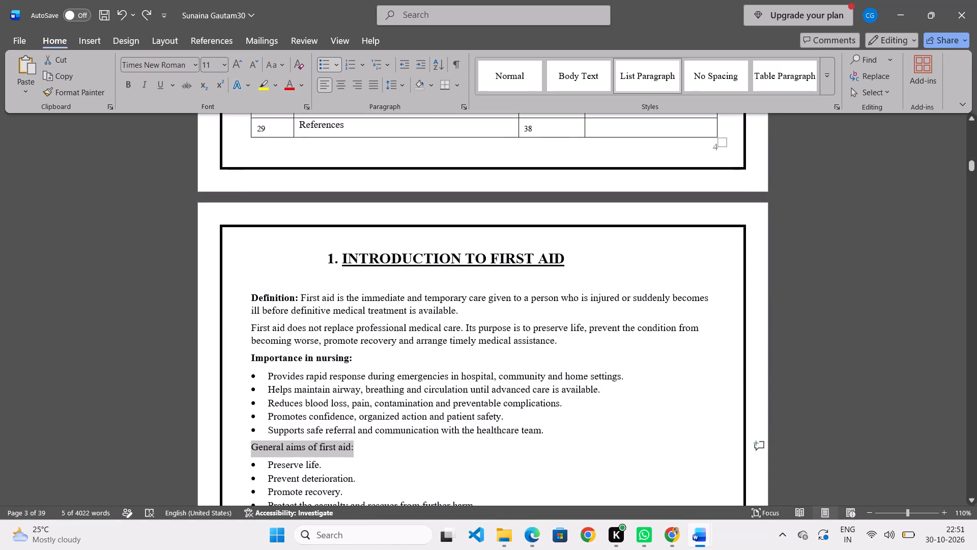
Bold the "General aims of first aid:" subheading in section 1, Introduction to First Aid.
scroll(334, 382, "down", 10)
scroll(334, 382, "up", 4)
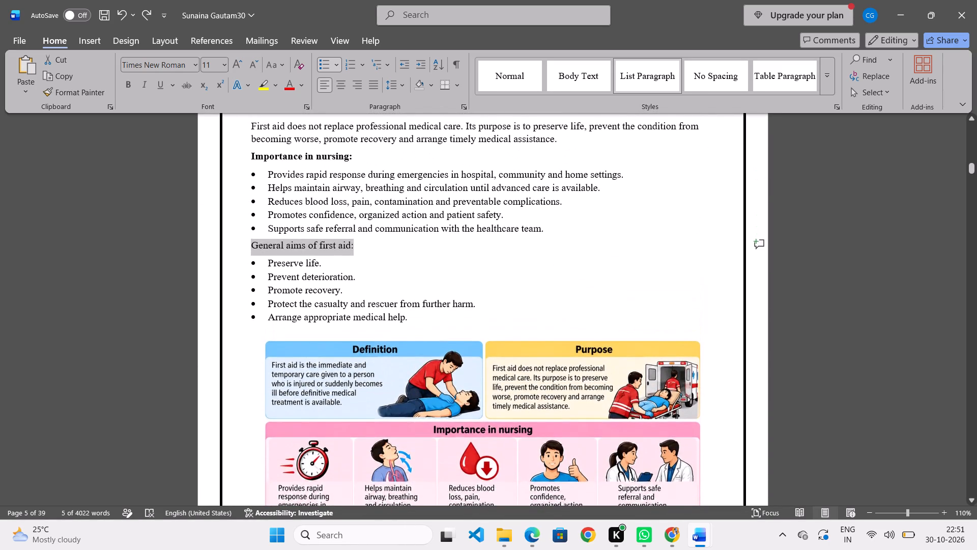
left_click(366, 247)
left_click_drag(364, 248, 258, 246)
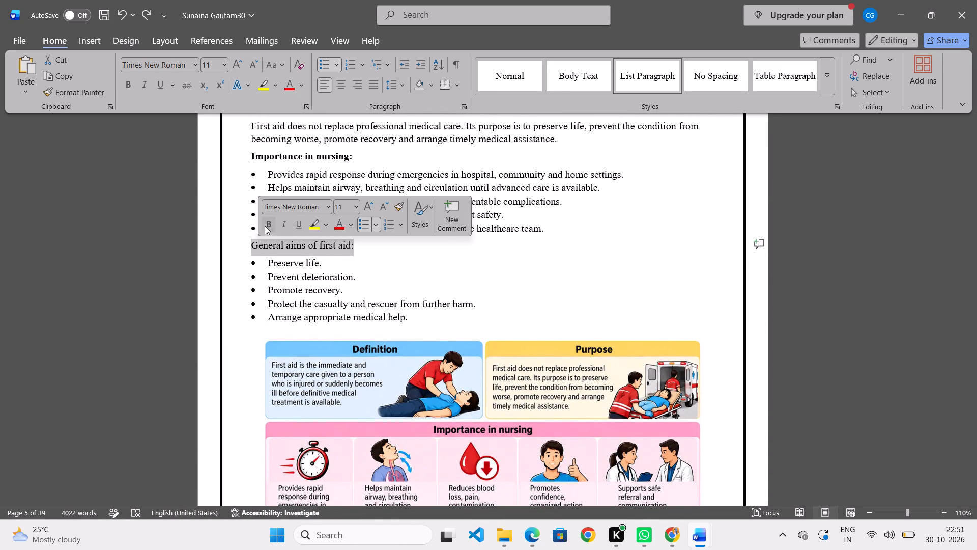
left_click(265, 226)
left_click(428, 266)
Bold the "Key principles:" subheading in section 2, Principles and Responsibilities of a First Aider.
scroll(419, 283, "down", 5)
scroll(419, 283, "up", 1)
scroll(419, 283, "down", 4)
scroll(419, 283, "up", 2)
scroll(419, 283, "down", 2)
scroll(419, 284, "up", 1)
scroll(418, 285, "down", 3)
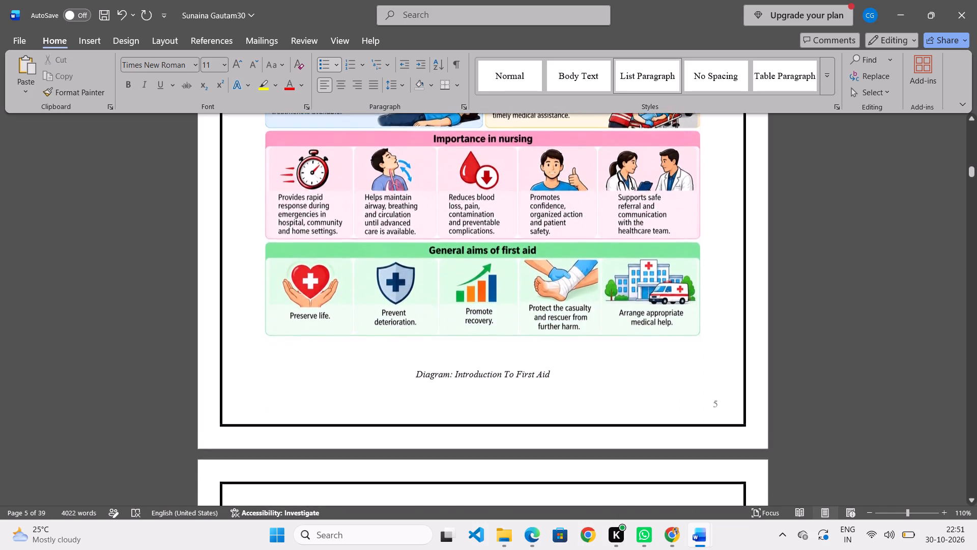
scroll(410, 297, "down", 7)
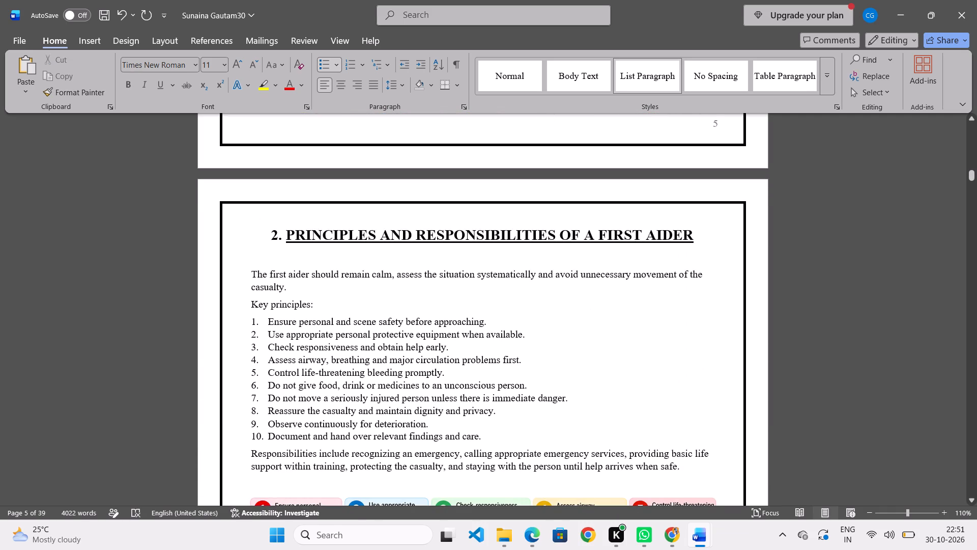
left_click_drag(320, 307, 245, 307)
left_click(258, 288)
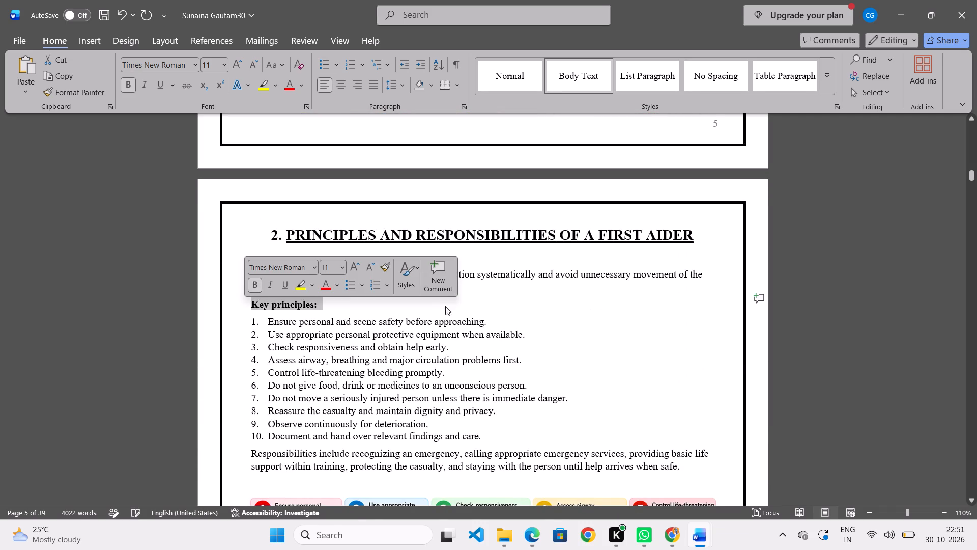
left_click(465, 303)
Review the subheadings, numbering and paragraph layout from section 2 through the start of section 9, returning to section 8 on choking.
scroll(413, 316, "down", 11)
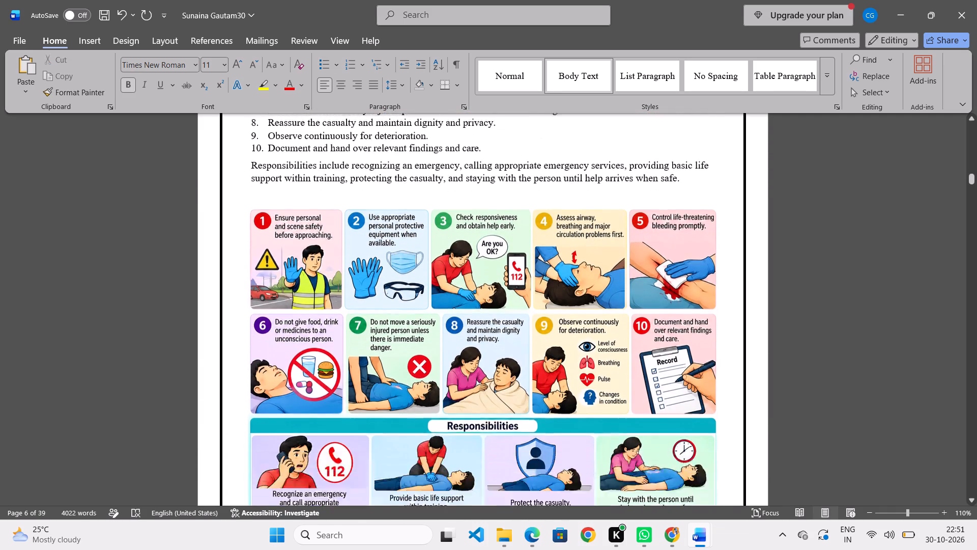
scroll(409, 319, "down", 6)
scroll(409, 319, "up", 1)
scroll(409, 319, "down", 11)
scroll(405, 320, "up", 4)
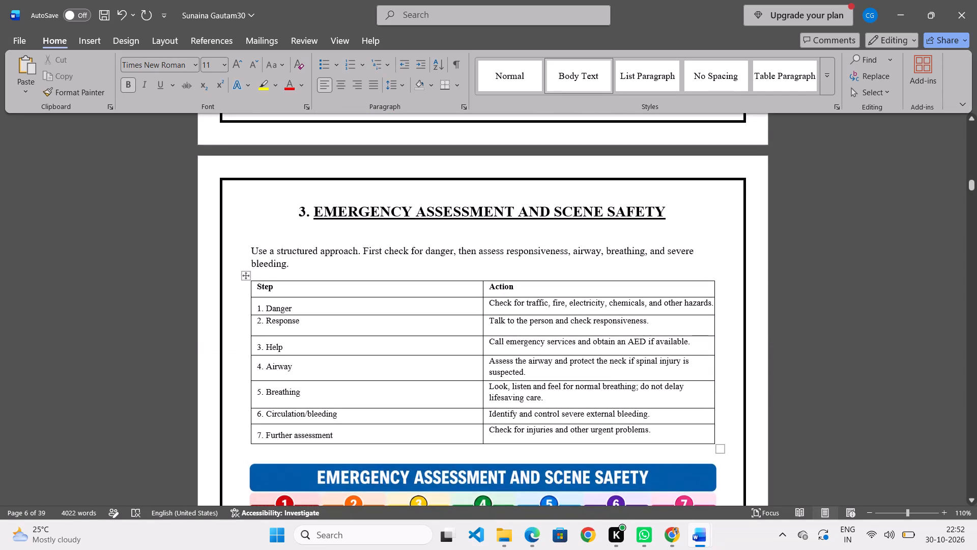
scroll(405, 320, "down", 16)
scroll(405, 320, "down", 6)
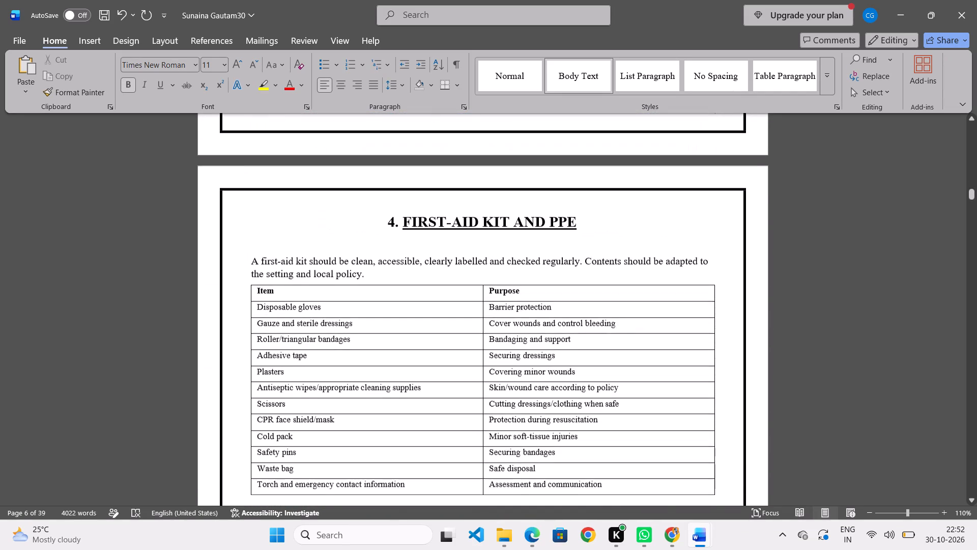
scroll(405, 320, "down", 14)
scroll(405, 320, "up", 1)
scroll(405, 320, "down", 9)
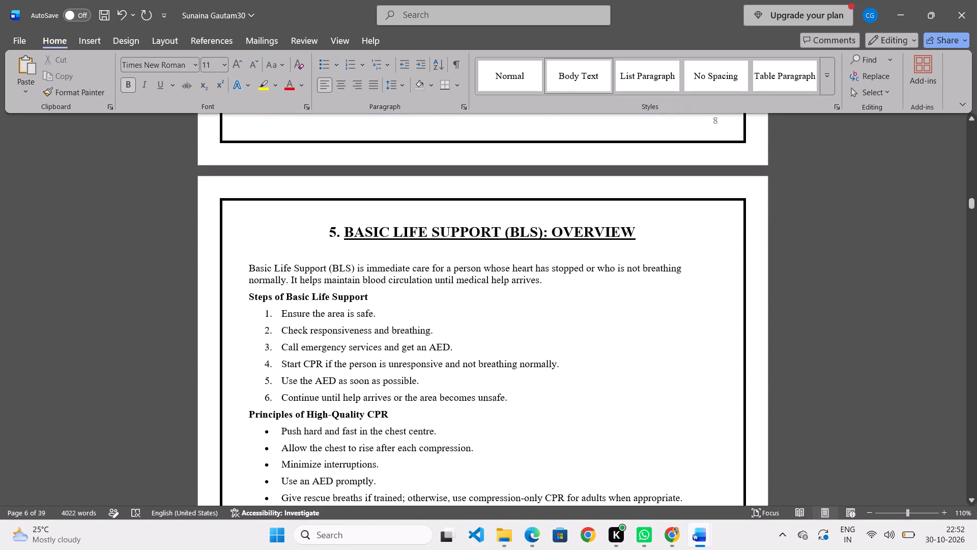
scroll(405, 320, "down", 11)
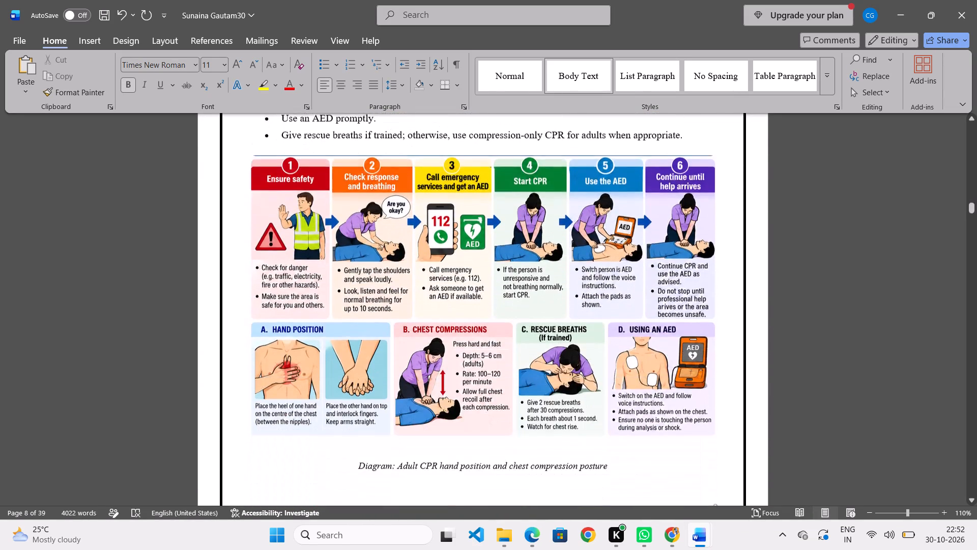
scroll(405, 320, "down", 12)
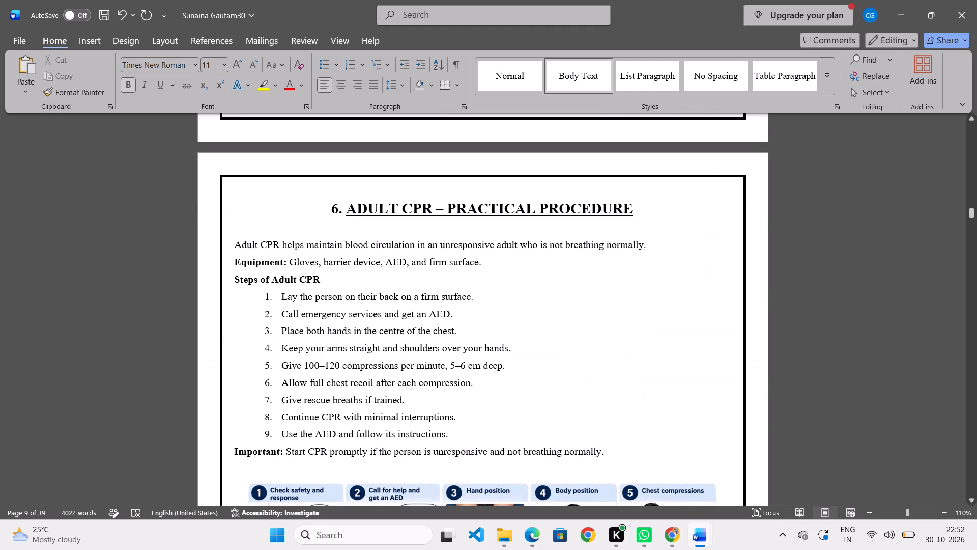
scroll(405, 320, "down", 8)
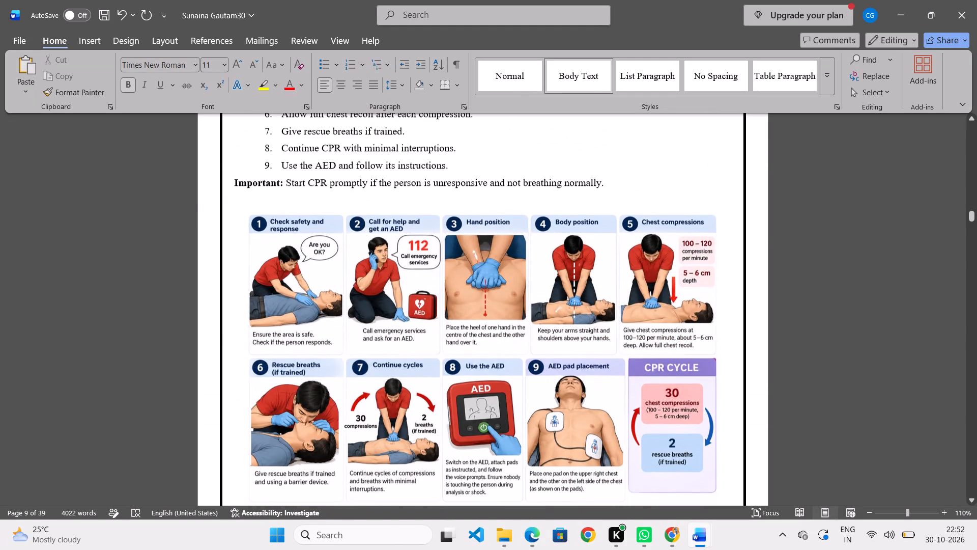
scroll(405, 320, "down", 16)
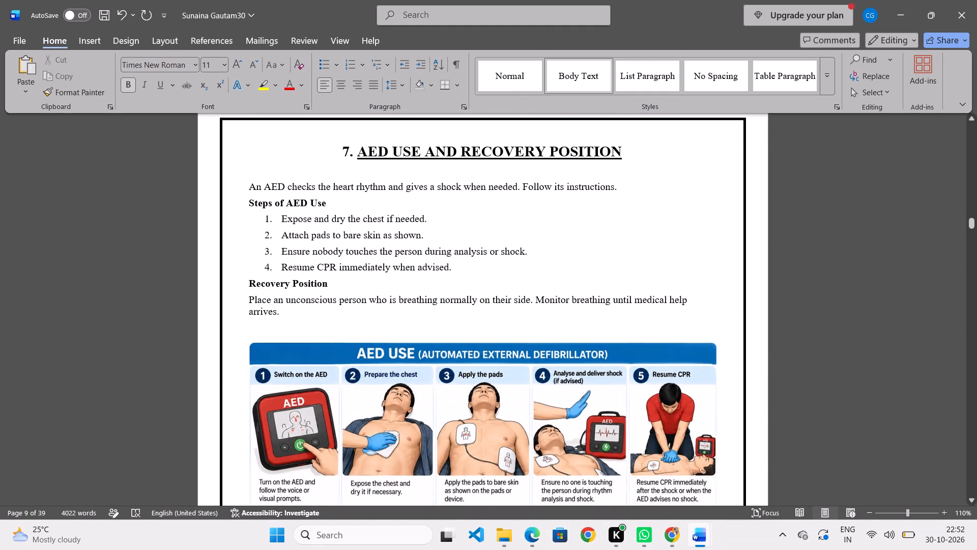
scroll(405, 320, "down", 20)
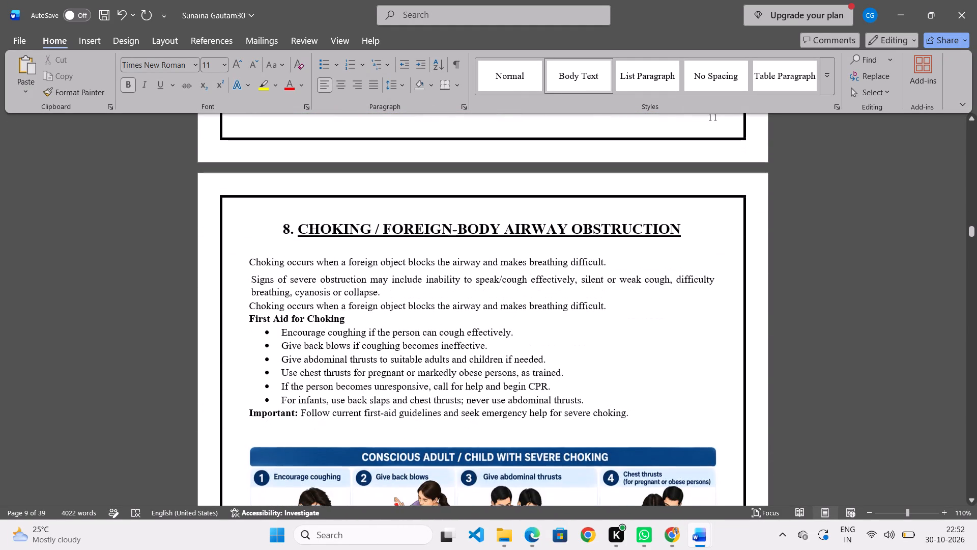
scroll(405, 320, "down", 3)
scroll(405, 320, "up", 1)
scroll(405, 320, "down", 15)
scroll(405, 320, "up", 3)
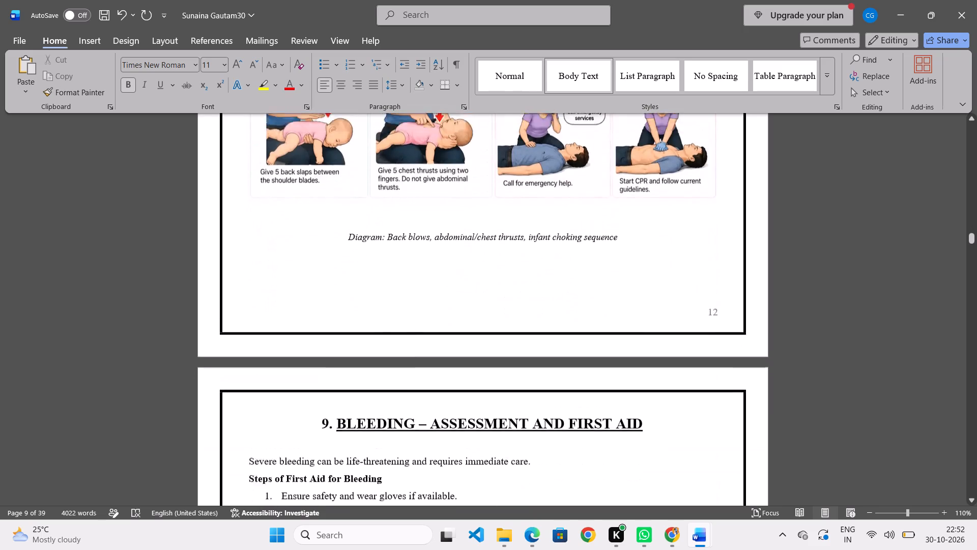
scroll(405, 320, "up", 13)
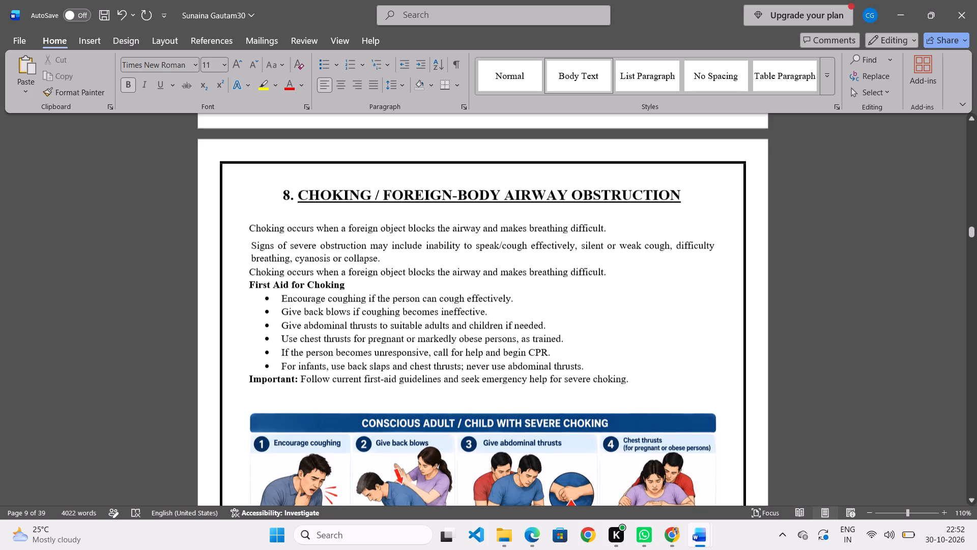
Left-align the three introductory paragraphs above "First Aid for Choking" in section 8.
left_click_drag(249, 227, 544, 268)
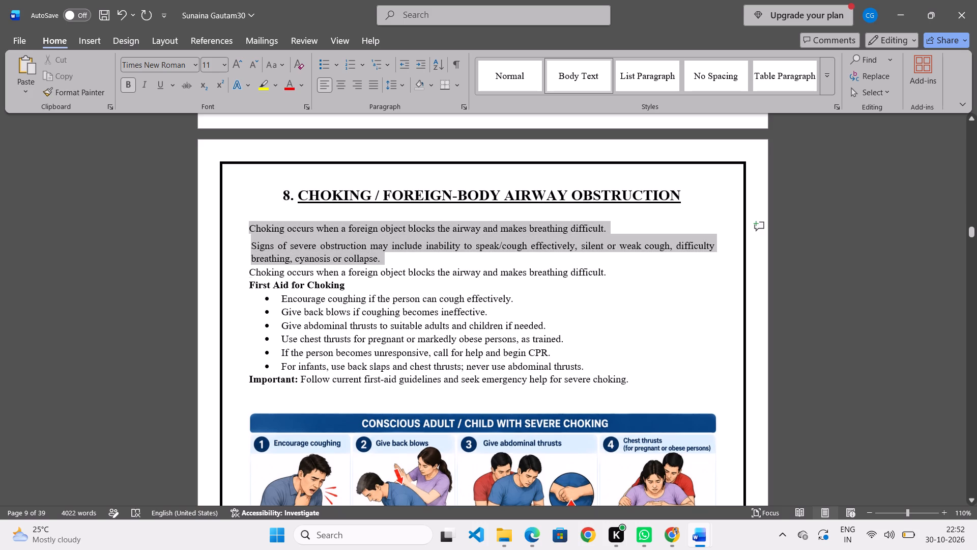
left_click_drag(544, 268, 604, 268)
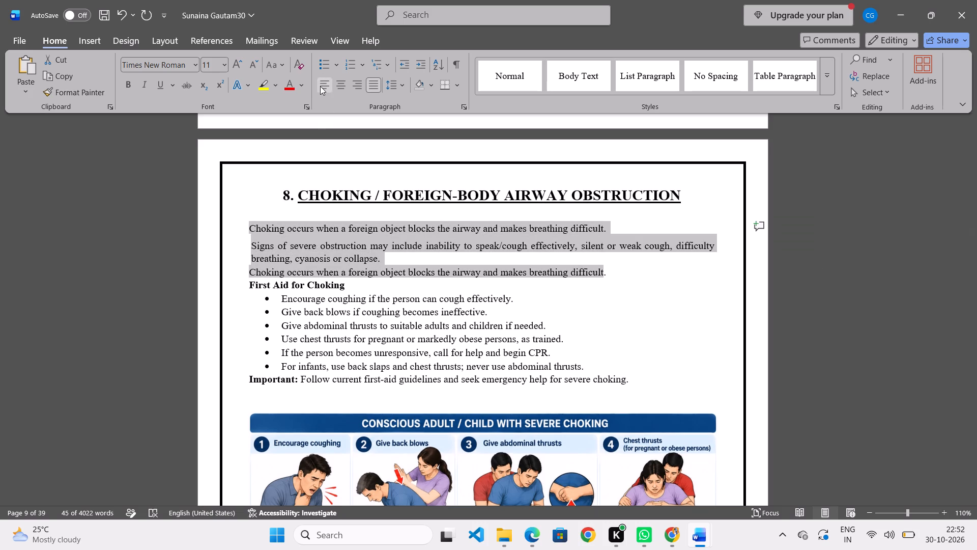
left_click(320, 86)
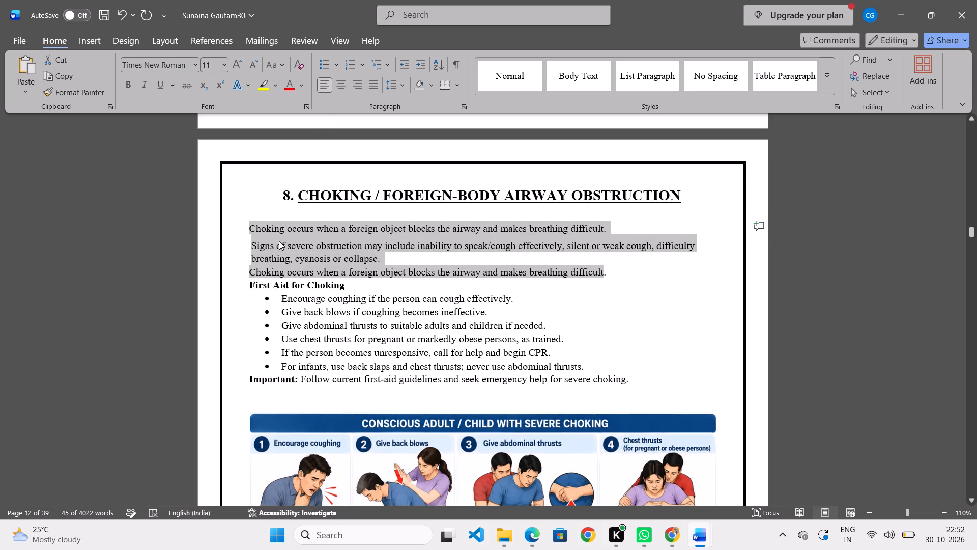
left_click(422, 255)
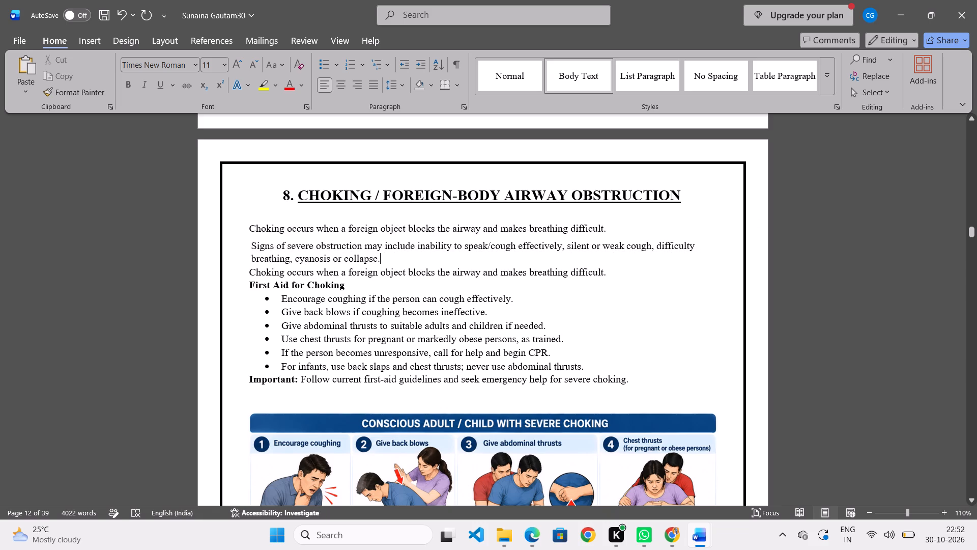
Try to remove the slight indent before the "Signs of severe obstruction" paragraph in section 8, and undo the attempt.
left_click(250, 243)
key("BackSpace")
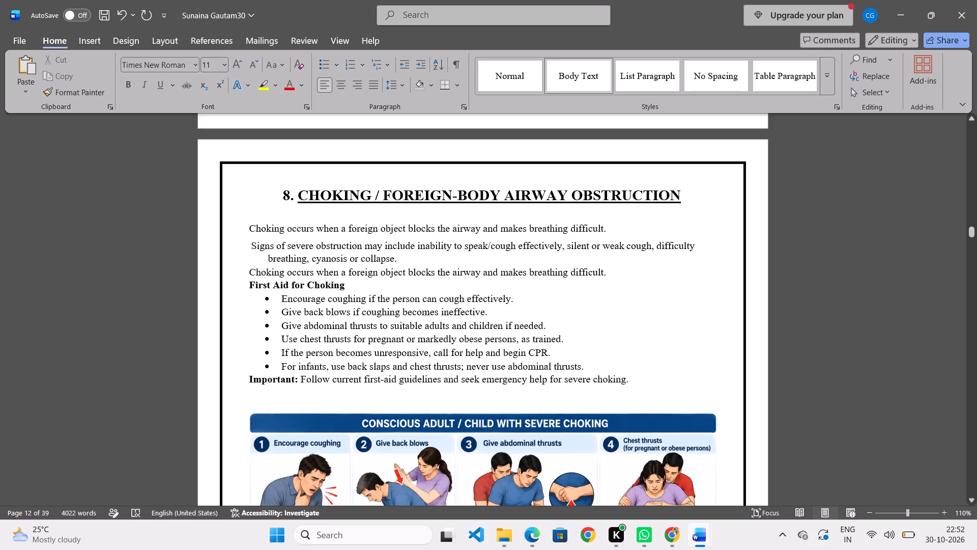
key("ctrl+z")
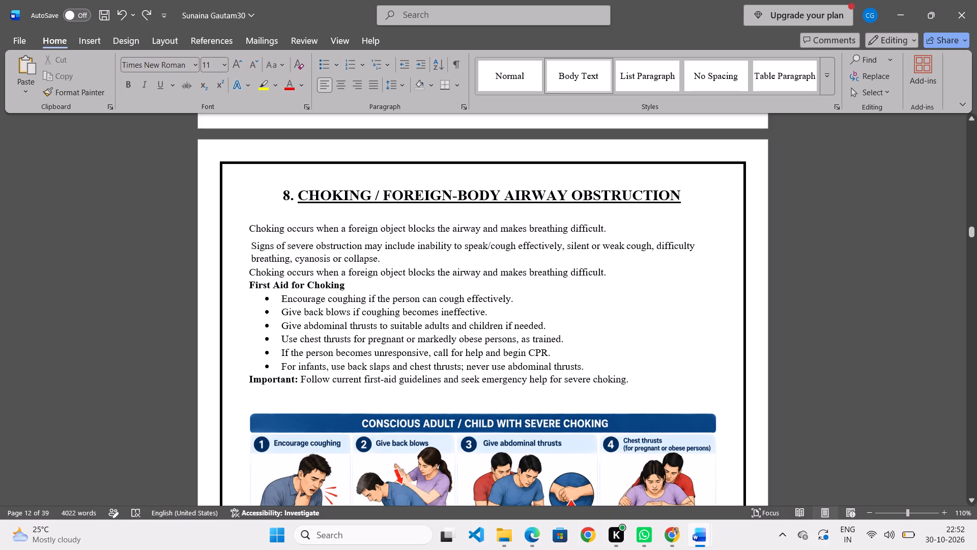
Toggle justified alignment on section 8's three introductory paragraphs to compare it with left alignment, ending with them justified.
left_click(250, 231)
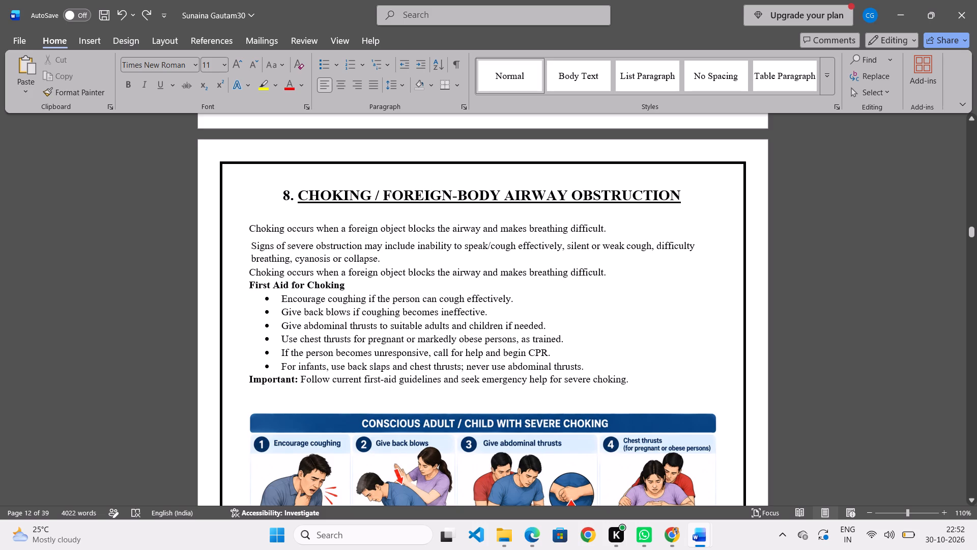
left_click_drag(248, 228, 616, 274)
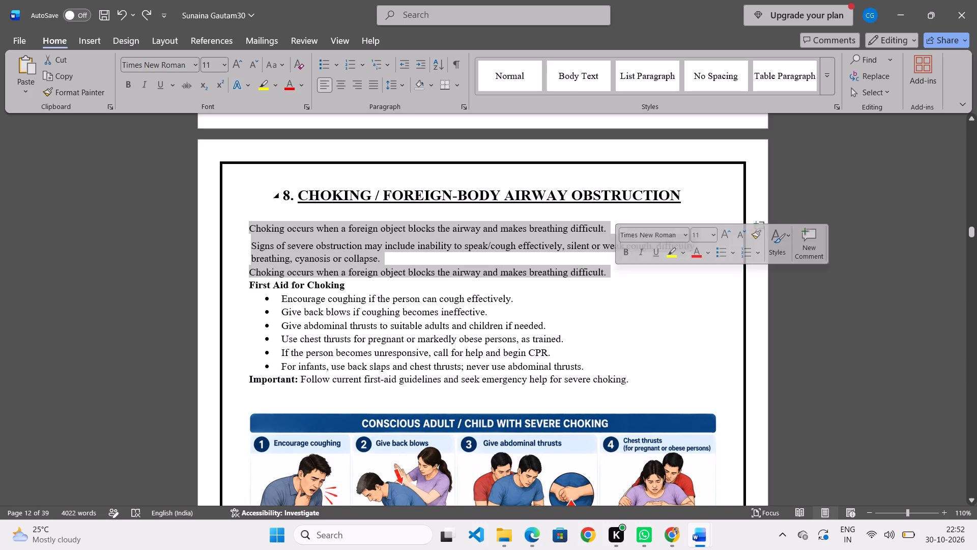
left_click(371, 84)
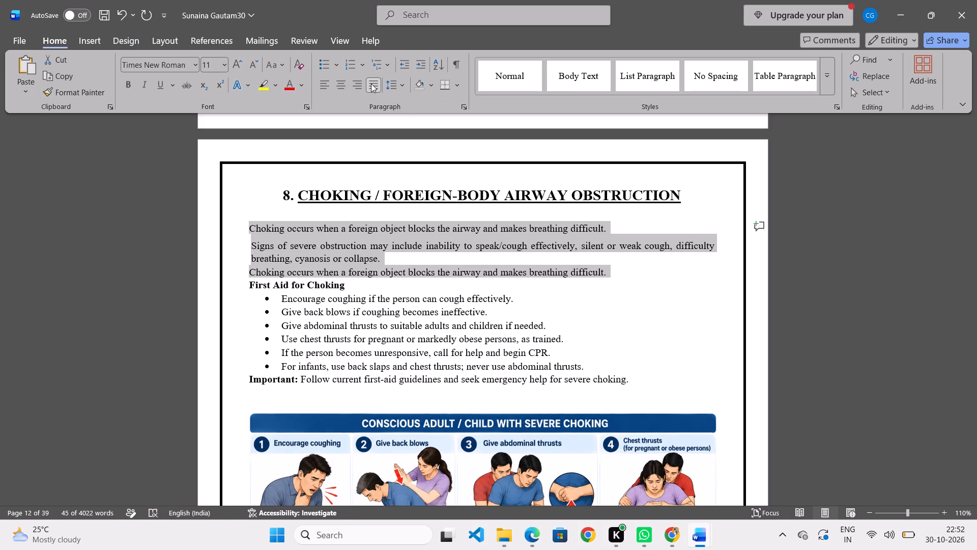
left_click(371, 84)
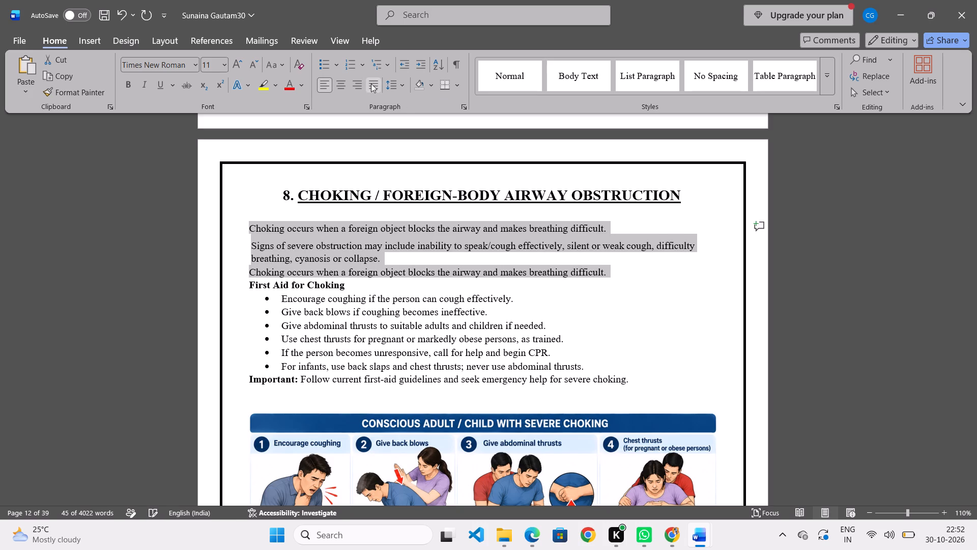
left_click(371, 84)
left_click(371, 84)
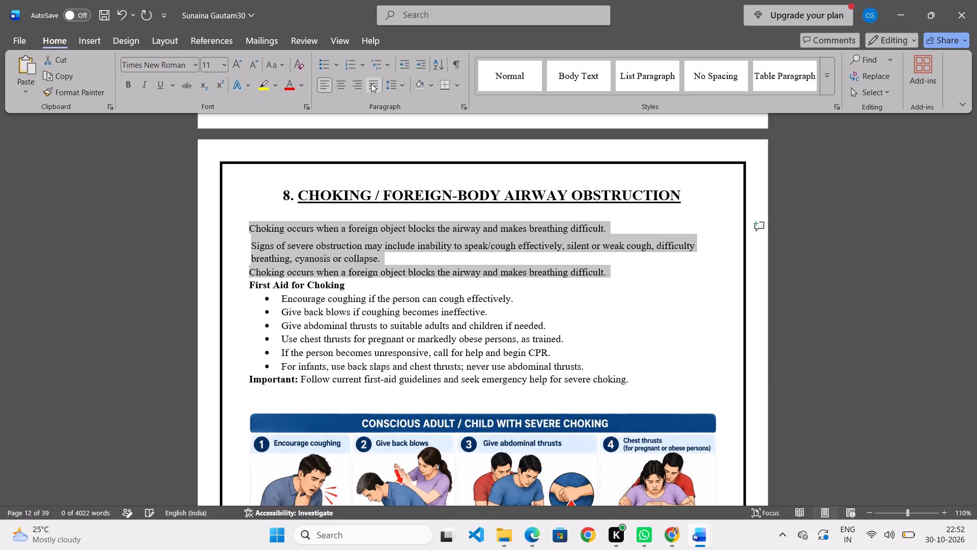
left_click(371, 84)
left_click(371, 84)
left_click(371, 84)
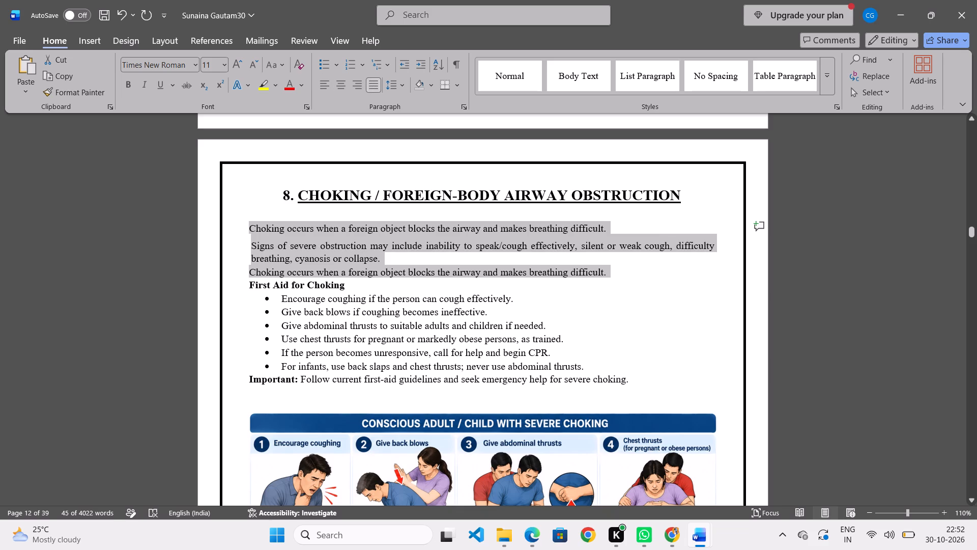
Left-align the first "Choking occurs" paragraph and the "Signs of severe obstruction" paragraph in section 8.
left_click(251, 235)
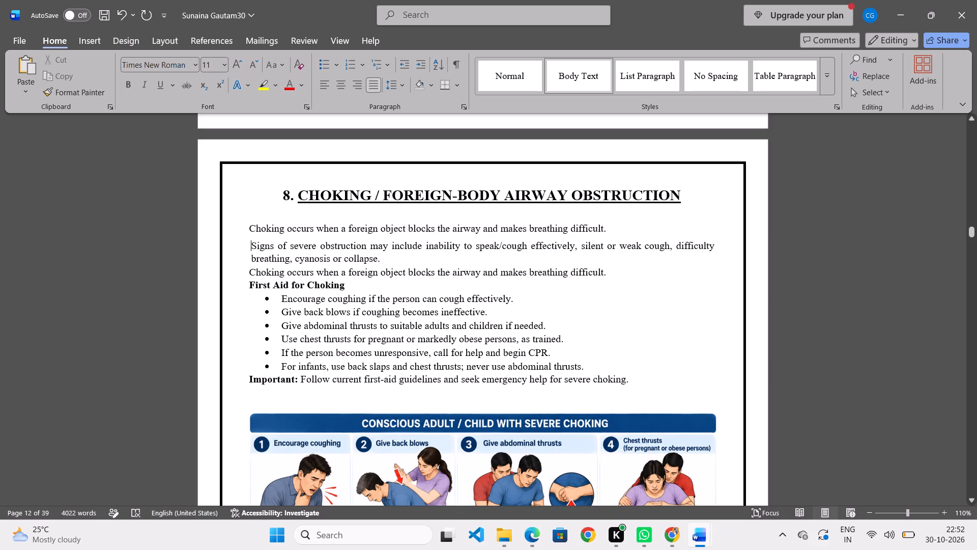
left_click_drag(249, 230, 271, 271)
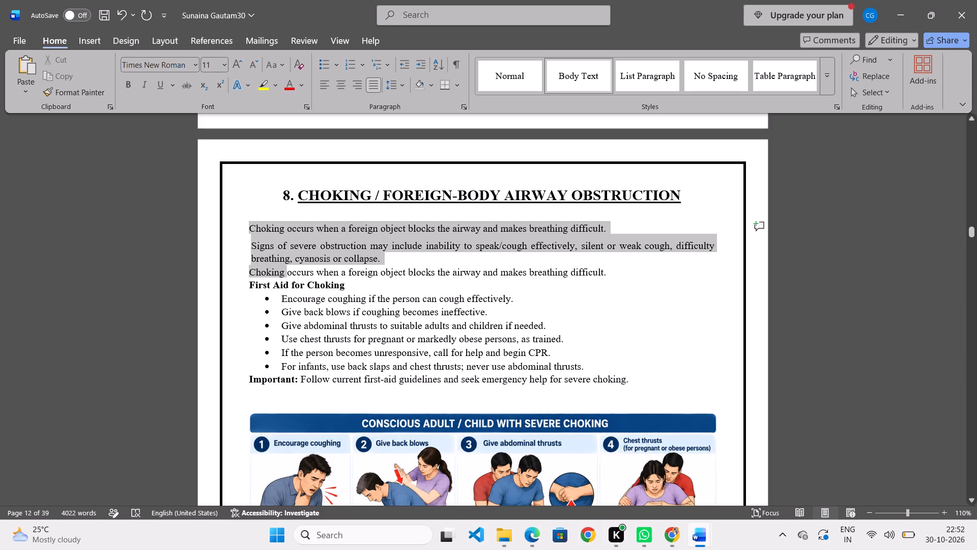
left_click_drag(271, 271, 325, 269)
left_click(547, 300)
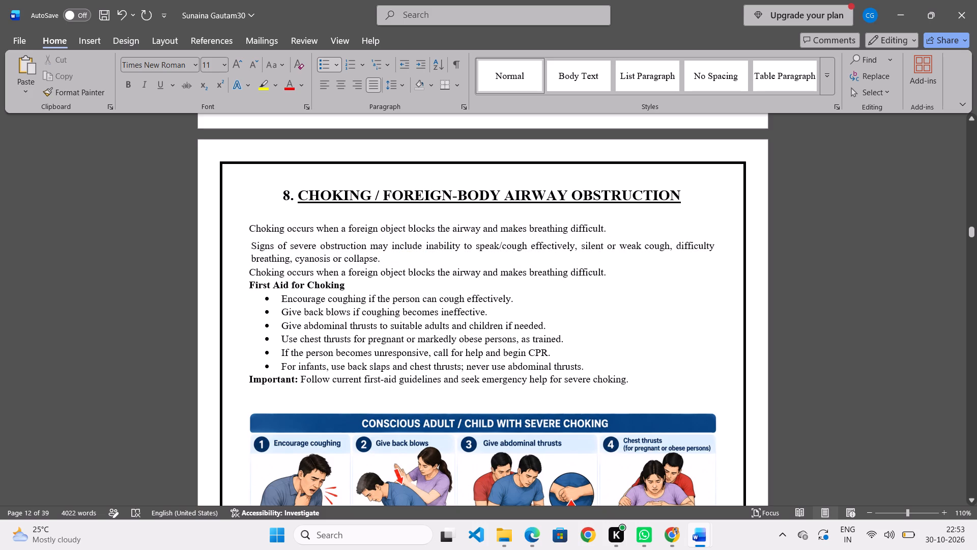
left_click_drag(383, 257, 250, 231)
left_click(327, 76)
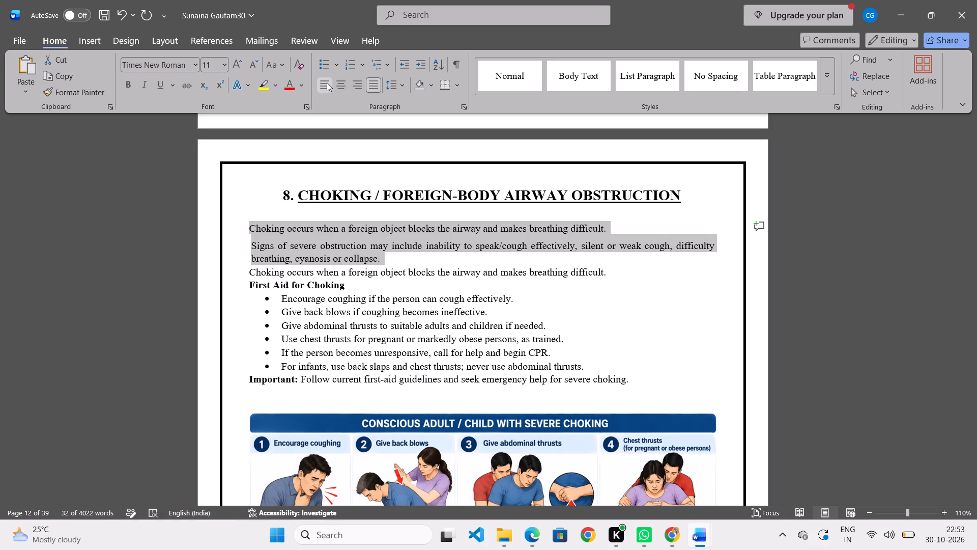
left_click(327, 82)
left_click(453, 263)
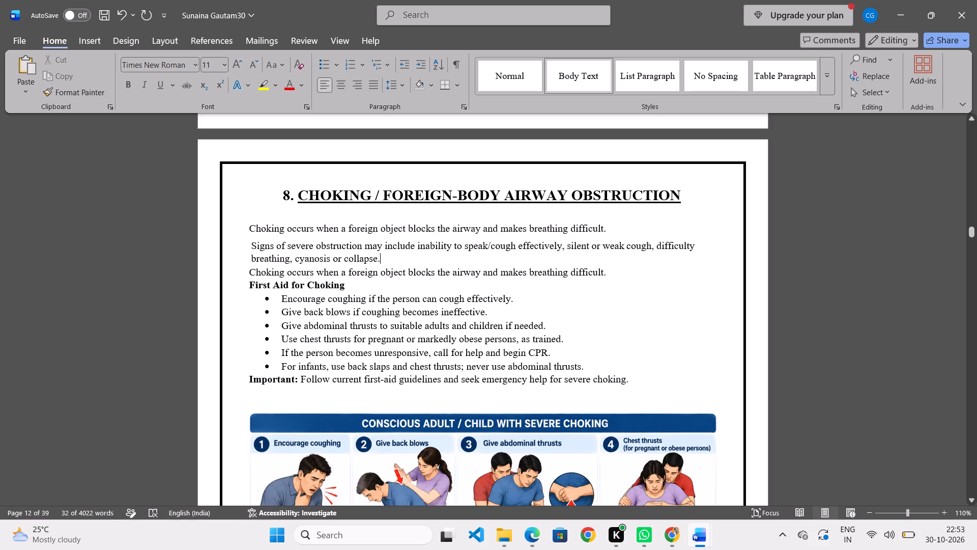
Justify the first "Choking occurs" and "Signs of severe obstruction" paragraphs in section 8, including the blank line above them.
left_click_drag(386, 262, 365, 255)
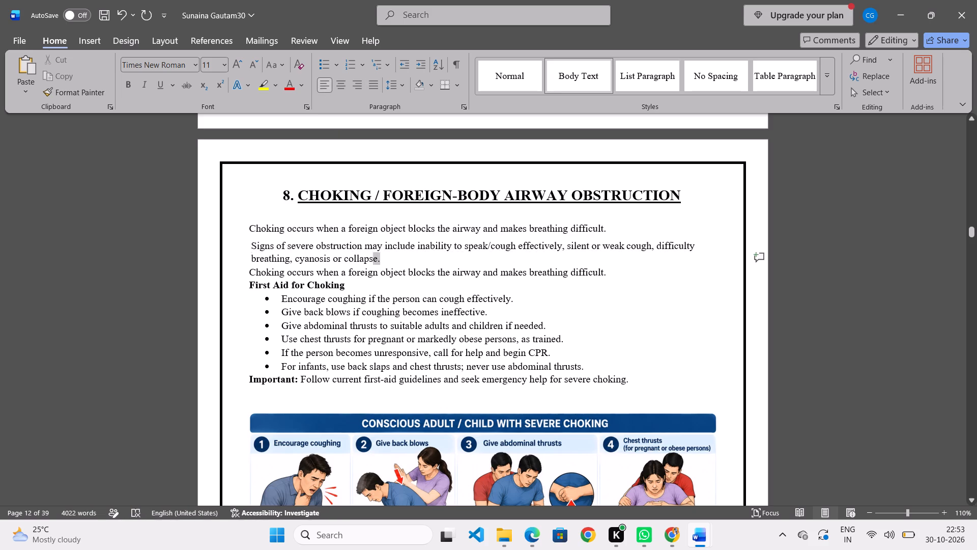
left_click_drag(365, 255, 229, 217)
left_click(373, 89)
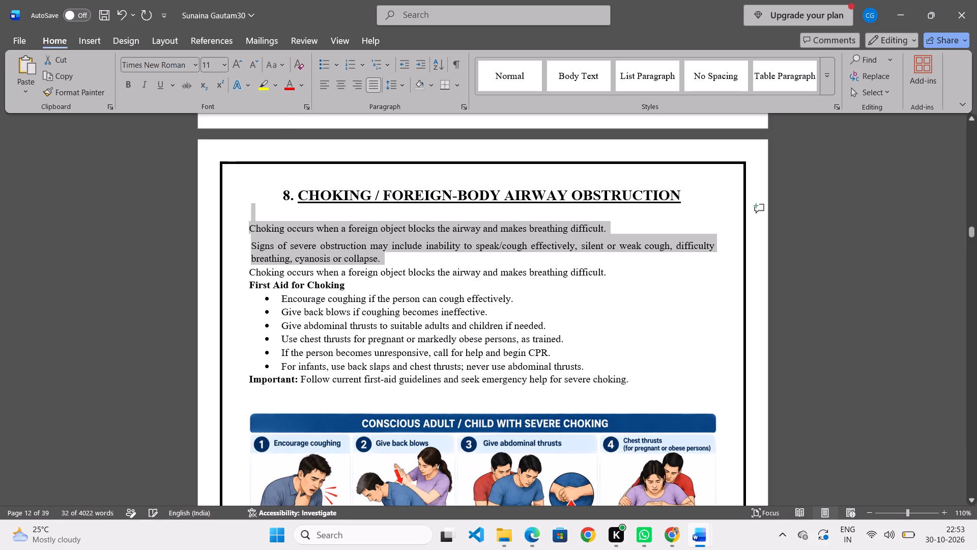
Look through sections 8 to 11, checking the spacing between the first-aid lists, Important notes and diagrams.
left_click(428, 259)
scroll(427, 267, "down", 3)
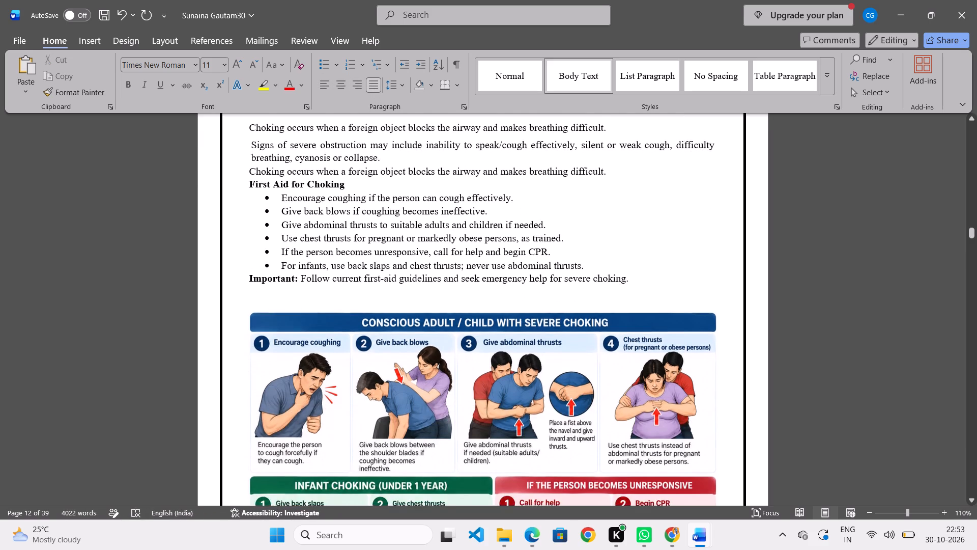
scroll(427, 269, "down", 20)
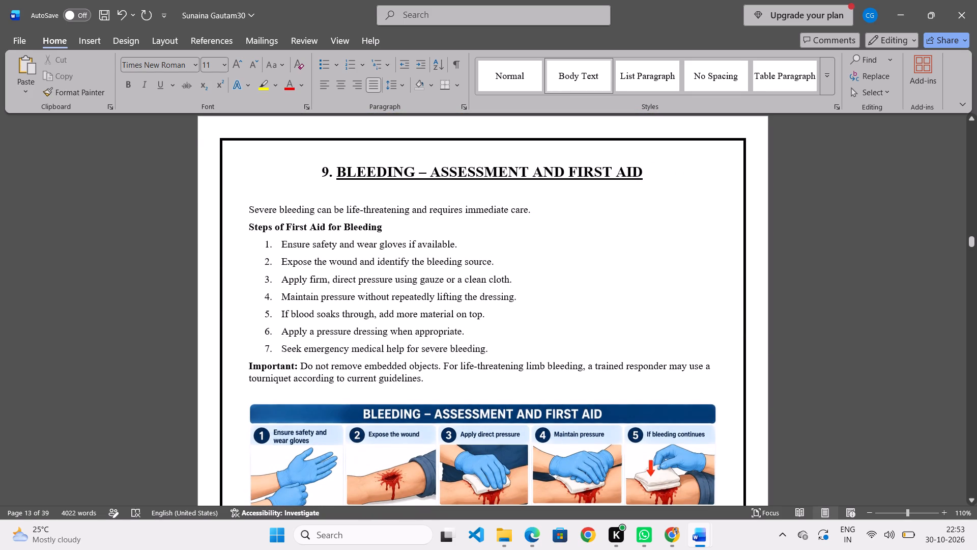
scroll(417, 292, "down", 4)
scroll(417, 292, "up", 1)
scroll(417, 292, "down", 17)
scroll(415, 295, "up", 1)
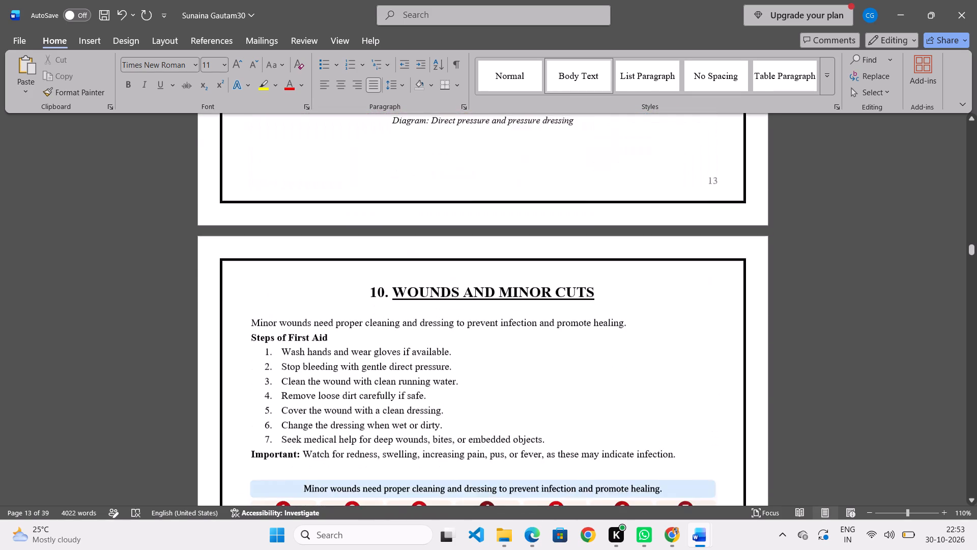
scroll(413, 297, "down", 1)
scroll(412, 297, "up", 1)
scroll(412, 298, "down", 19)
scroll(412, 300, "up", 1)
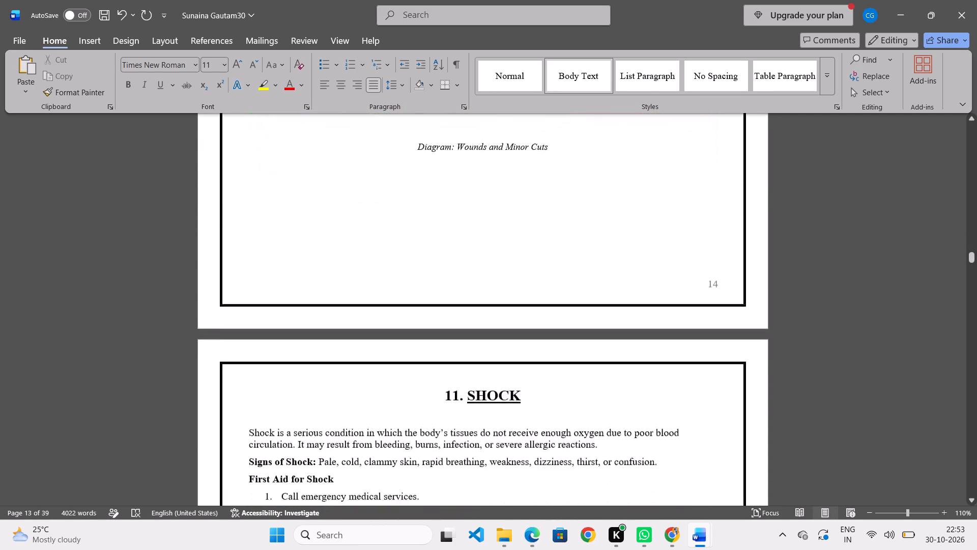
scroll(412, 300, "down", 2)
scroll(412, 300, "up", 8)
scroll(412, 300, "down", 1)
Add an unnumbered blank line between list item 7 and the Important note in section 10, Wounds and Minor Cuts.
scroll(412, 300, "up", 11)
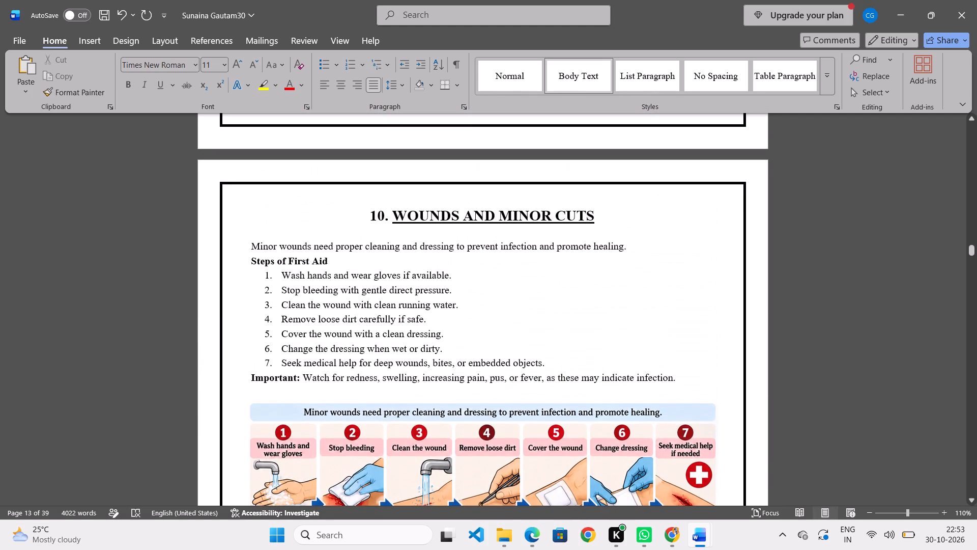
left_click(553, 364)
key("Return")
key("BackSpace")
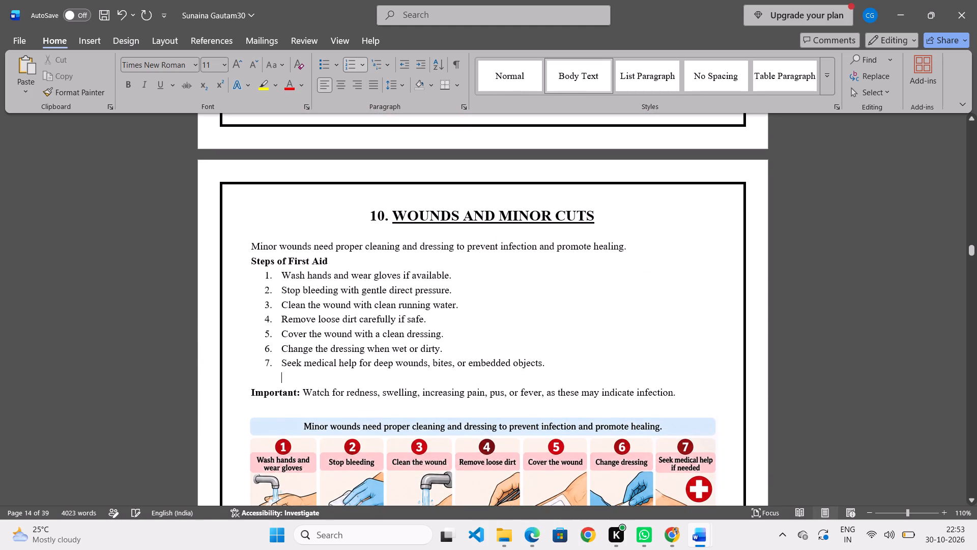
Add an unnumbered blank line between list item 7 and the Important note in section 9, Bleeding.
scroll(537, 367, "down", 12)
scroll(531, 365, "up", 1)
scroll(531, 365, "down", 2)
scroll(531, 365, "up", 5)
scroll(531, 365, "down", 1)
scroll(531, 365, "up", 3)
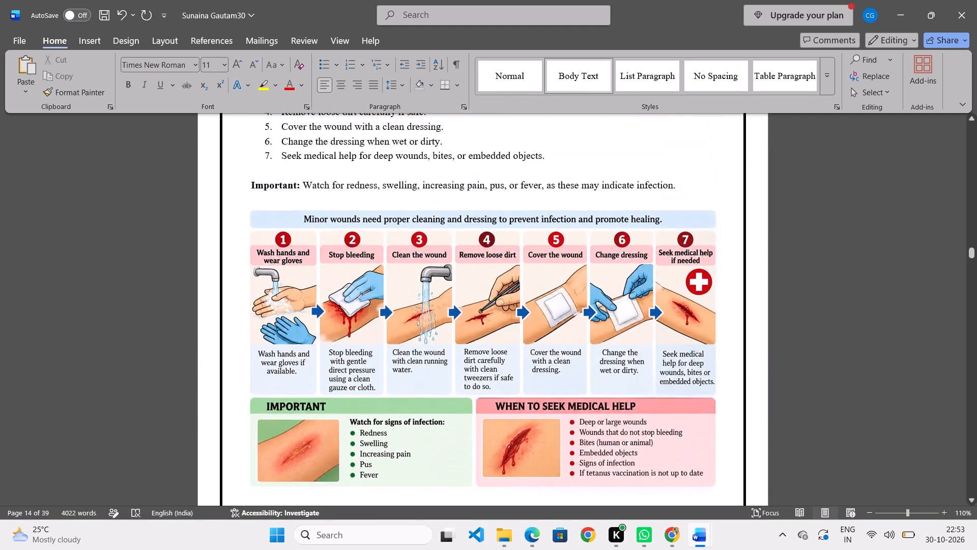
scroll(531, 365, "up", 7)
scroll(531, 365, "up", 16)
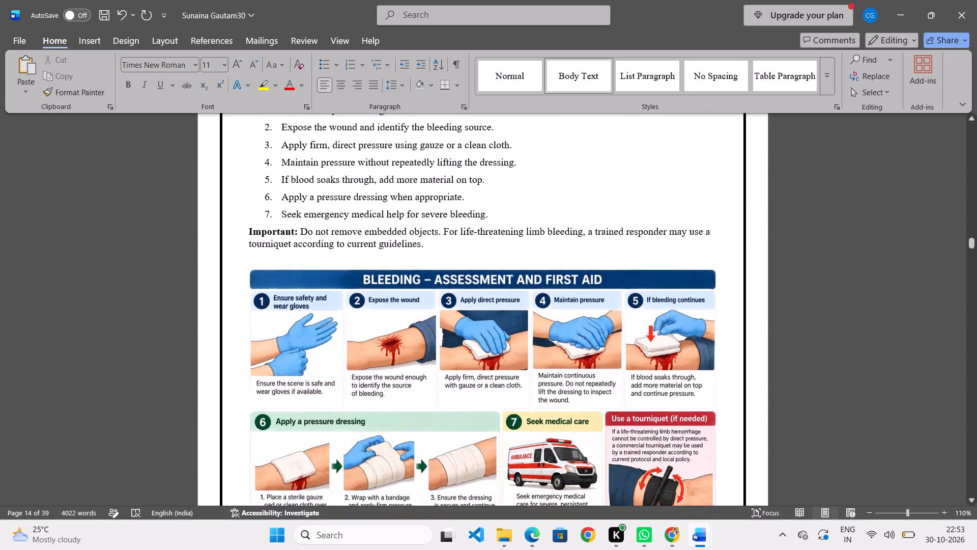
scroll(526, 360, "down", 9)
scroll(526, 360, "up", 2)
scroll(526, 360, "down", 2)
scroll(526, 360, "up", 4)
scroll(526, 360, "down", 1)
scroll(526, 360, "up", 7)
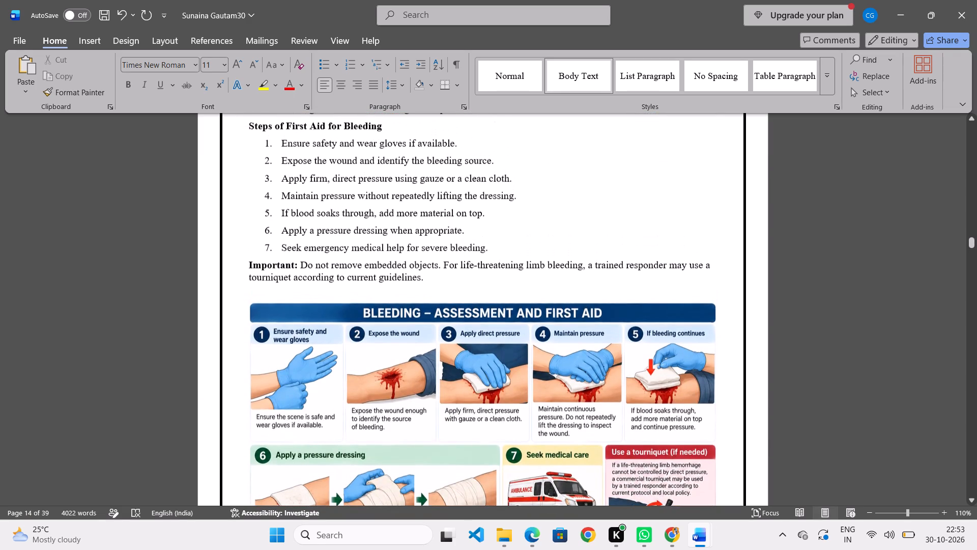
left_click(498, 248)
key("Return")
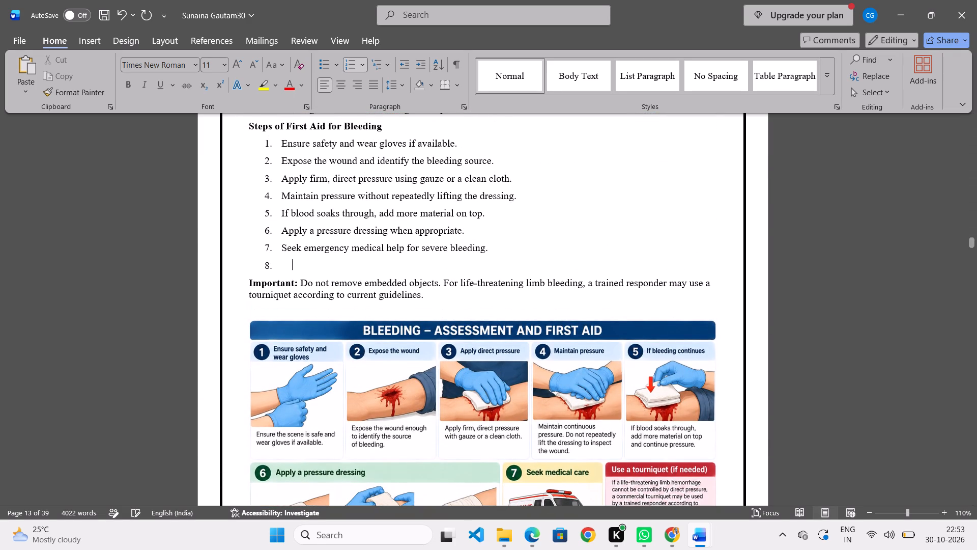
key("BackSpace")
Add an unbulleted blank line between the last bullet about infants and the Important note in section 8, Choking.
scroll(492, 265, "up", 10)
scroll(490, 267, "down", 1)
scroll(490, 267, "up", 1)
scroll(490, 267, "down", 1)
scroll(490, 267, "up", 2)
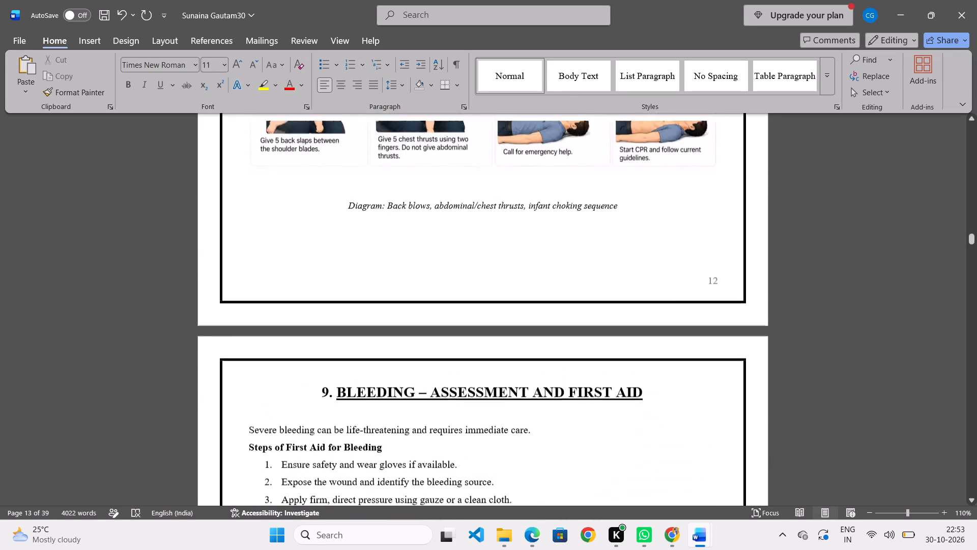
scroll(490, 267, "up", 6)
scroll(490, 268, "down", 1)
scroll(490, 268, "up", 9)
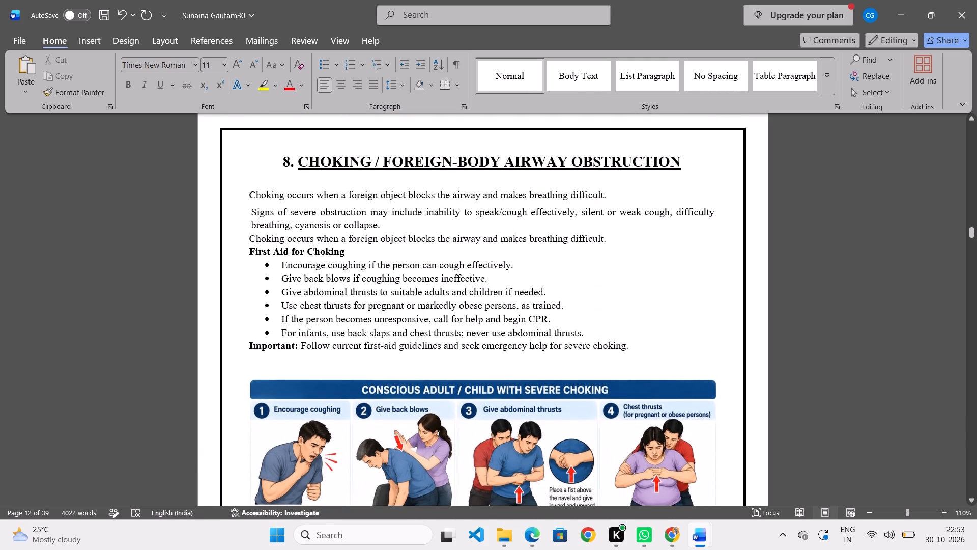
left_click(587, 334)
key("Return")
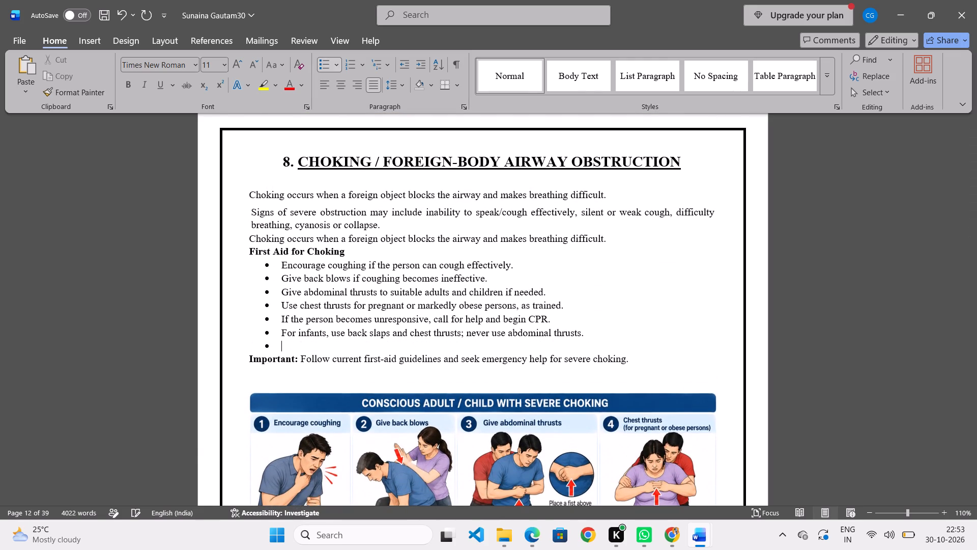
key("BackSpace")
Check the spacing and page layout from the AED and recovery position page through section 10.
scroll(570, 338, "up", 10)
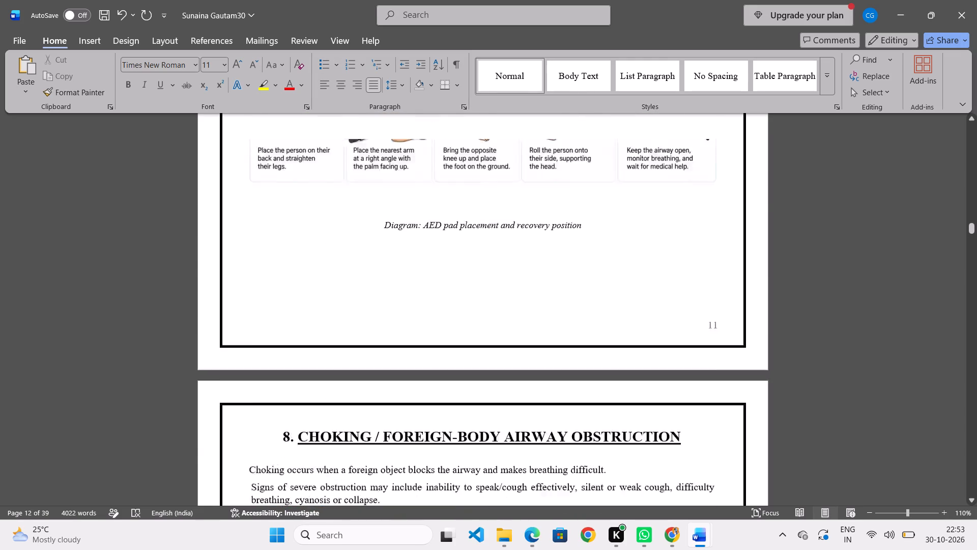
scroll(570, 338, "up", 14)
scroll(570, 338, "down", 5)
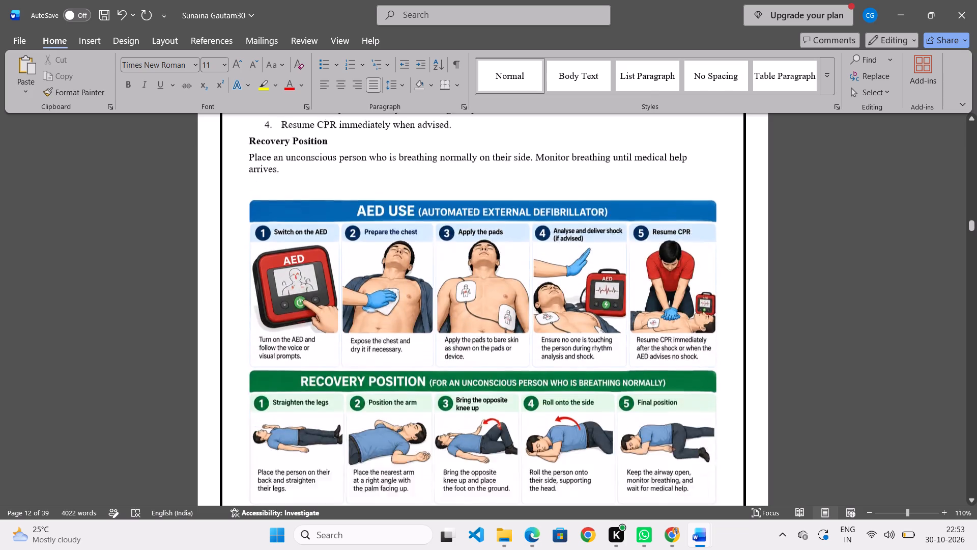
scroll(569, 338, "down", 9)
scroll(553, 348, "up", 1)
scroll(553, 348, "down", 19)
scroll(524, 360, "down", 3)
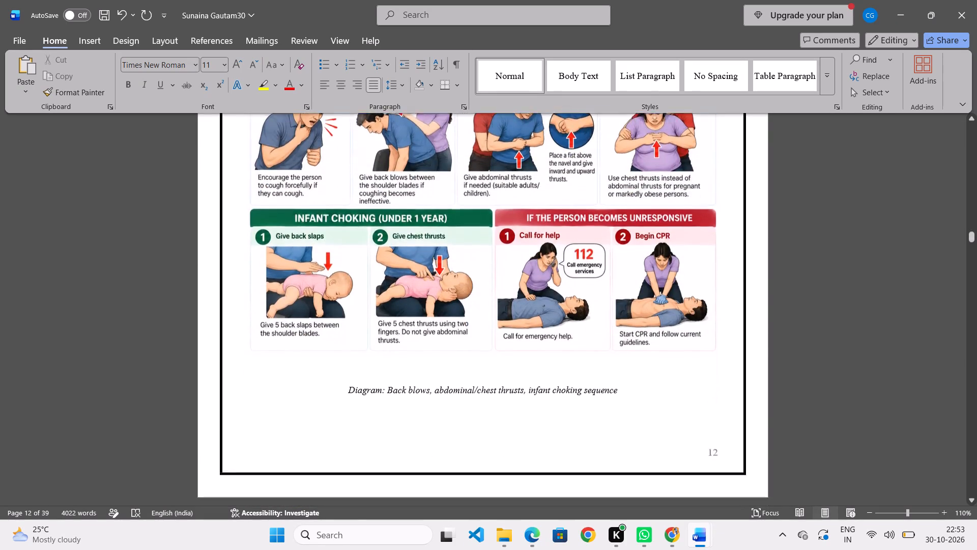
scroll(524, 360, "down", 15)
scroll(524, 360, "down", 11)
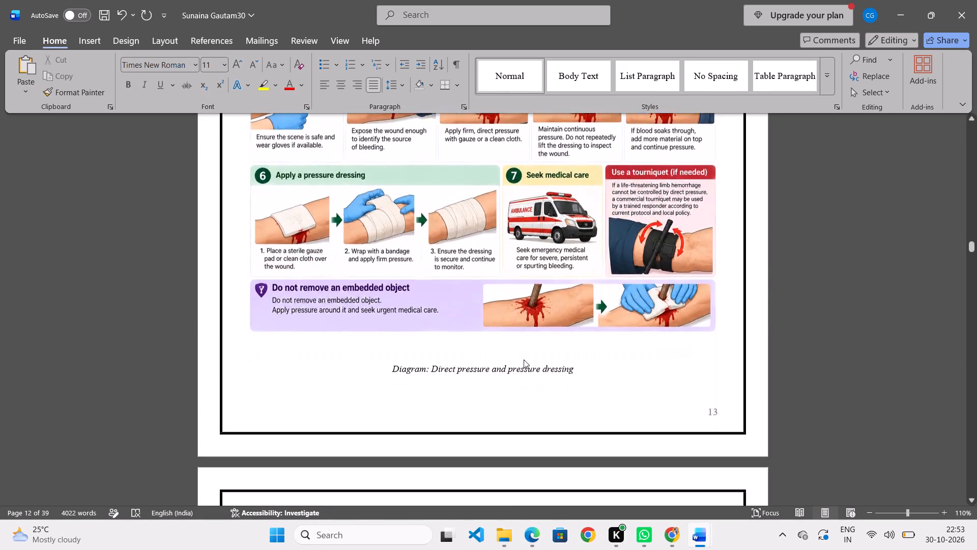
scroll(524, 360, "down", 17)
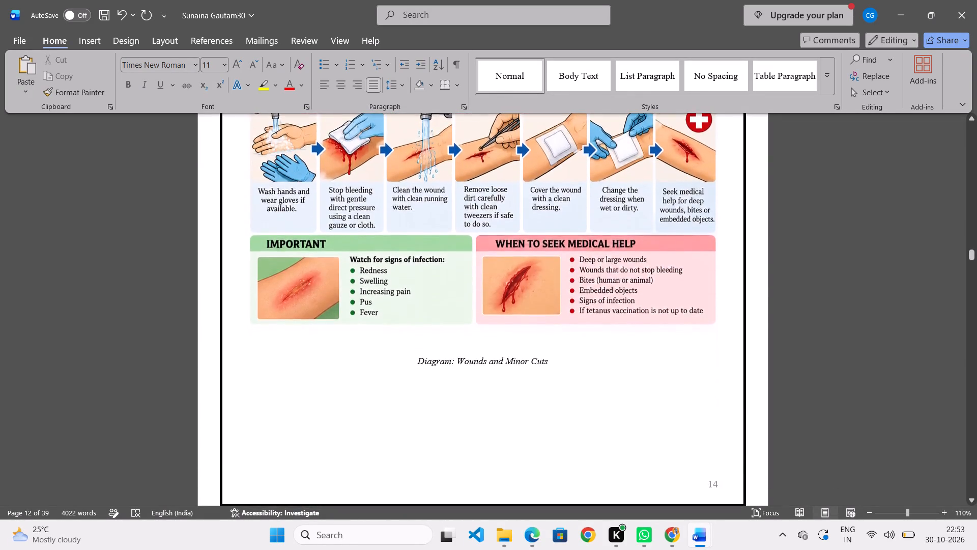
scroll(524, 360, "down", 5)
scroll(524, 360, "up", 7)
scroll(524, 360, "down", 1)
scroll(524, 360, "up", 7)
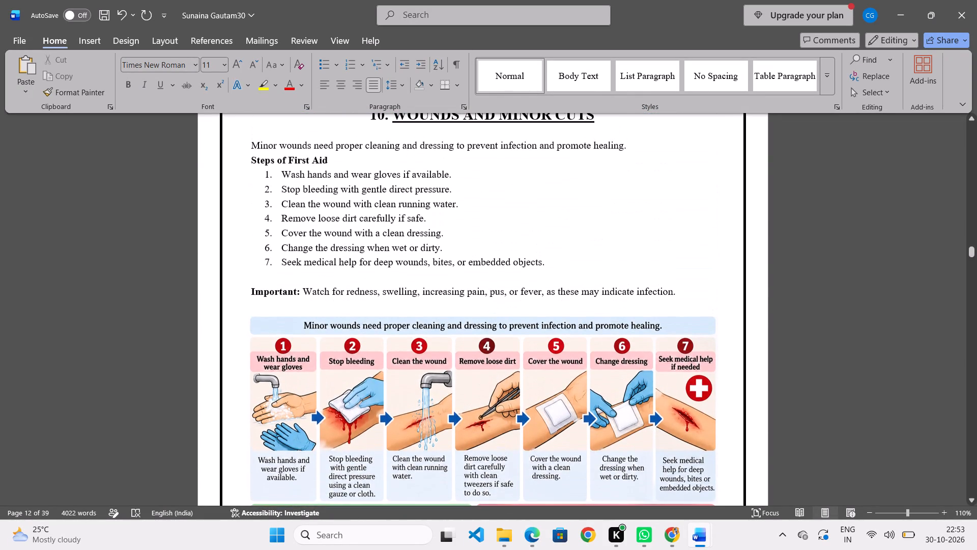
scroll(523, 360, "down", 3)
scroll(523, 360, "up", 5)
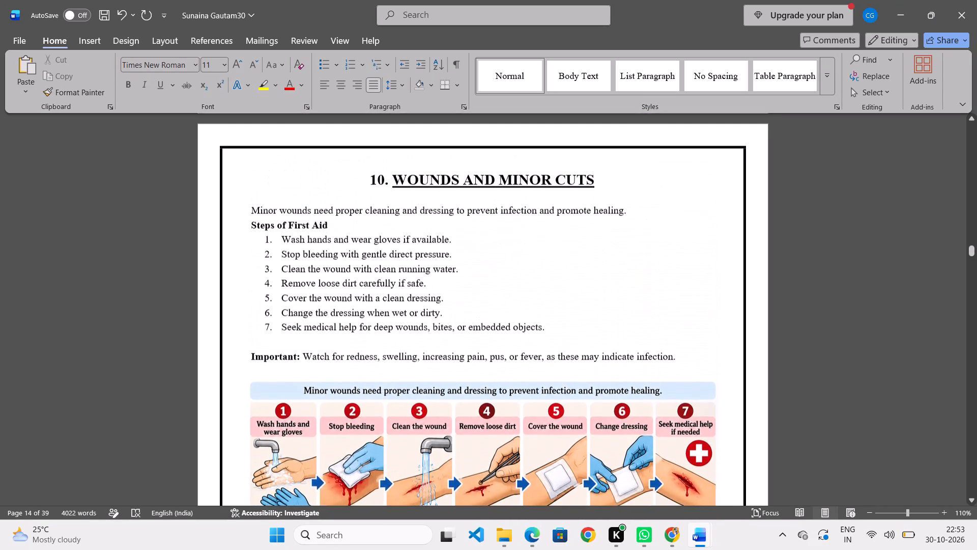
Examine the layout and spacing of sections 11 to 20, from Shock to Fainting, Seizures and Altered Consciousness.
scroll(523, 360, "down", 11)
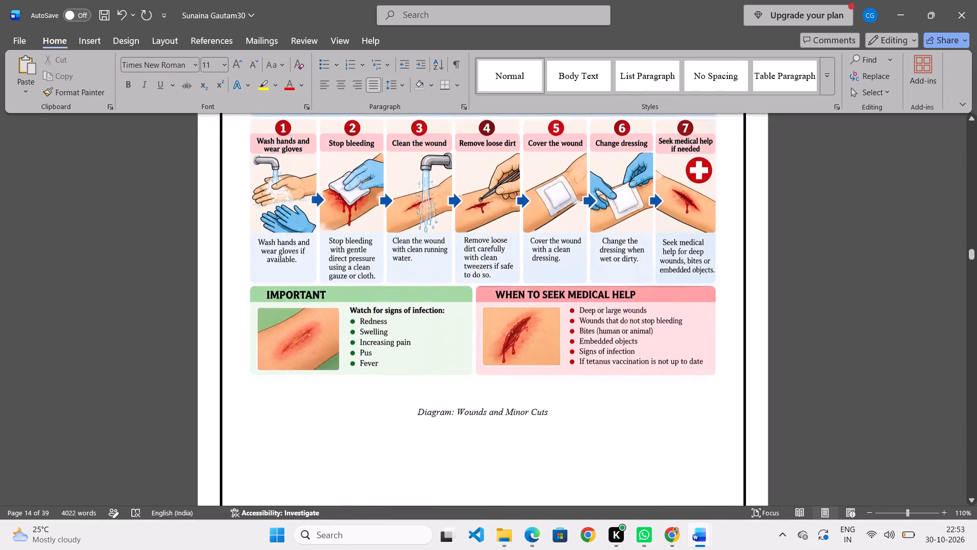
scroll(523, 360, "down", 15)
scroll(523, 360, "down", 9)
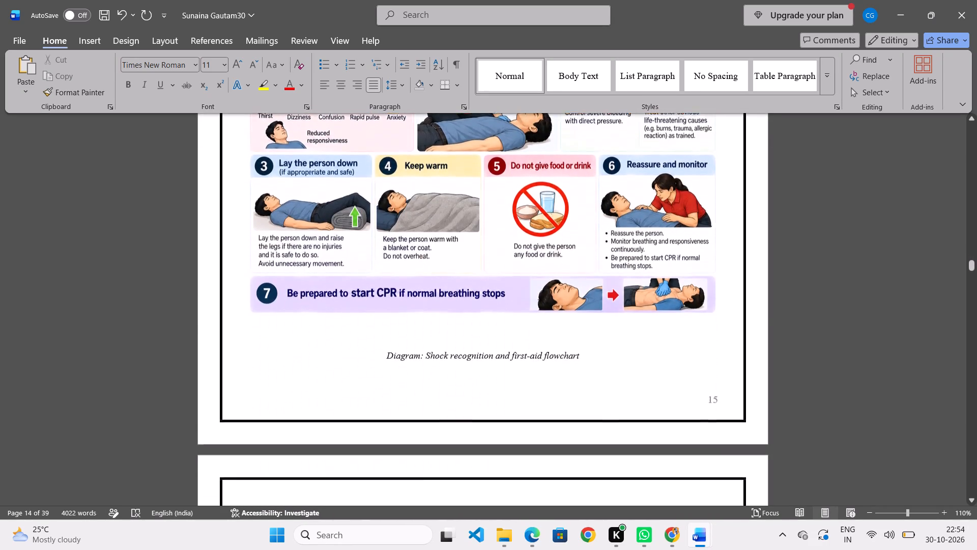
scroll(522, 360, "down", 9)
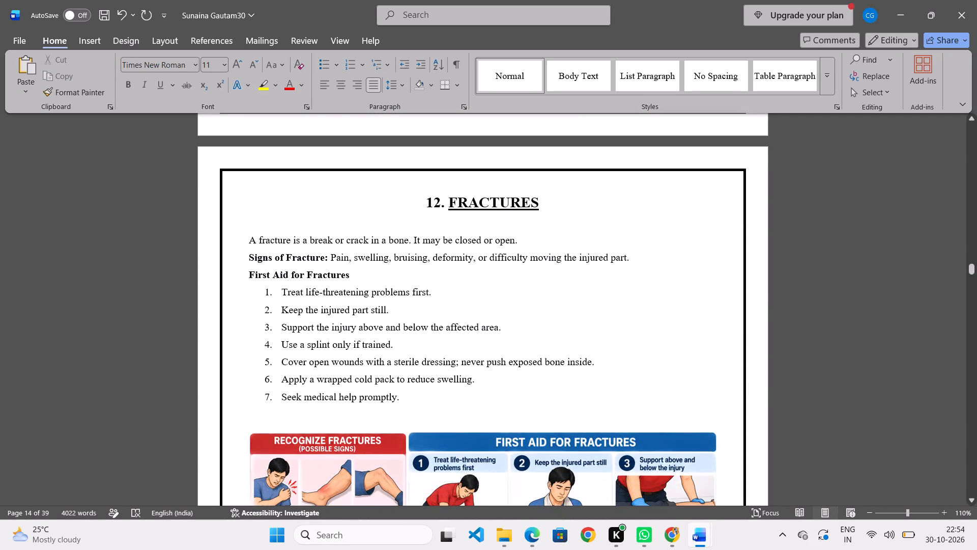
scroll(522, 360, "down", 9)
scroll(522, 360, "down", 15)
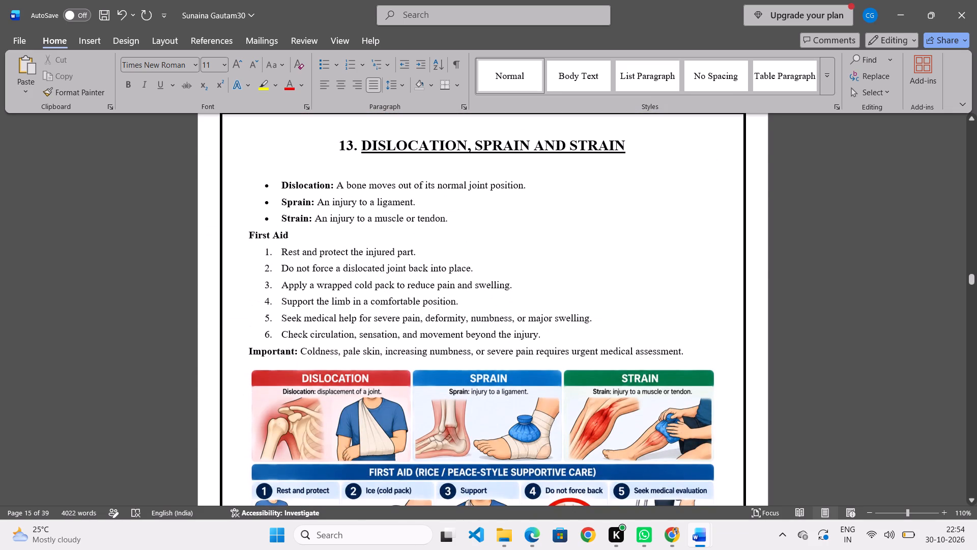
scroll(522, 360, "down", 20)
scroll(522, 360, "down", 6)
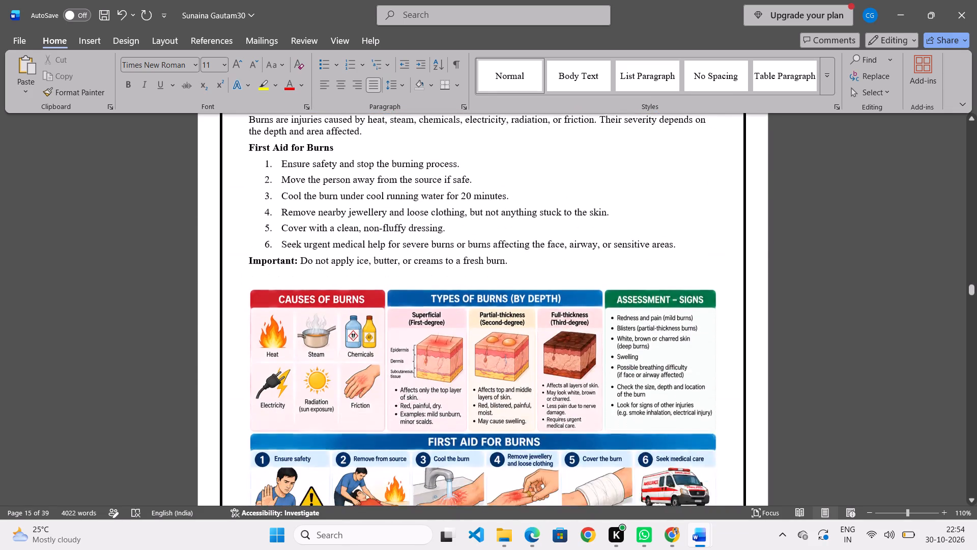
scroll(522, 360, "down", 15)
scroll(522, 360, "down", 12)
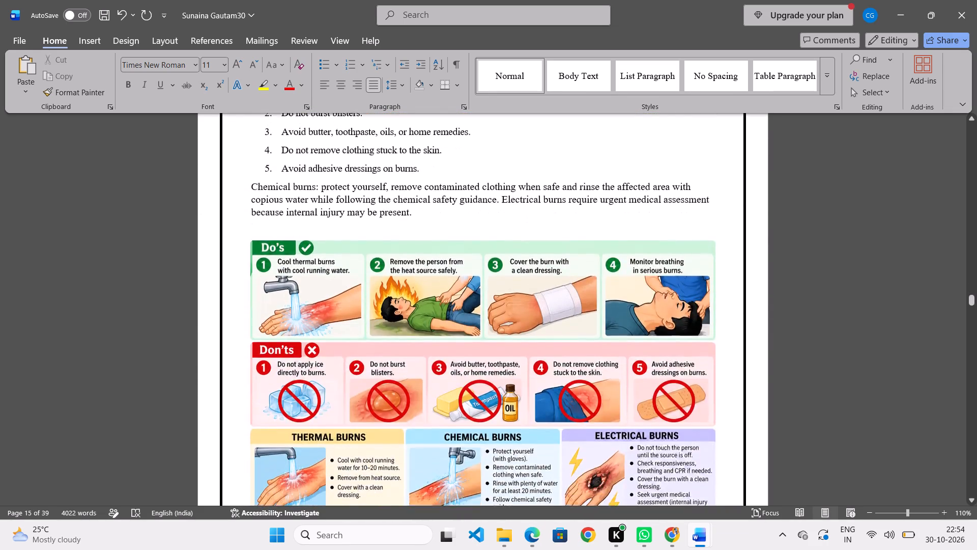
scroll(521, 360, "down", 3)
scroll(521, 360, "up", 1)
scroll(521, 360, "down", 15)
scroll(521, 360, "up", 5)
scroll(521, 360, "down", 17)
scroll(521, 360, "down", 8)
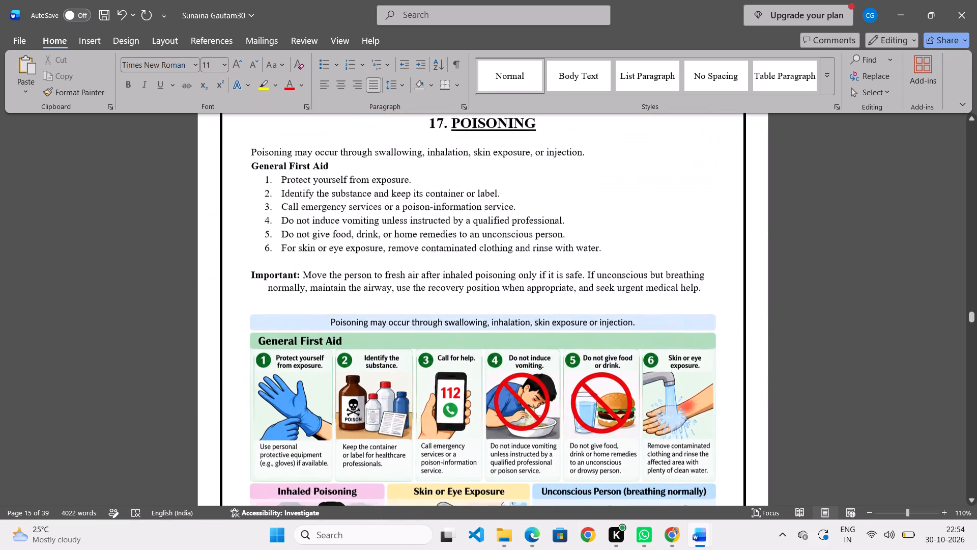
scroll(521, 360, "down", 1)
scroll(521, 360, "up", 1)
scroll(521, 360, "down", 9)
scroll(521, 360, "up", 1)
scroll(521, 360, "down", 8)
scroll(521, 360, "up", 1)
scroll(521, 360, "down", 7)
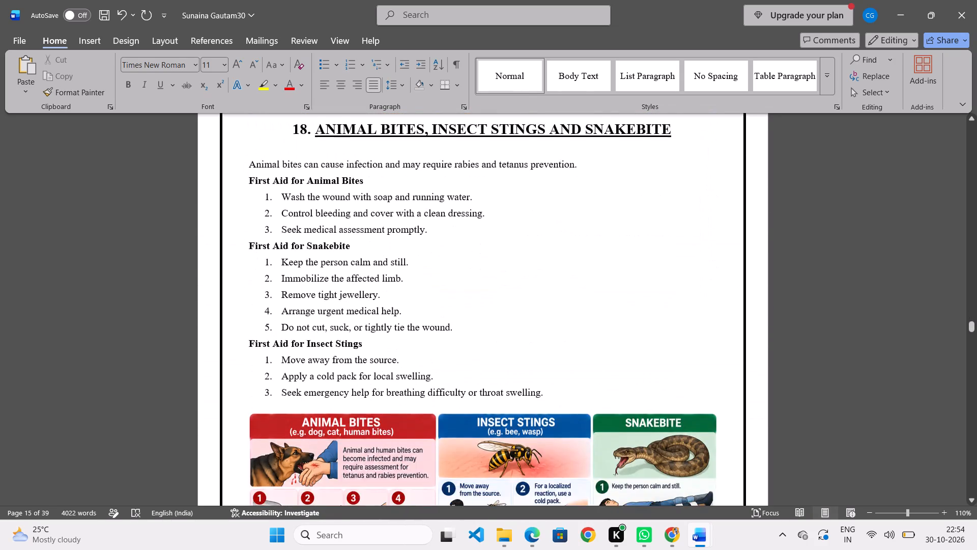
scroll(521, 360, "down", 9)
scroll(521, 360, "down", 19)
scroll(521, 360, "down", 6)
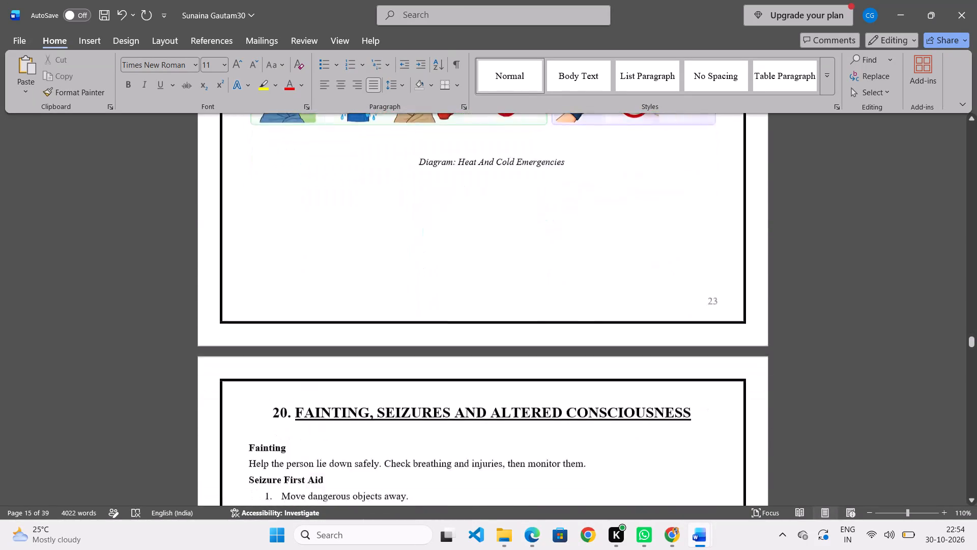
scroll(521, 360, "down", 6)
scroll(521, 360, "up", 2)
scroll(521, 360, "down", 17)
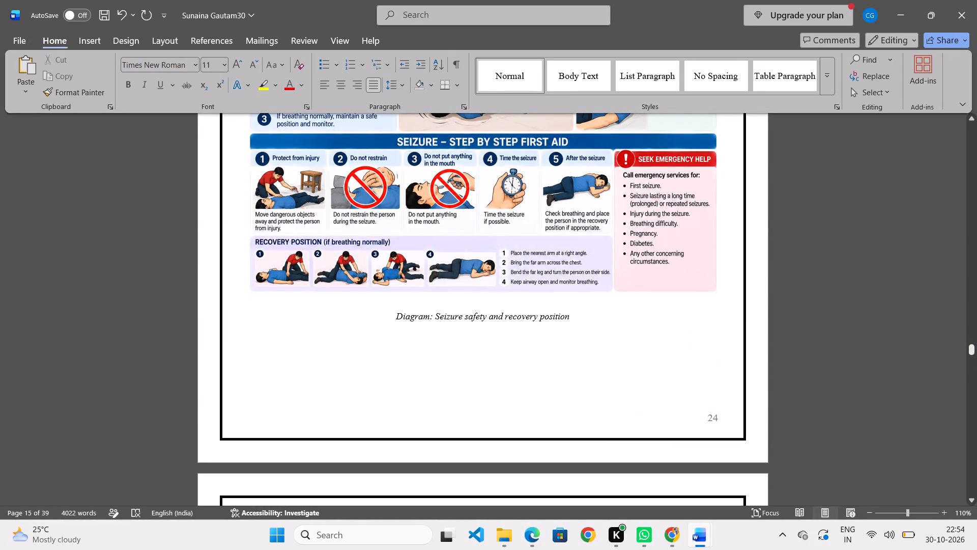
Inspect the closing pages, including section 33's revision questions and section 32's burns and choking checklist.
left_click_drag(972, 350, 976, 381)
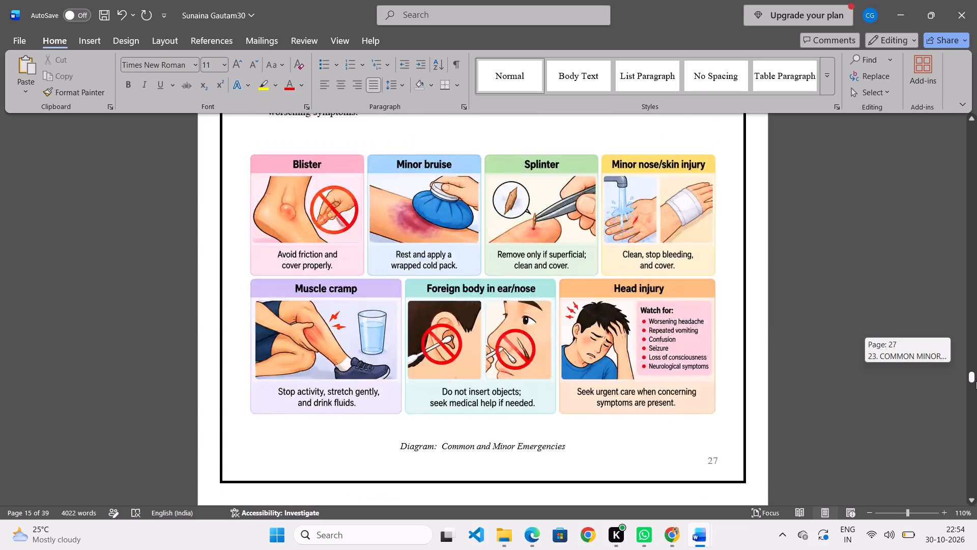
left_click_drag(976, 381, 976, 475)
scroll(547, 375, "up", 1)
scroll(547, 375, "down", 1)
scroll(547, 375, "up", 1)
scroll(547, 375, "down", 1)
scroll(547, 375, "up", 1)
scroll(547, 375, "down", 1)
scroll(547, 375, "up", 9)
scroll(543, 370, "down", 2)
scroll(543, 370, "up", 2)
scroll(543, 370, "down", 1)
scroll(543, 370, "up", 12)
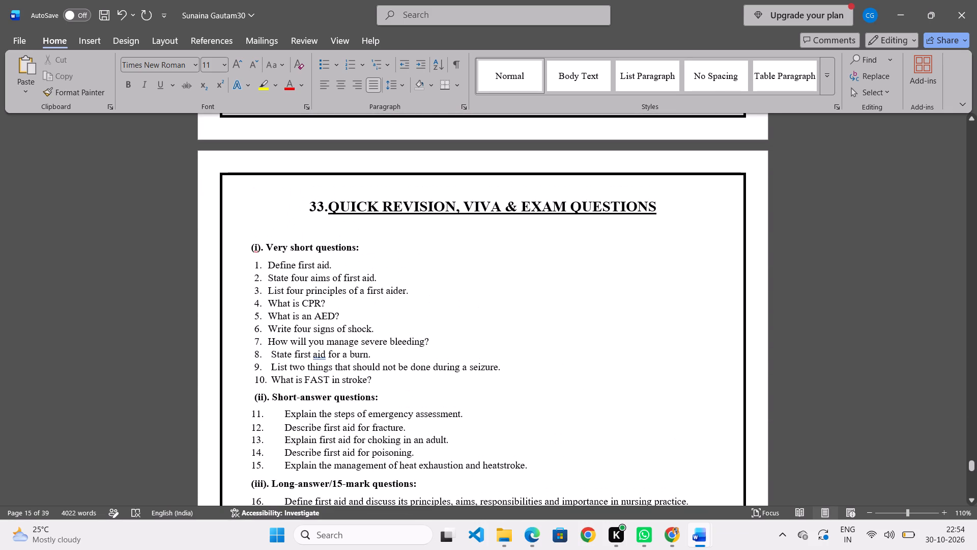
scroll(462, 323, "up", 15)
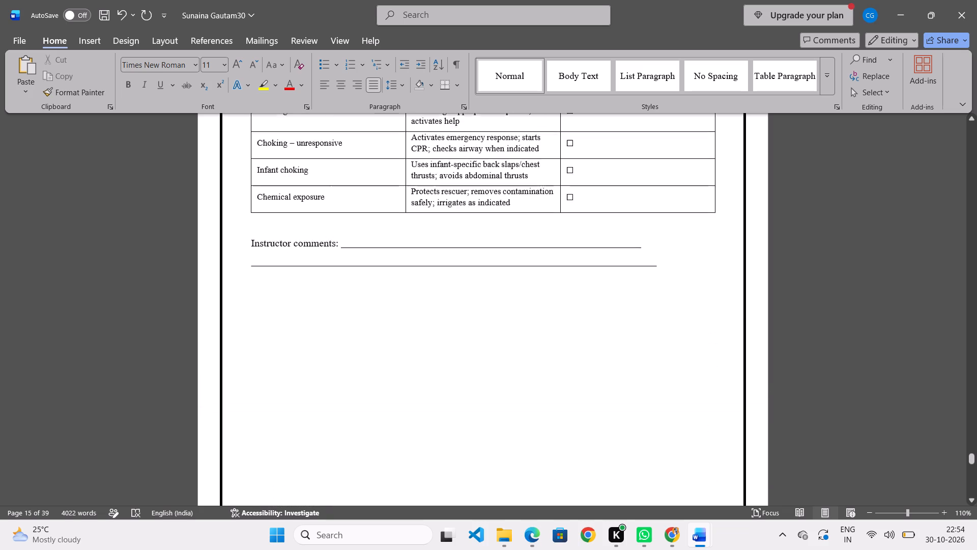
scroll(462, 323, "up", 7)
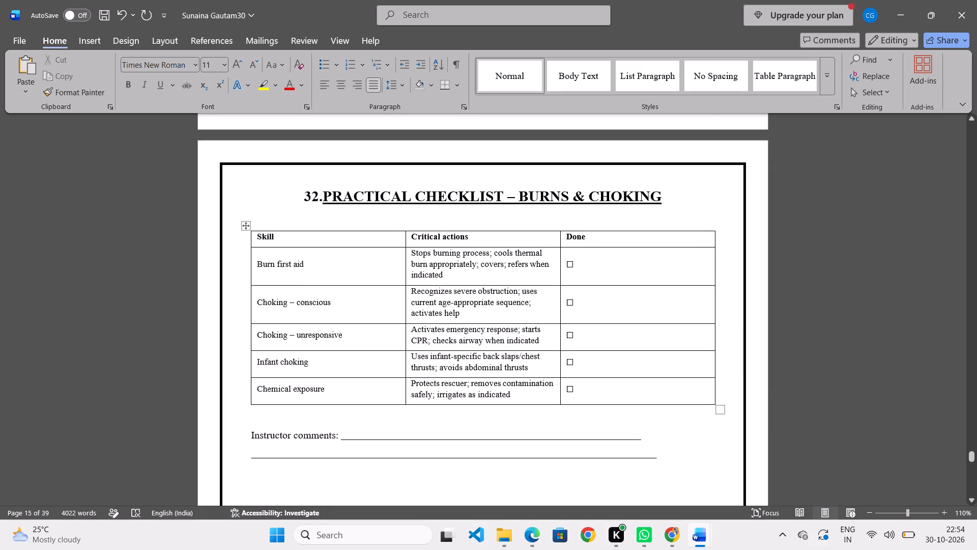
scroll(462, 323, "up", 13)
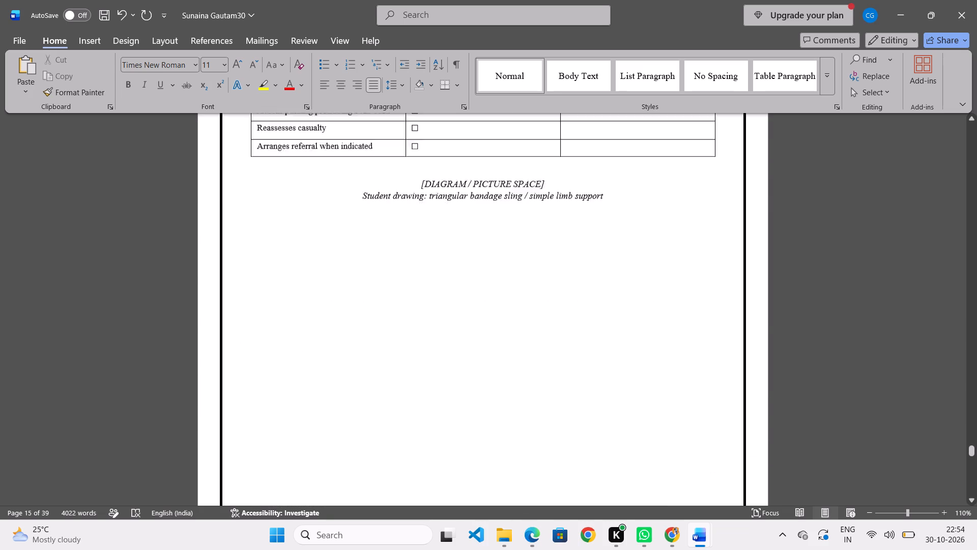
scroll(462, 323, "up", 6)
scroll(451, 364, "down", 3)
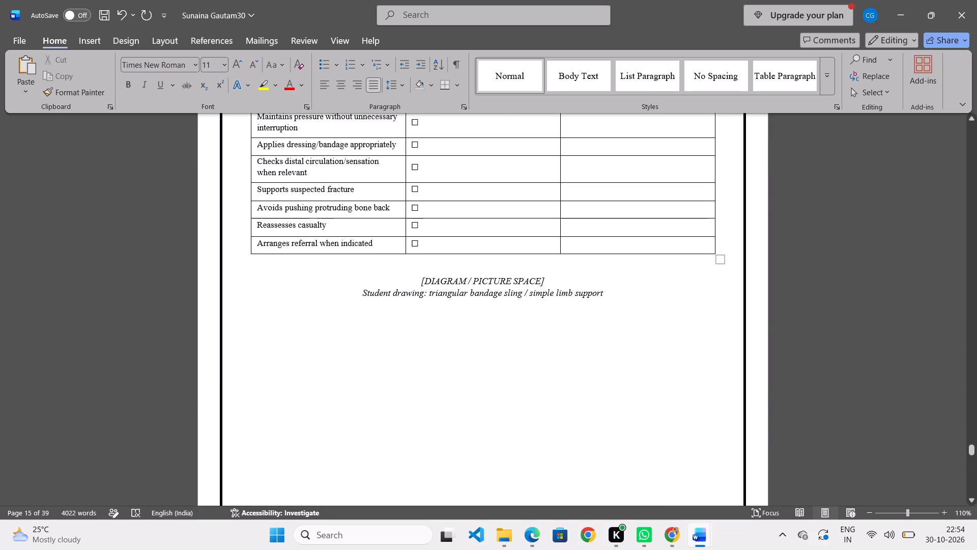
scroll(451, 364, "up", 2)
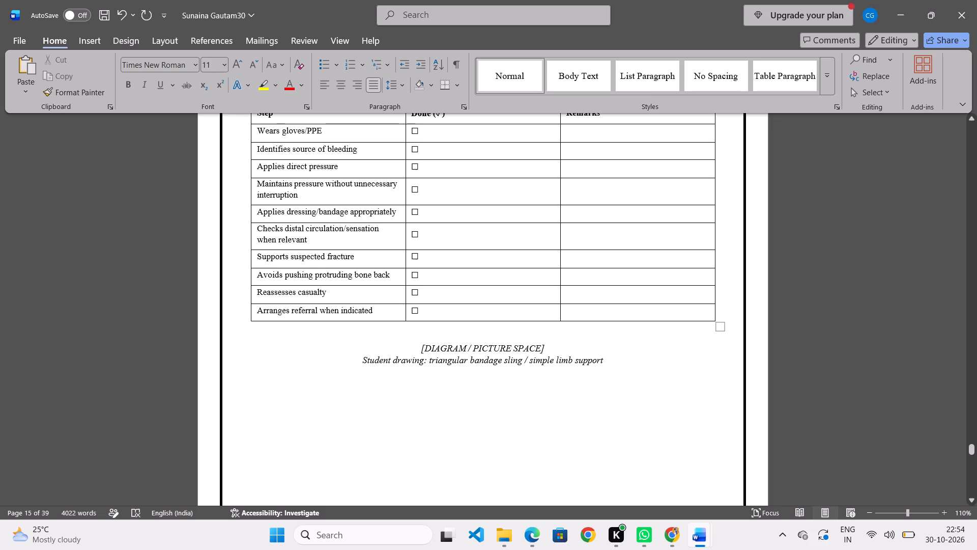
key("ctrl+minus")
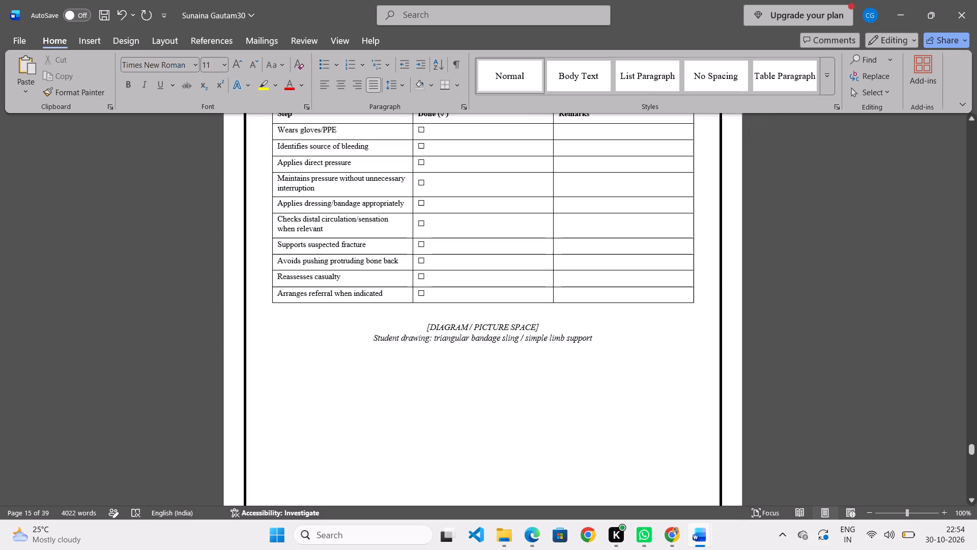
scroll(451, 364, "up", 3)
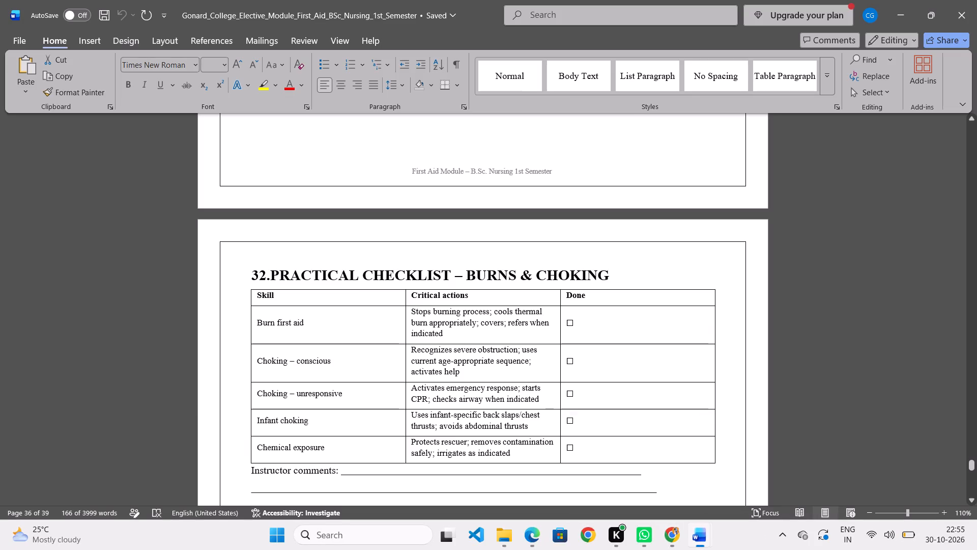
scroll(521, 375, "down", 9)
scroll(521, 375, "up", 8)
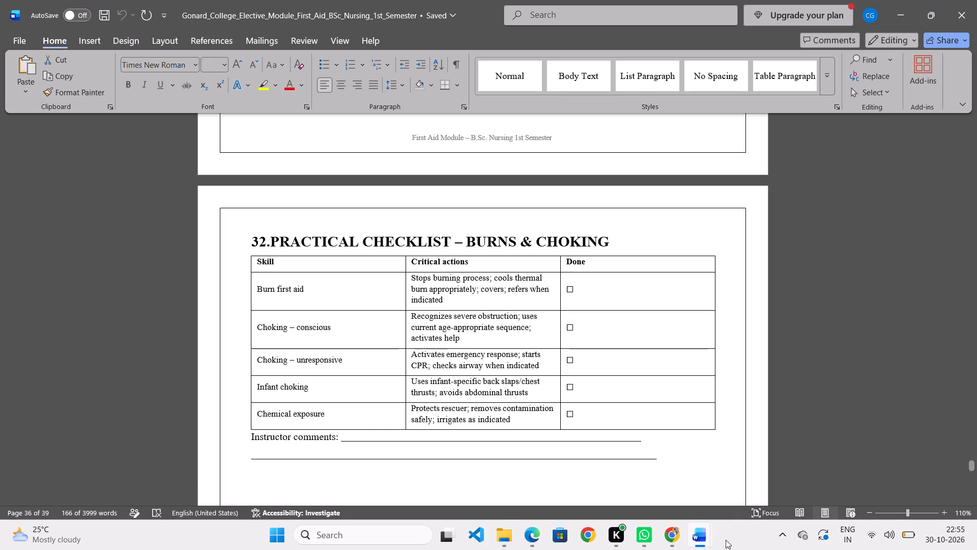
left_click(663, 491)
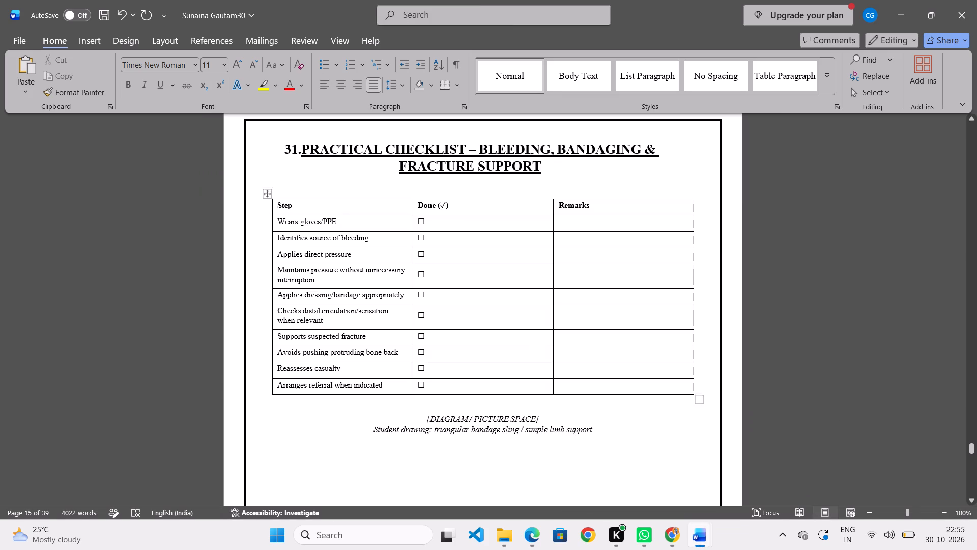
left_click(19, 41)
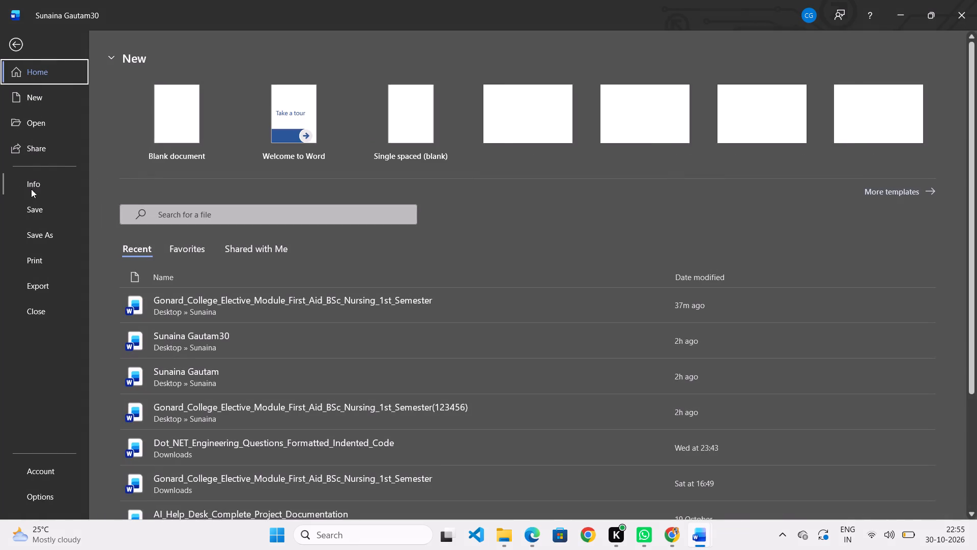
left_click(37, 214)
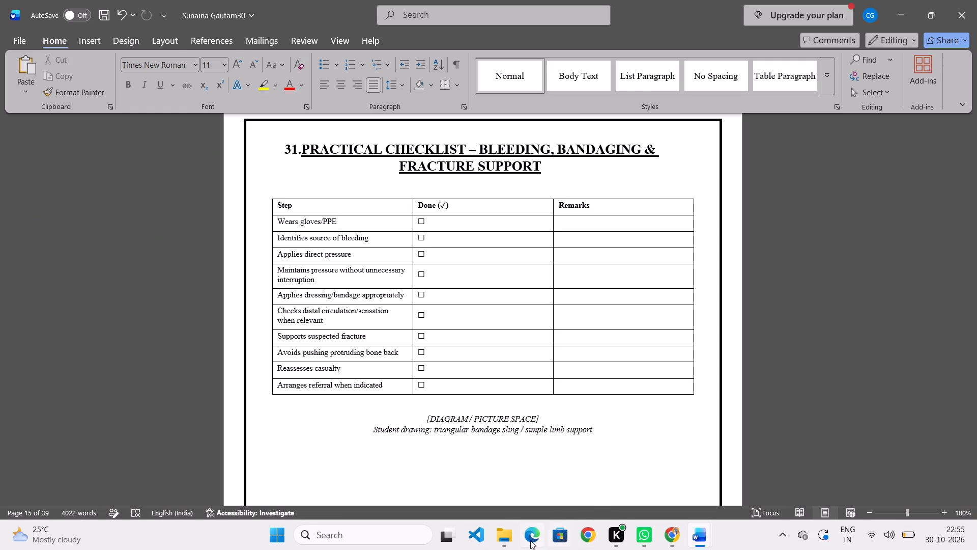
Delete the old PDF copy of the report, whose name ends in 30, from the Sunaina folder.
left_click(501, 544)
left_click(229, 345)
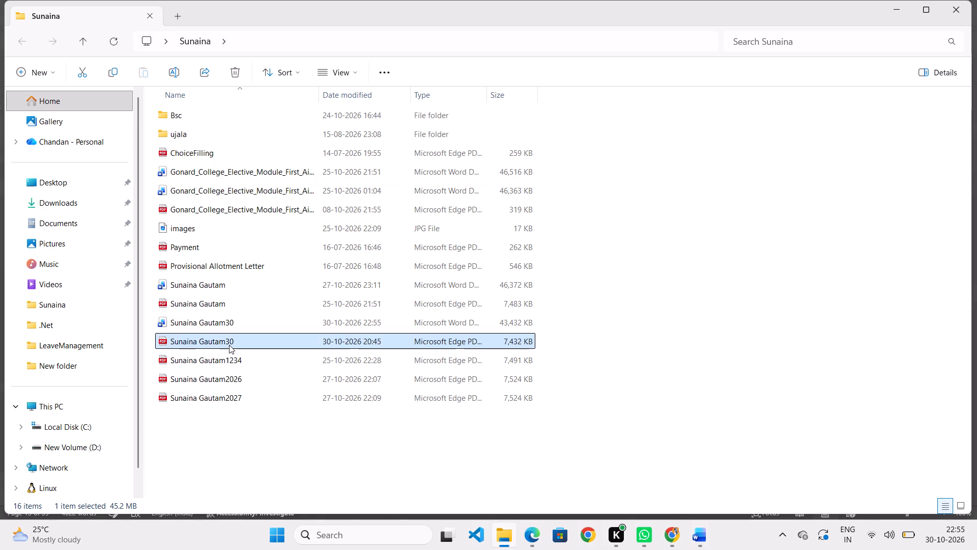
key("Delete")
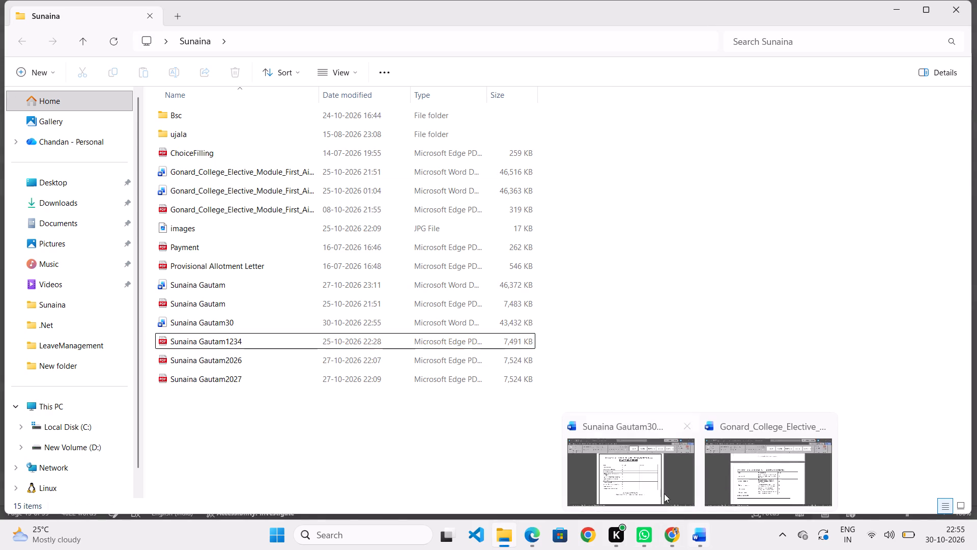
Save the Word report again and export it as a PDF to the Sunaina folder, keeping the file name ending in 30.
left_click(648, 486)
left_click(14, 34)
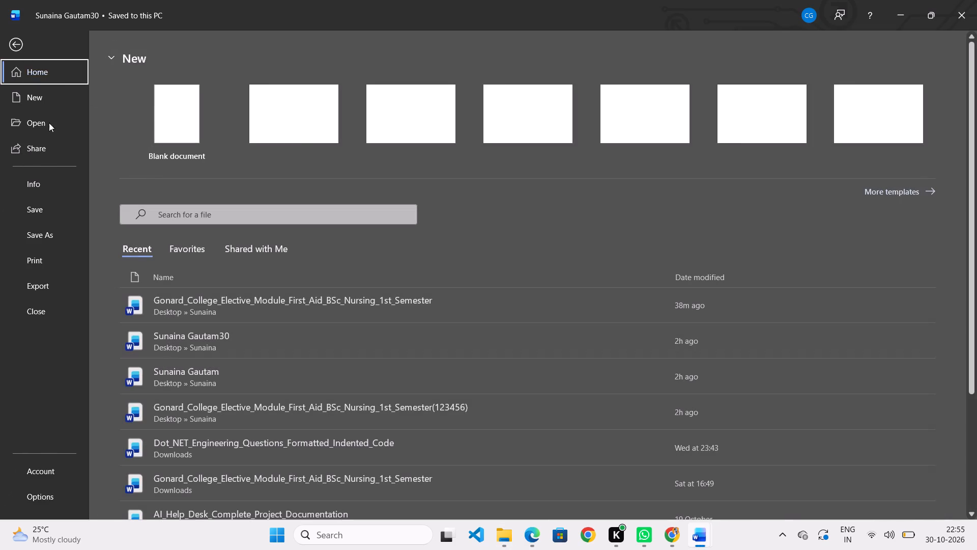
left_click(38, 213)
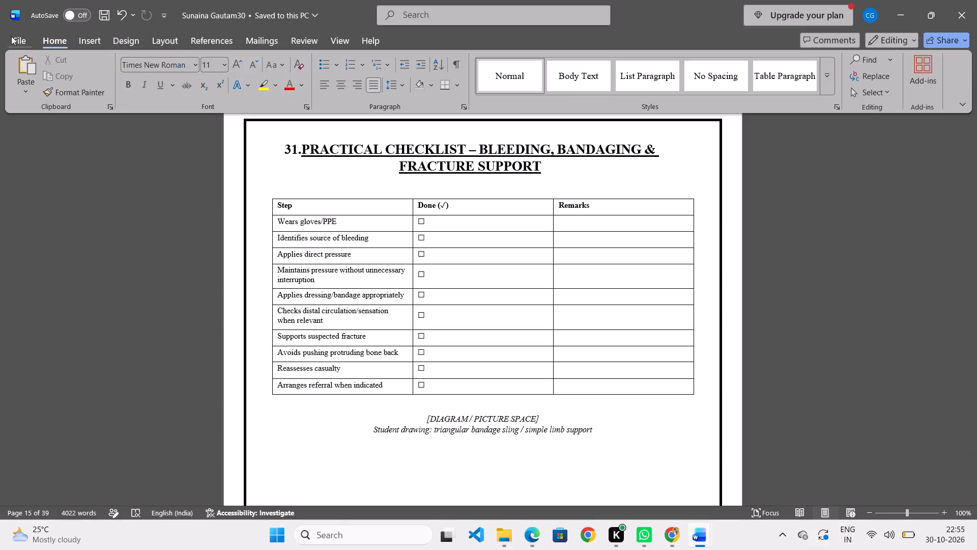
left_click(11, 36)
left_click(37, 237)
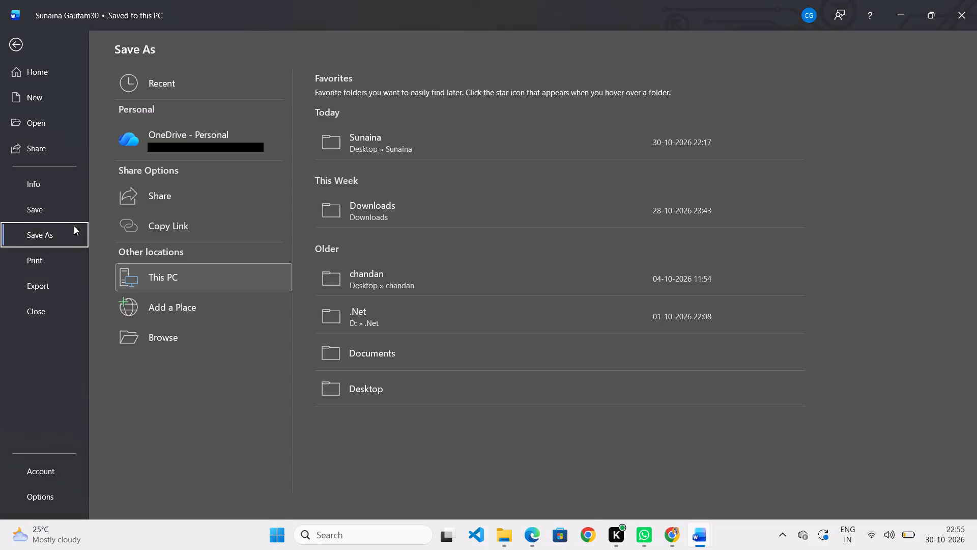
left_click(385, 152)
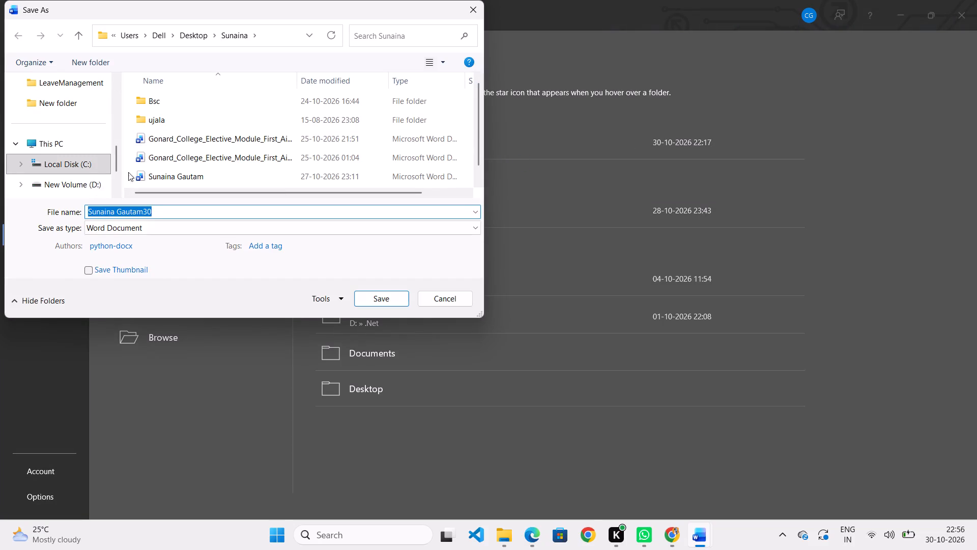
left_click(152, 223)
left_click(104, 298)
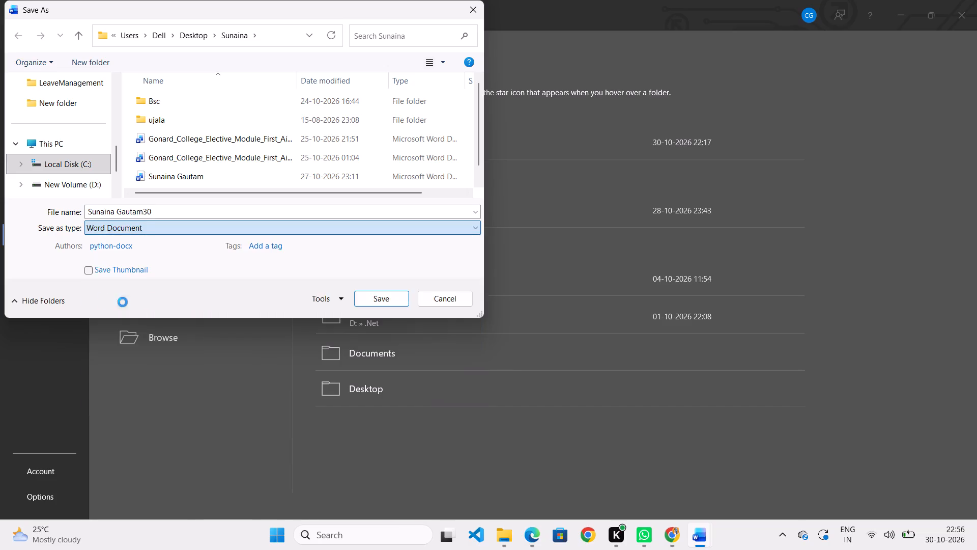
left_click(389, 332)
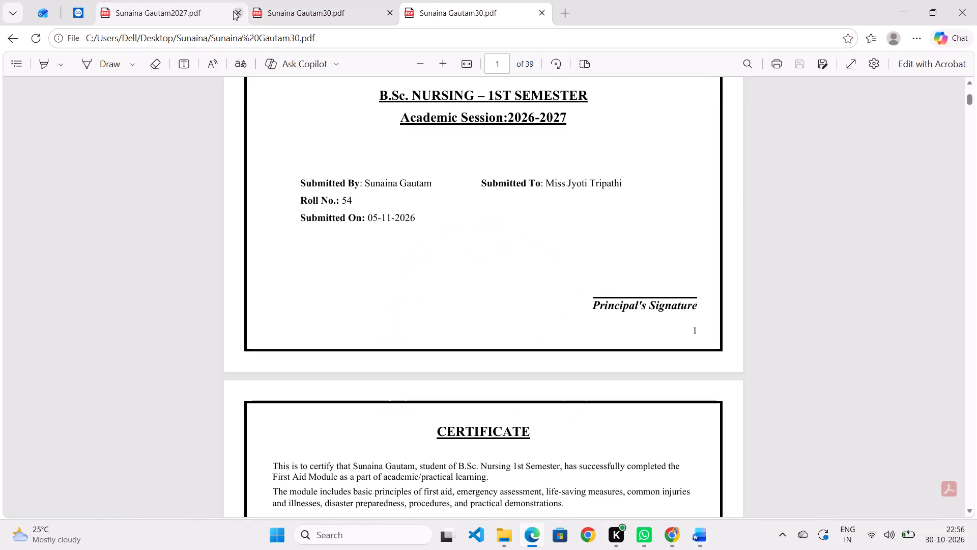
Close the two older report PDFs open in Edge, keeping only the newly exported one.
left_click(235, 10)
left_click(235, 10)
Examine the cover page and Certificate page of the exported PDF for layout, borders and page numbers.
scroll(400, 243, "up", 7)
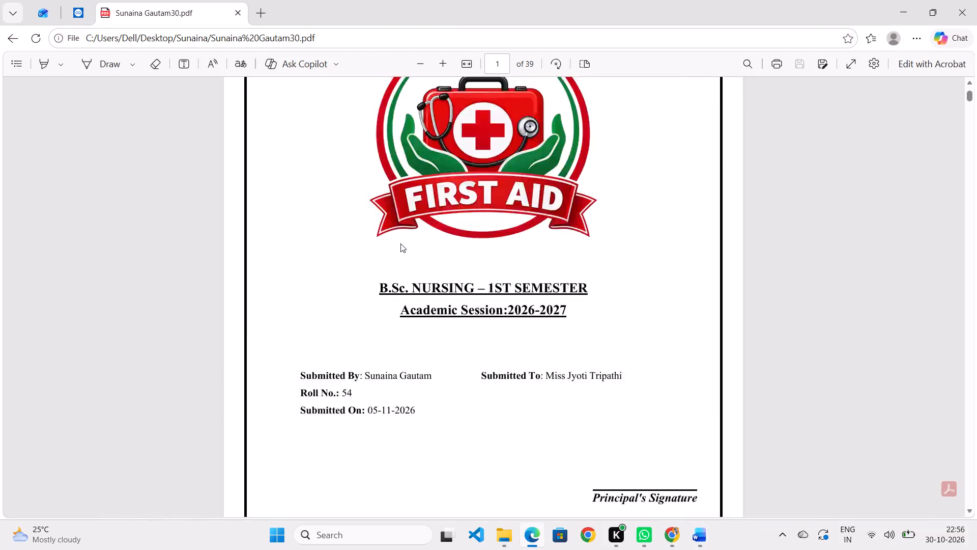
scroll(400, 243, "up", 8)
scroll(400, 243, "down", 5)
scroll(400, 243, "up", 1)
scroll(400, 243, "down", 3)
scroll(401, 243, "up", 4)
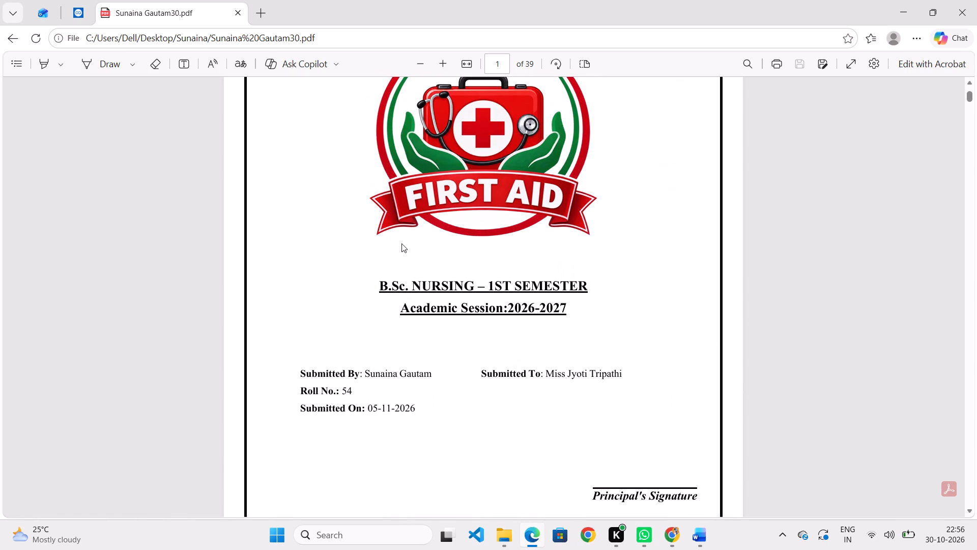
scroll(401, 243, "up", 1)
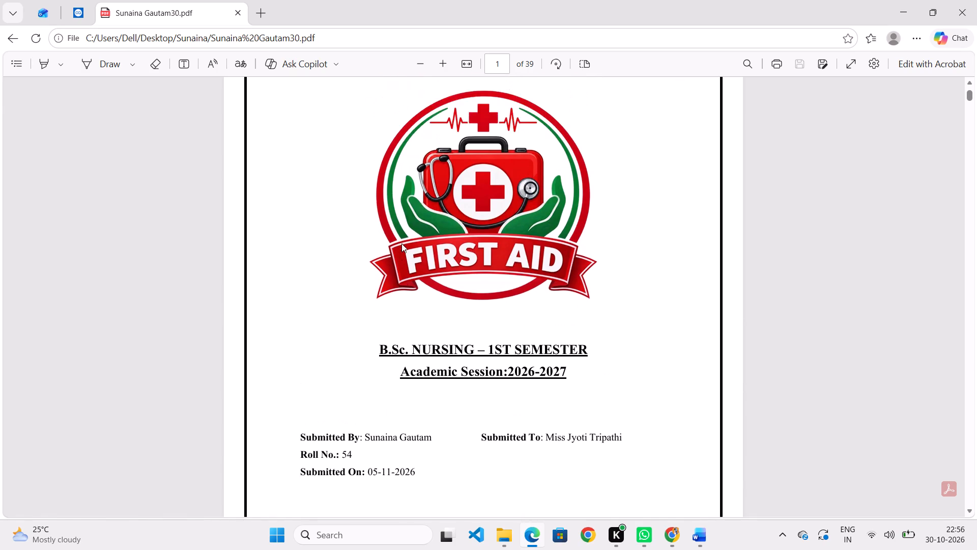
scroll(401, 243, "up", 7)
scroll(401, 243, "down", 15)
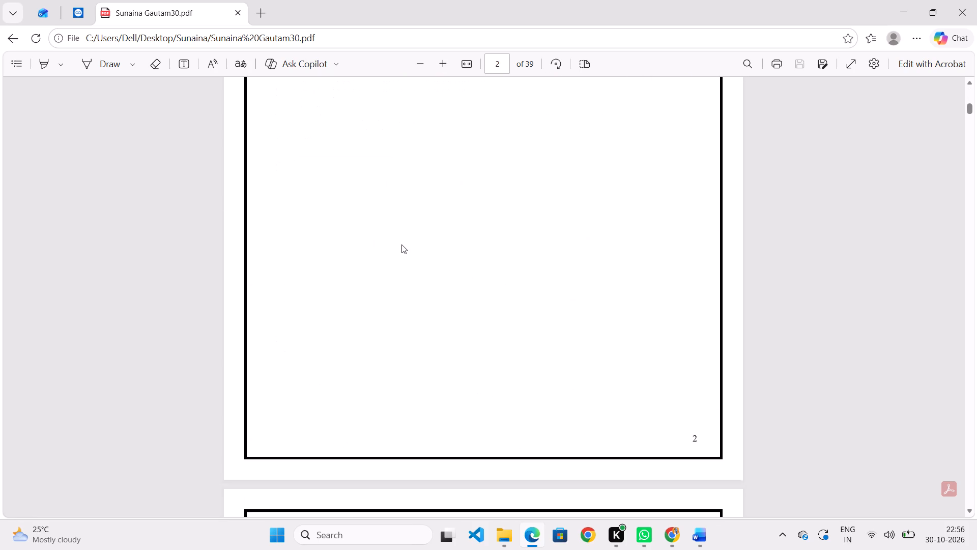
scroll(401, 244, "up", 4)
scroll(401, 244, "down", 1)
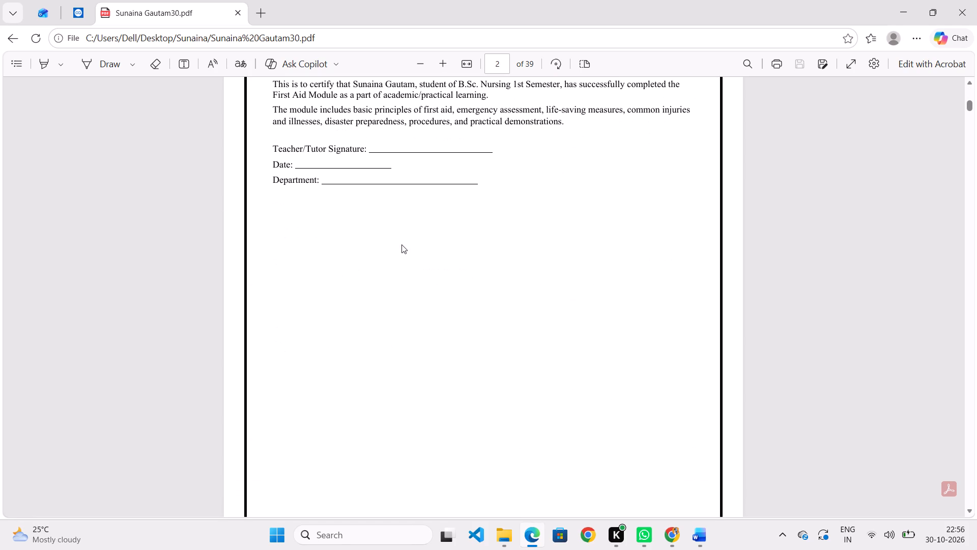
scroll(401, 244, "up", 3)
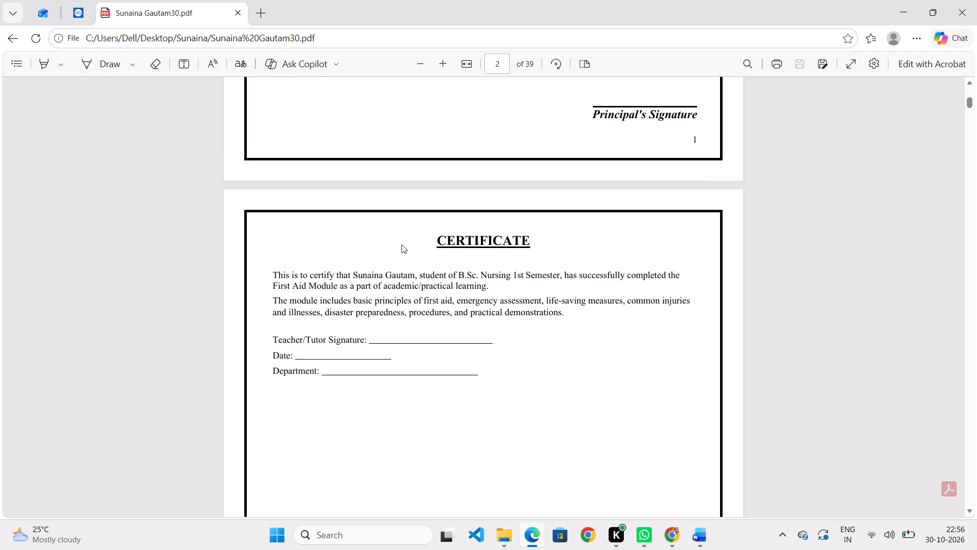
Examine the Certificate, Acknowledgement and Module Information pages of the exported PDF, including the index table and page numbers.
scroll(401, 244, "down", 19)
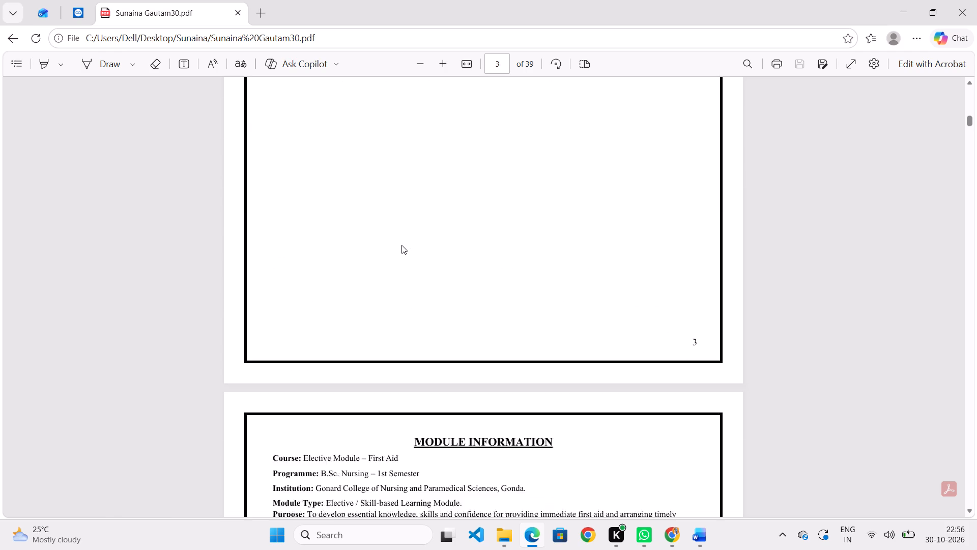
scroll(401, 245, "up", 9)
scroll(401, 245, "down", 3)
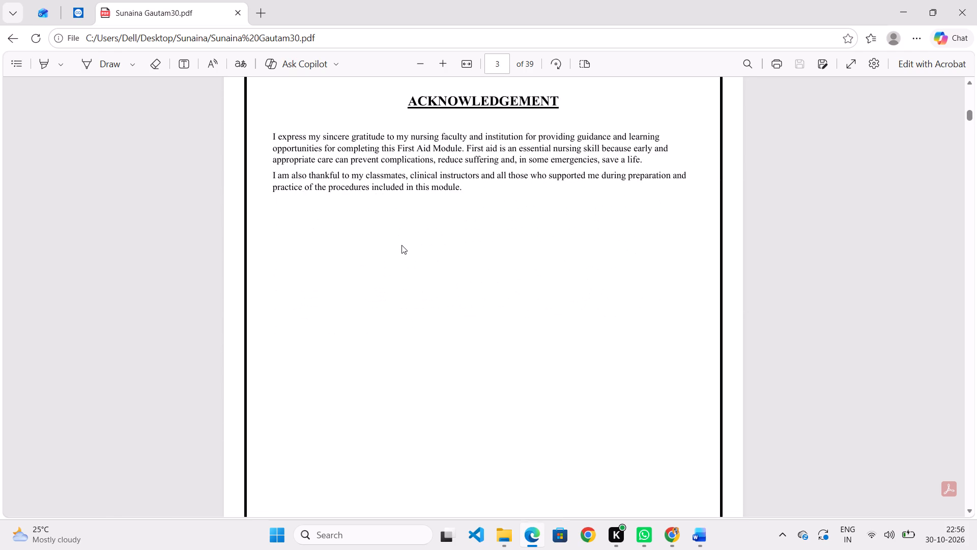
scroll(401, 245, "down", 3)
scroll(401, 245, "up", 15)
scroll(408, 247, "down", 3)
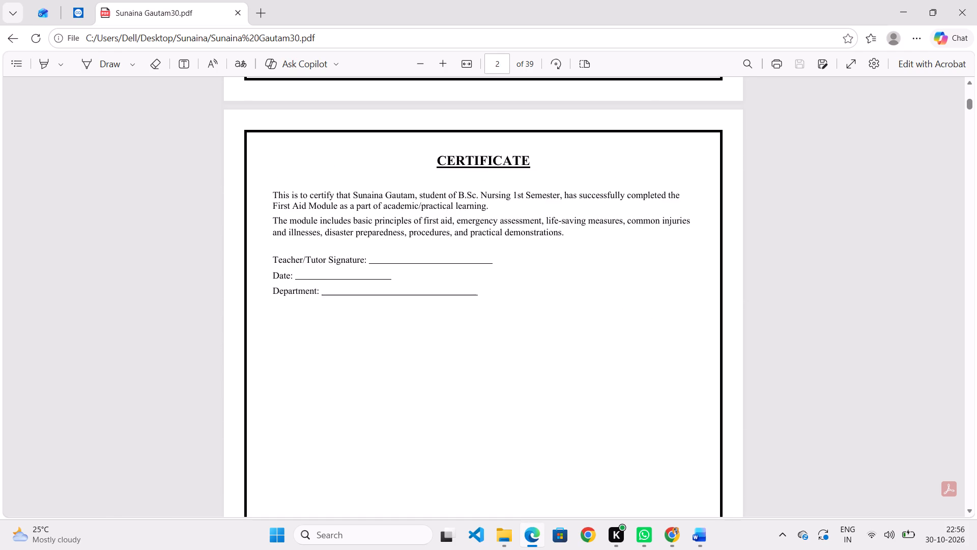
scroll(408, 247, "down", 18)
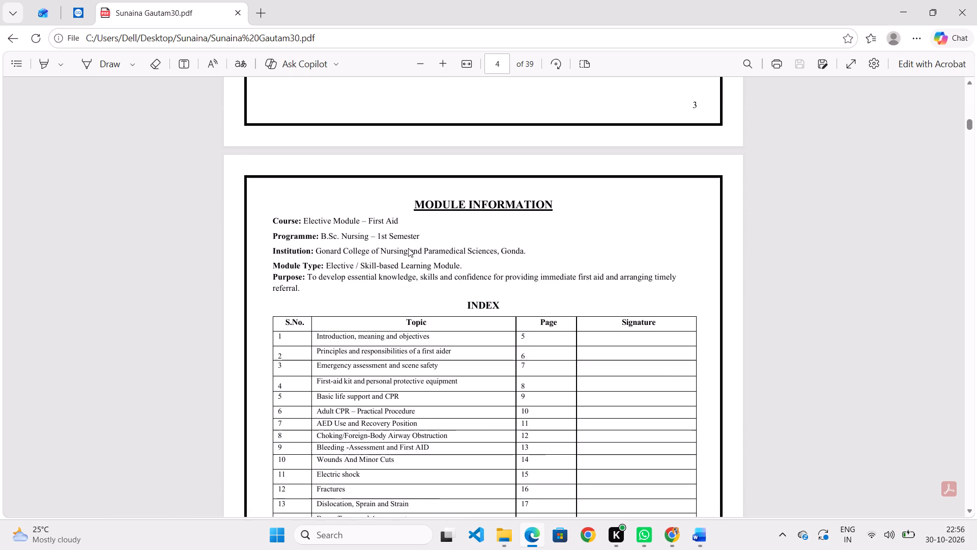
scroll(408, 248, "down", 1)
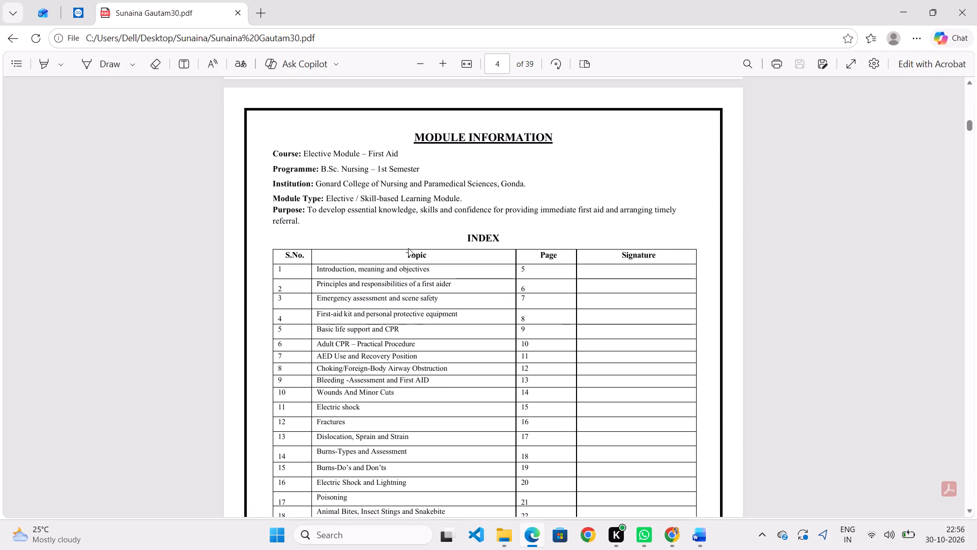
scroll(408, 248, "down", 1)
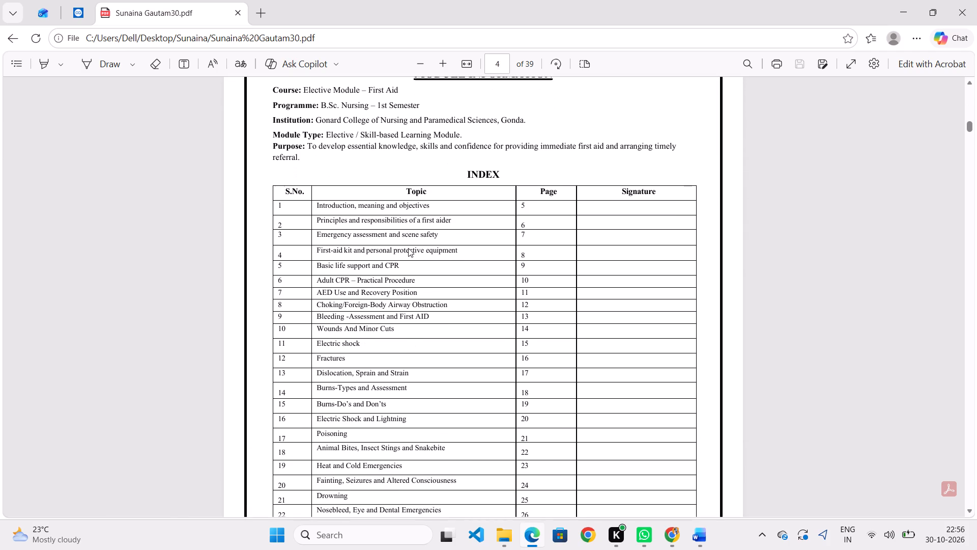
scroll(382, 215, "down", 8)
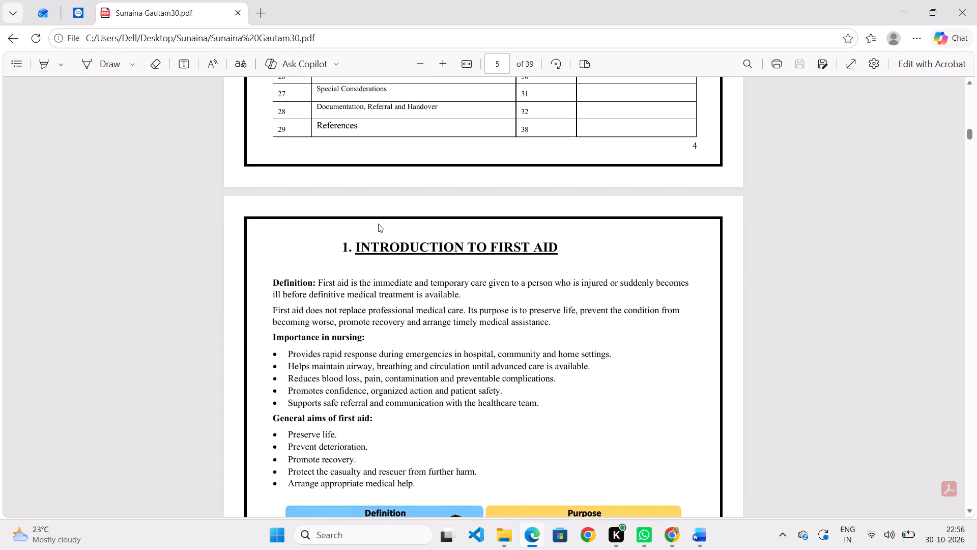
Examine the first topic pages of the PDF, from Introduction to First Aid to First-Aid Kit and PPE, for headings, diagrams and numbering.
scroll(378, 224, "down", 3)
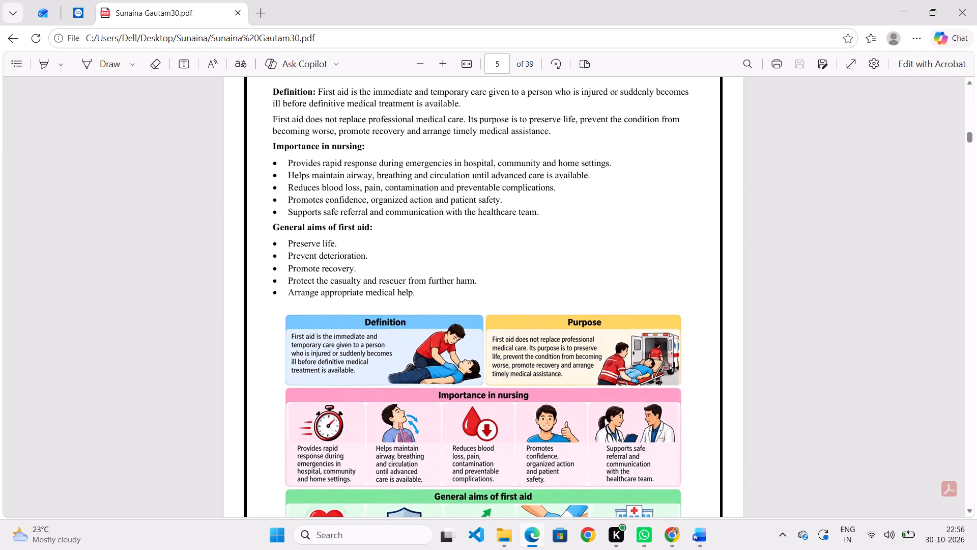
scroll(366, 255, "down", 8)
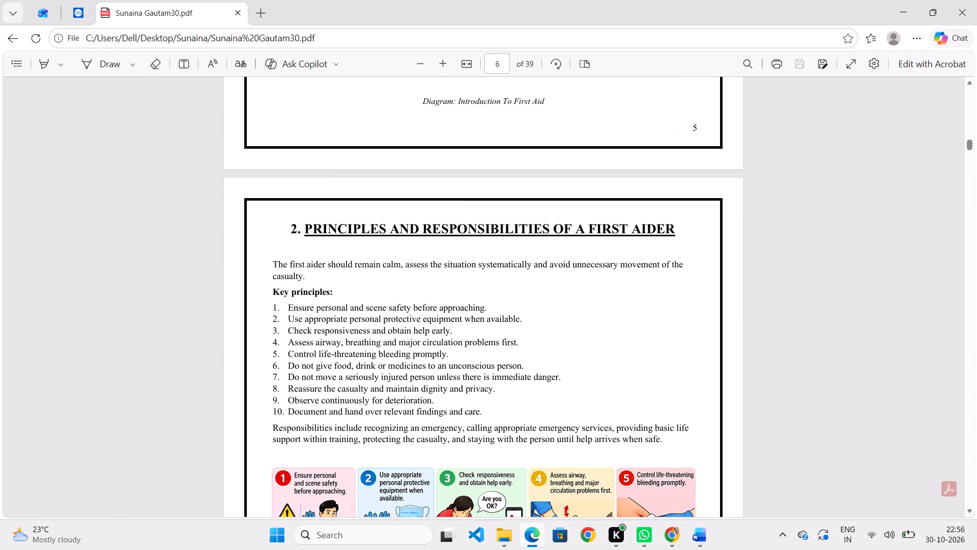
scroll(367, 259, "down", 2)
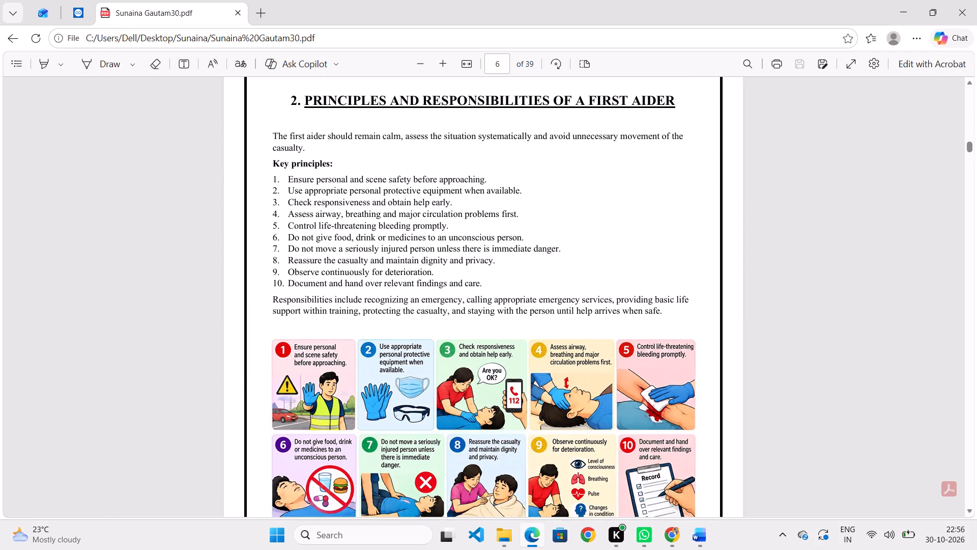
scroll(359, 267, "down", 18)
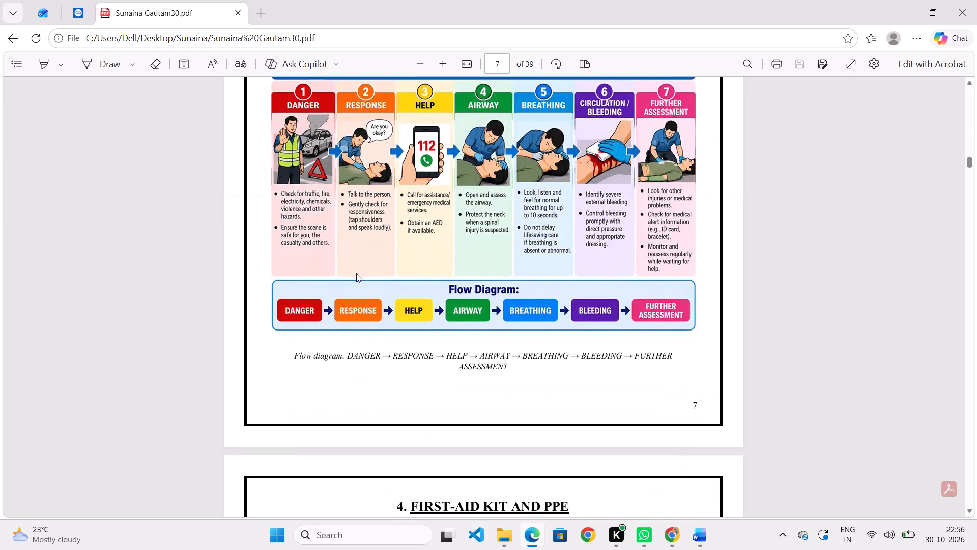
scroll(356, 273, "down", 13)
scroll(960, 198, "down", 3)
left_click_drag(967, 181, 976, 452)
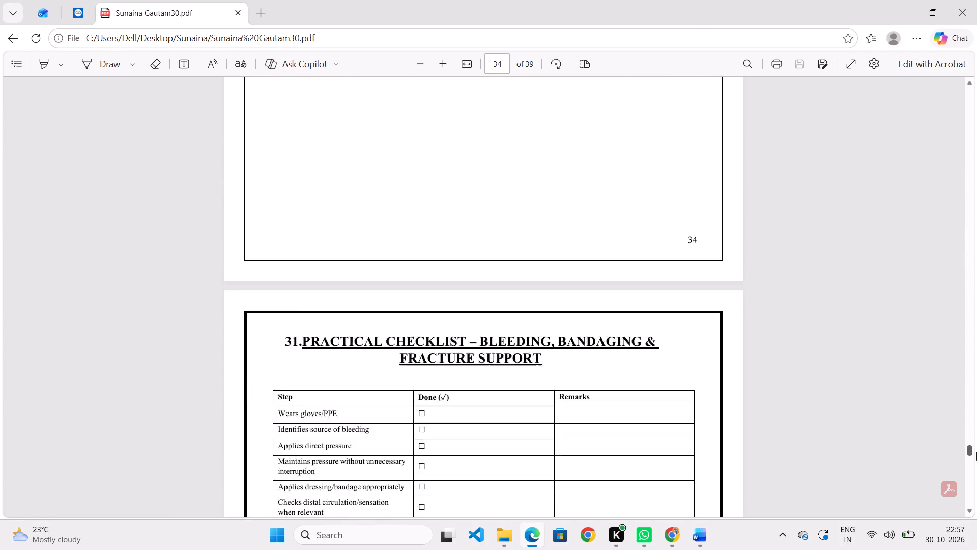
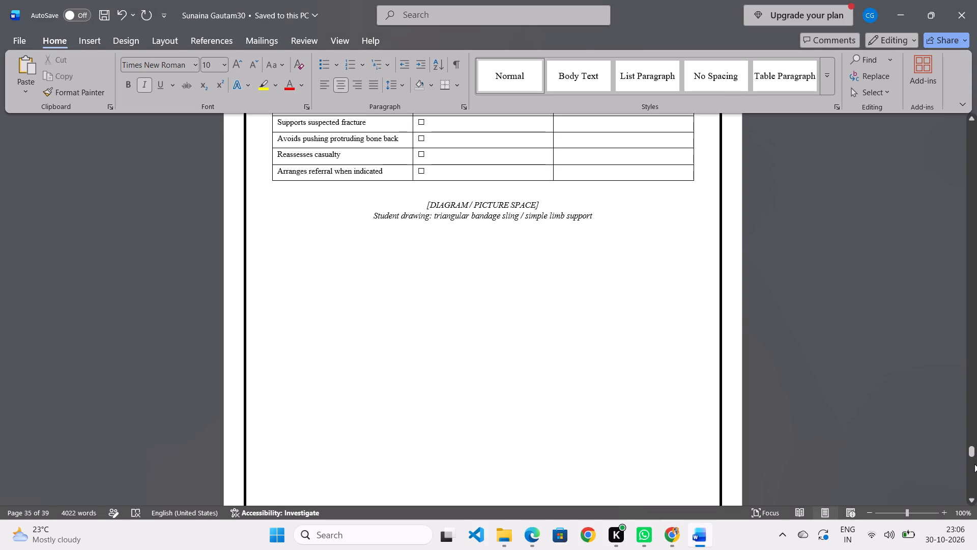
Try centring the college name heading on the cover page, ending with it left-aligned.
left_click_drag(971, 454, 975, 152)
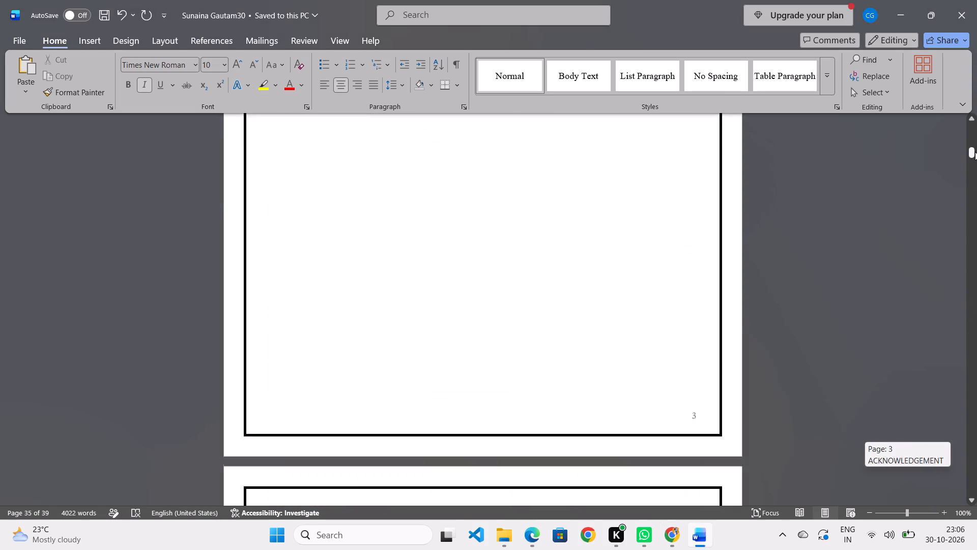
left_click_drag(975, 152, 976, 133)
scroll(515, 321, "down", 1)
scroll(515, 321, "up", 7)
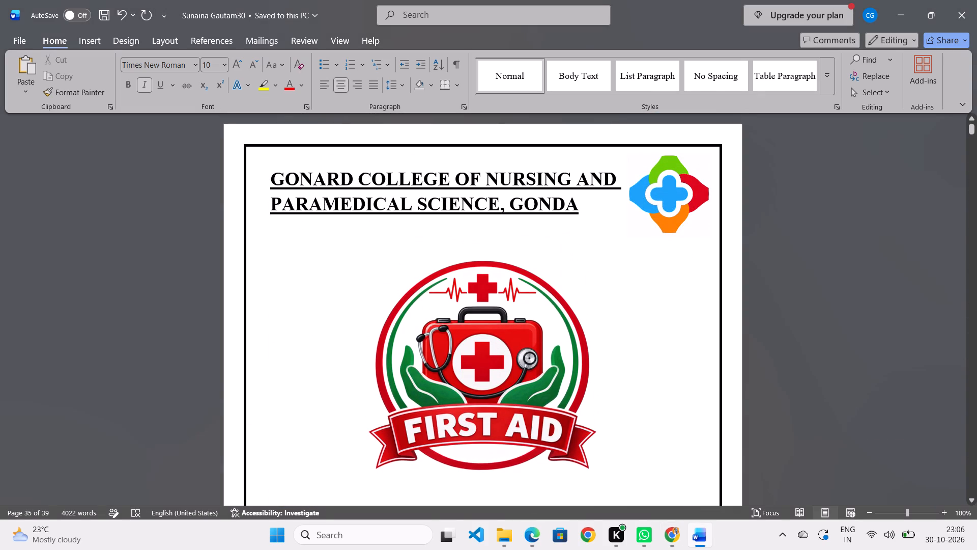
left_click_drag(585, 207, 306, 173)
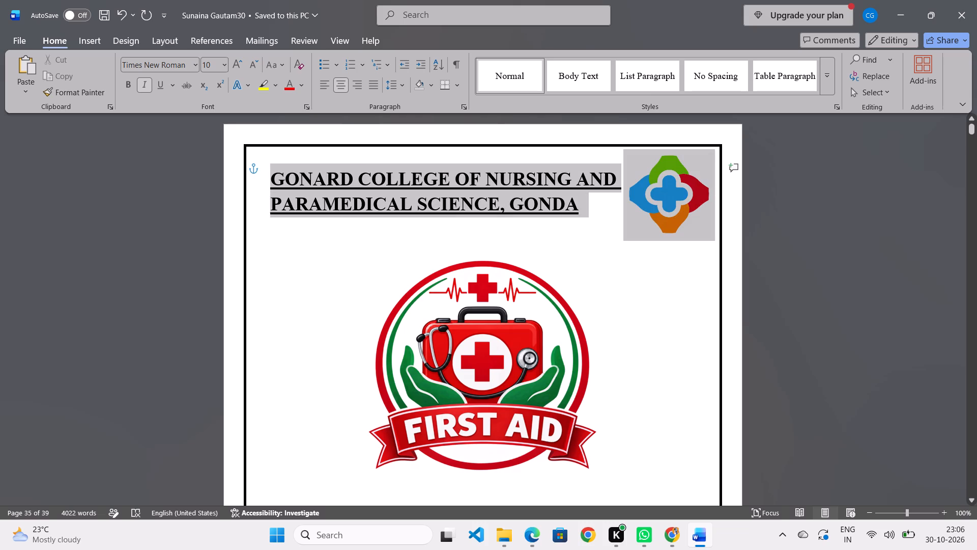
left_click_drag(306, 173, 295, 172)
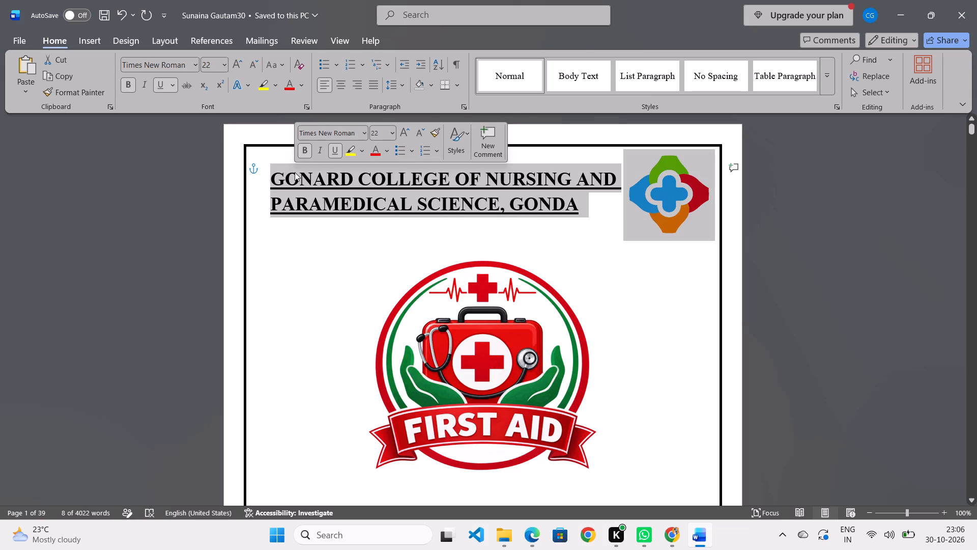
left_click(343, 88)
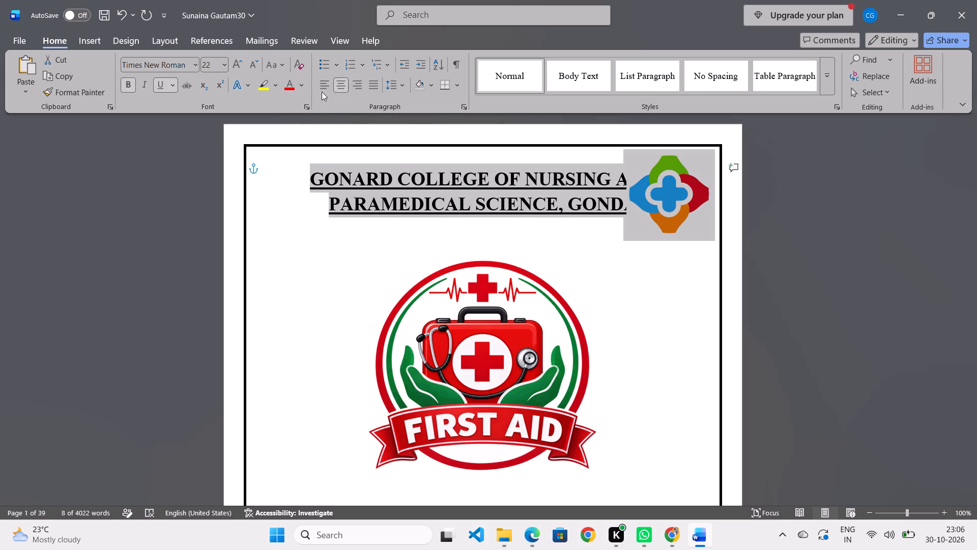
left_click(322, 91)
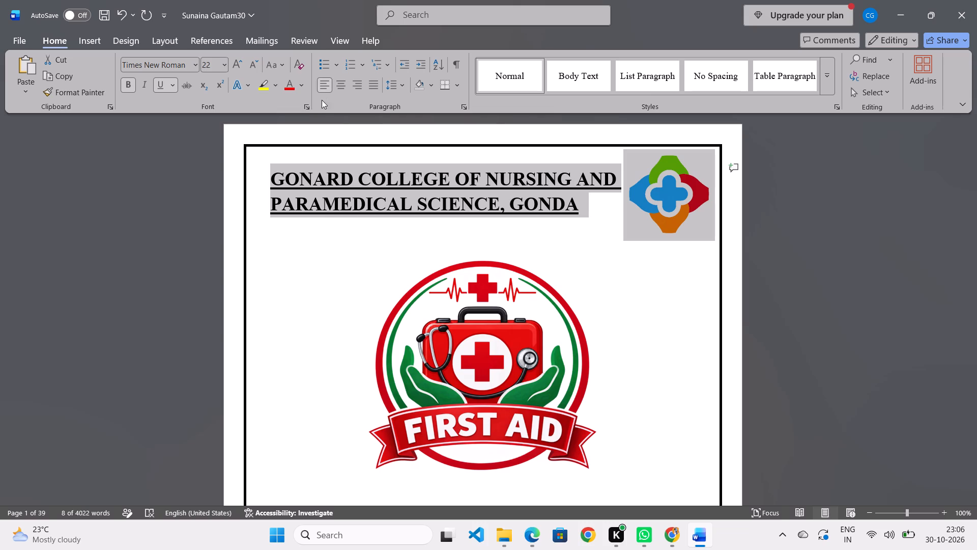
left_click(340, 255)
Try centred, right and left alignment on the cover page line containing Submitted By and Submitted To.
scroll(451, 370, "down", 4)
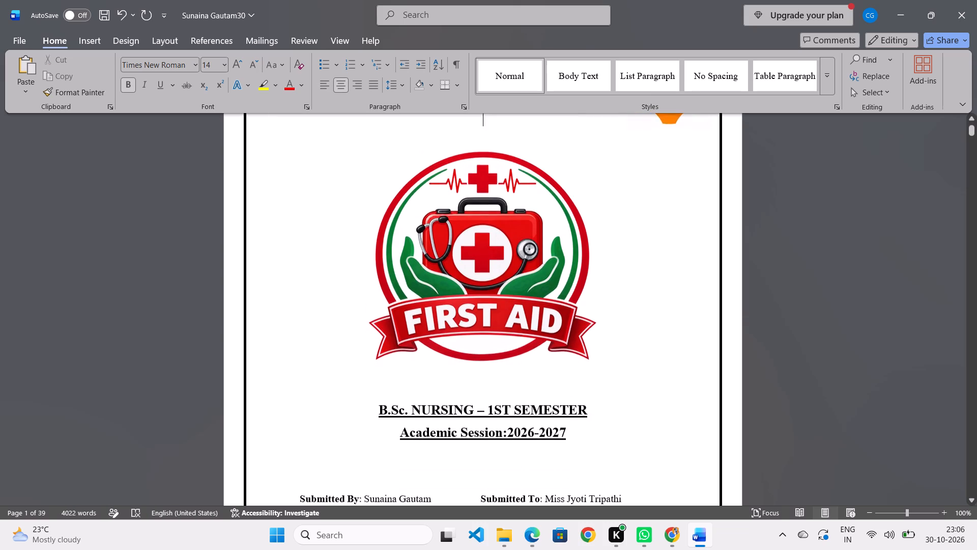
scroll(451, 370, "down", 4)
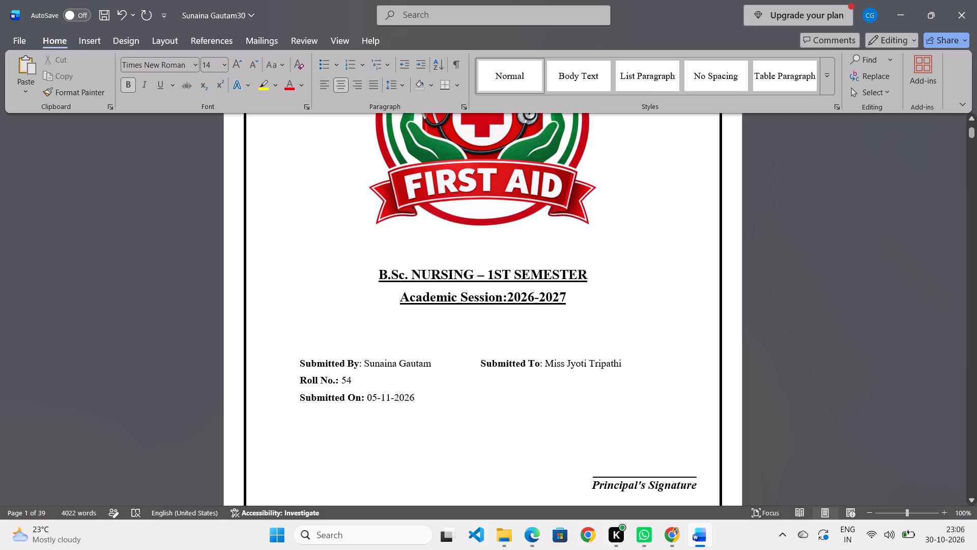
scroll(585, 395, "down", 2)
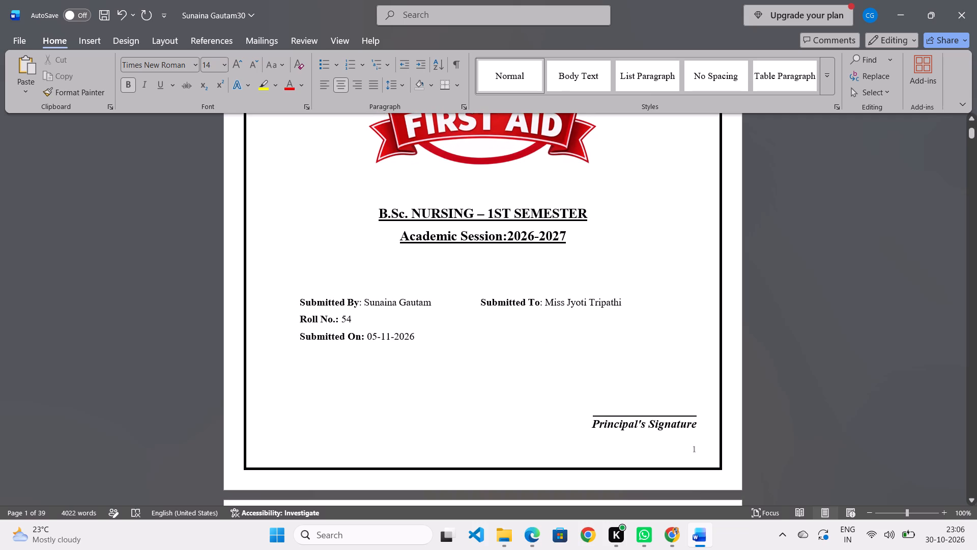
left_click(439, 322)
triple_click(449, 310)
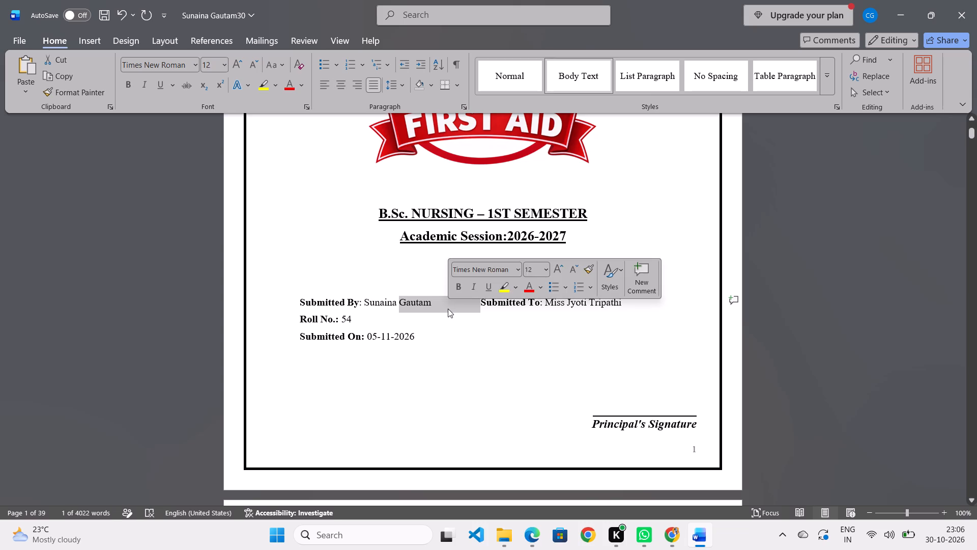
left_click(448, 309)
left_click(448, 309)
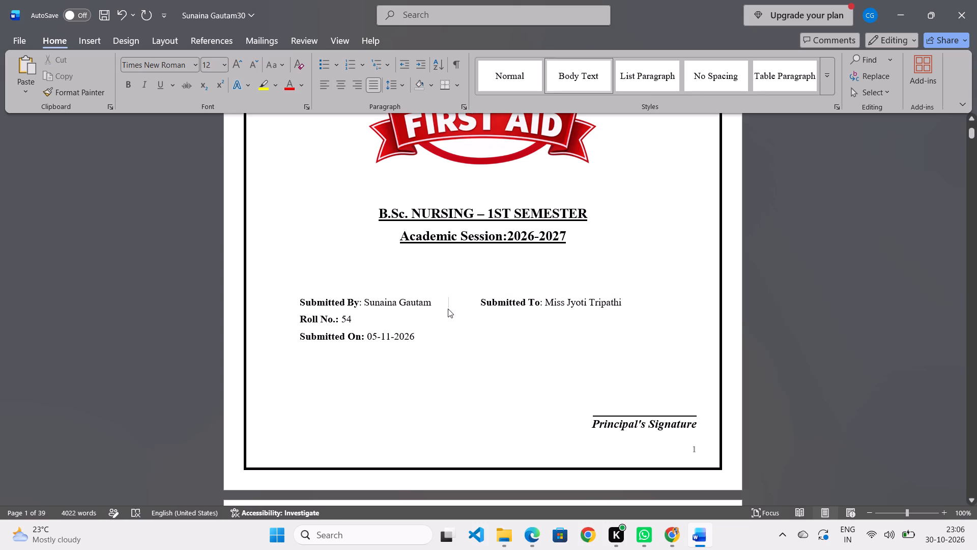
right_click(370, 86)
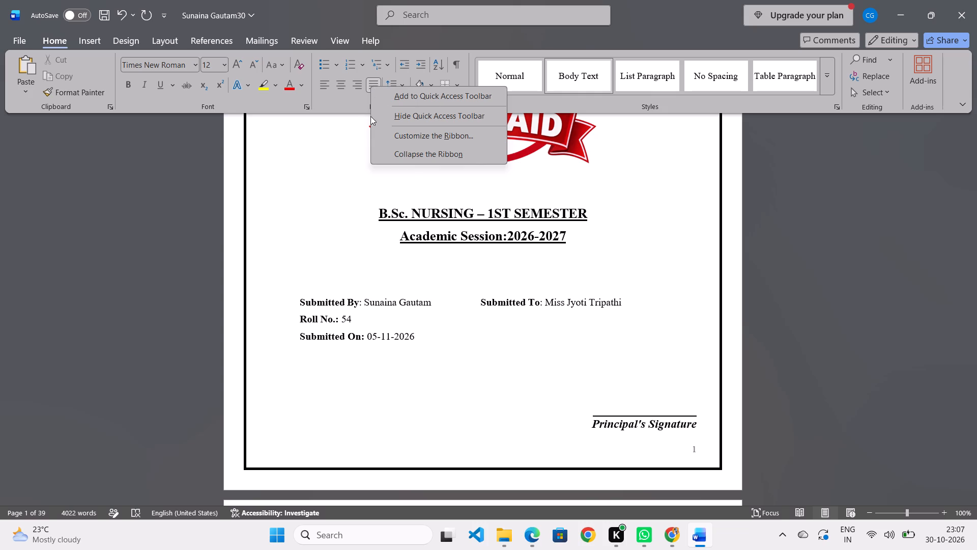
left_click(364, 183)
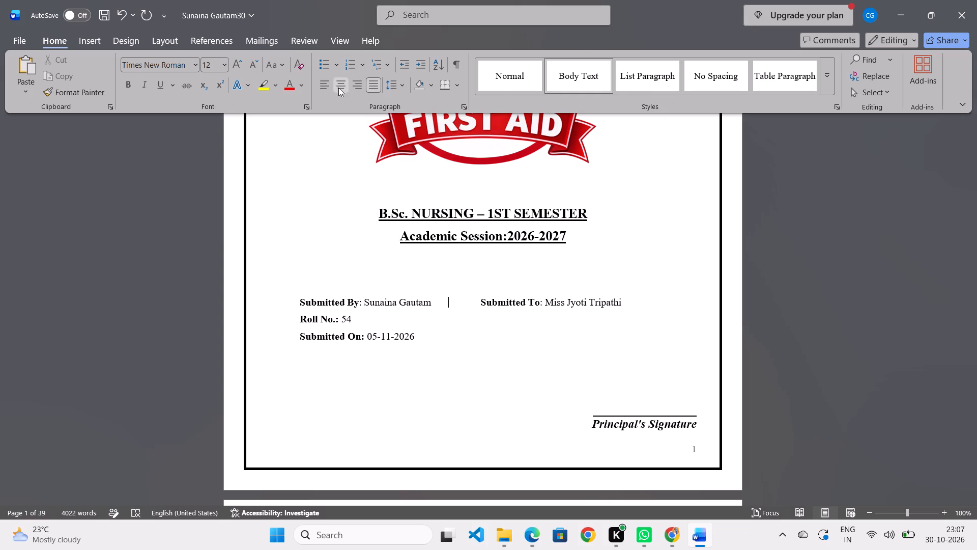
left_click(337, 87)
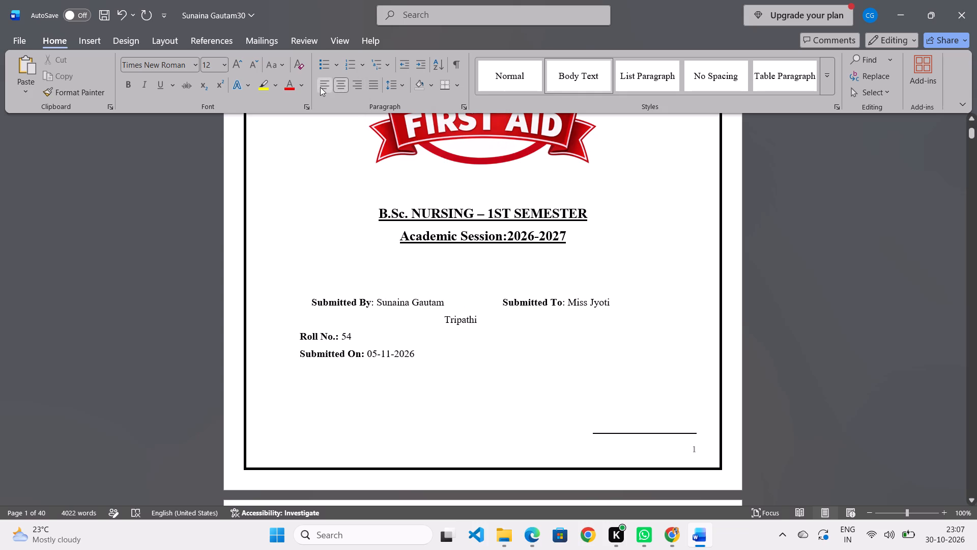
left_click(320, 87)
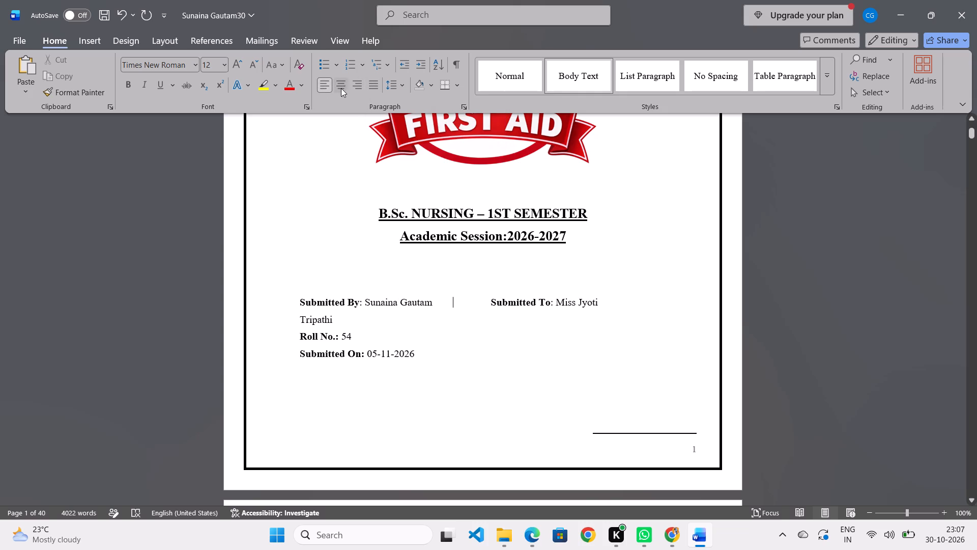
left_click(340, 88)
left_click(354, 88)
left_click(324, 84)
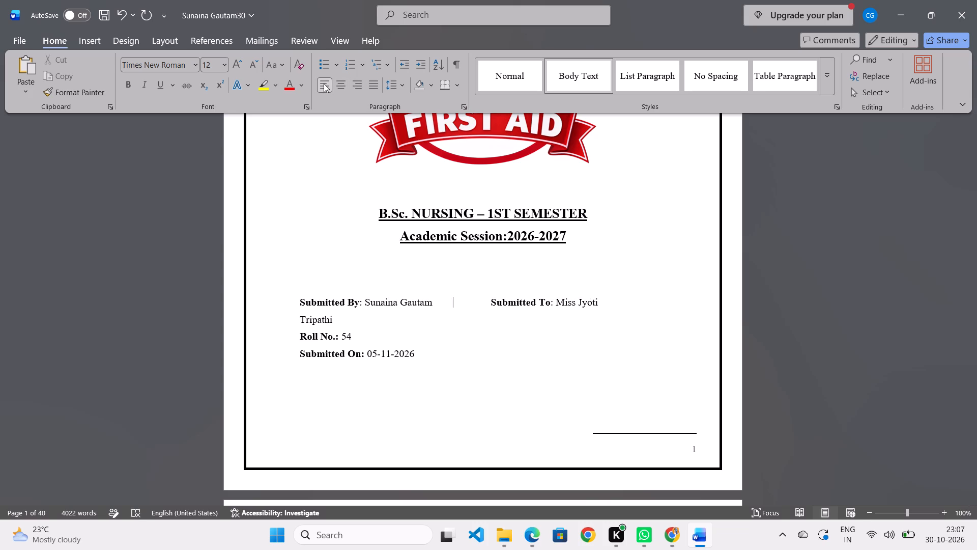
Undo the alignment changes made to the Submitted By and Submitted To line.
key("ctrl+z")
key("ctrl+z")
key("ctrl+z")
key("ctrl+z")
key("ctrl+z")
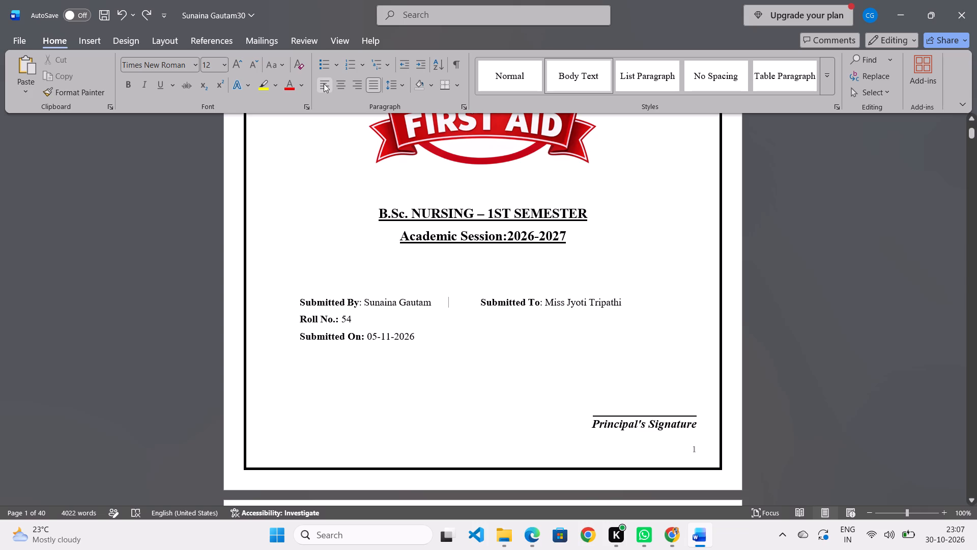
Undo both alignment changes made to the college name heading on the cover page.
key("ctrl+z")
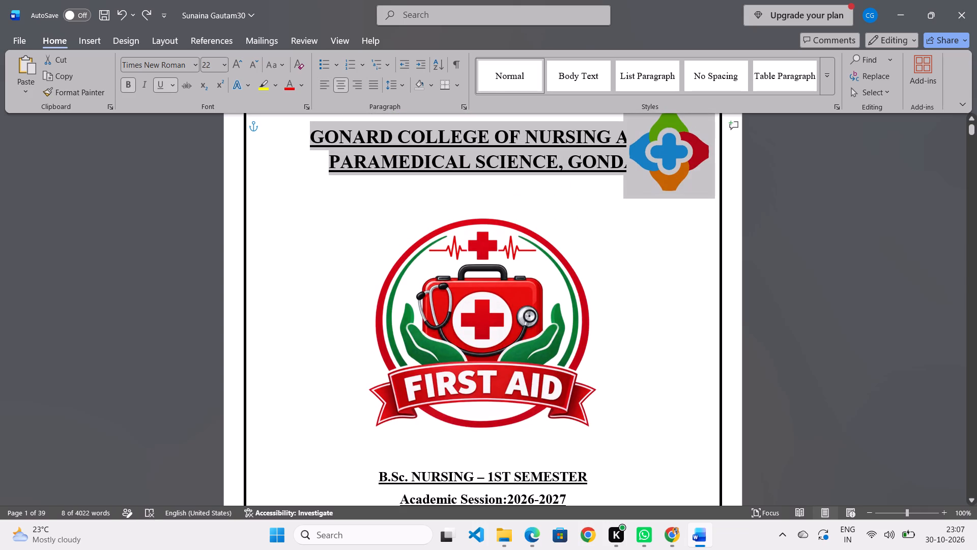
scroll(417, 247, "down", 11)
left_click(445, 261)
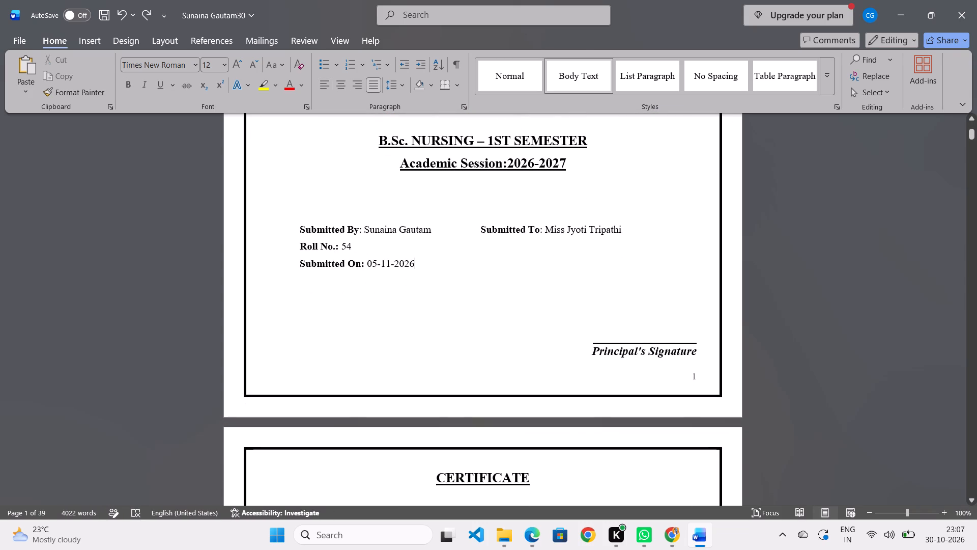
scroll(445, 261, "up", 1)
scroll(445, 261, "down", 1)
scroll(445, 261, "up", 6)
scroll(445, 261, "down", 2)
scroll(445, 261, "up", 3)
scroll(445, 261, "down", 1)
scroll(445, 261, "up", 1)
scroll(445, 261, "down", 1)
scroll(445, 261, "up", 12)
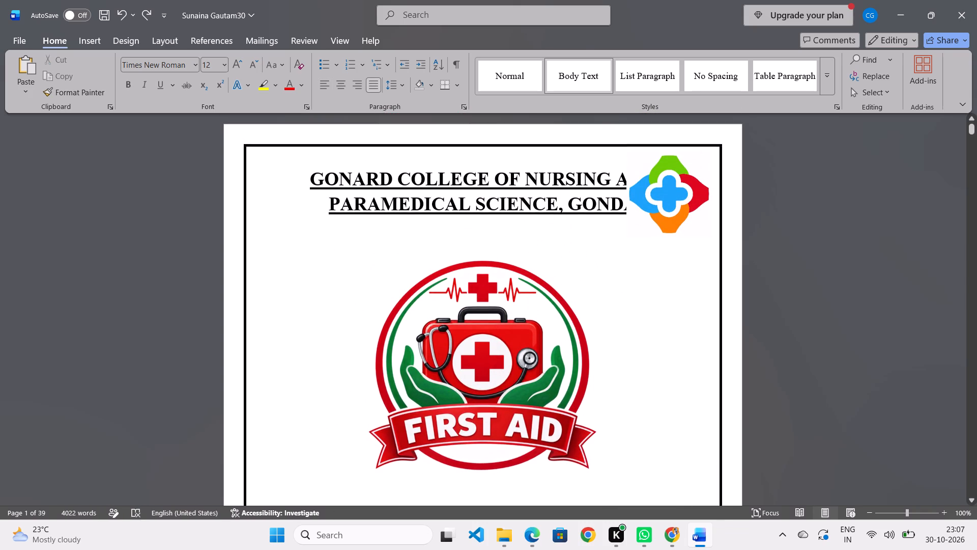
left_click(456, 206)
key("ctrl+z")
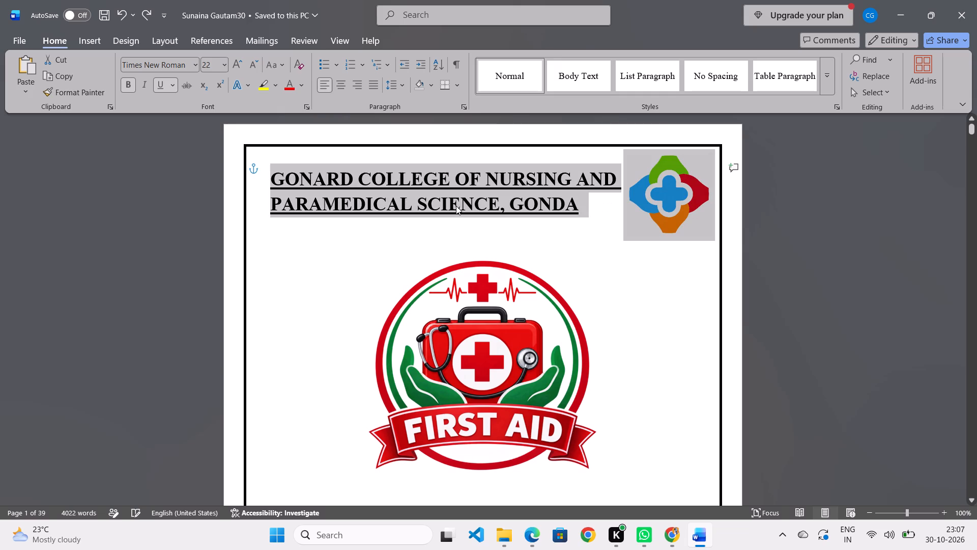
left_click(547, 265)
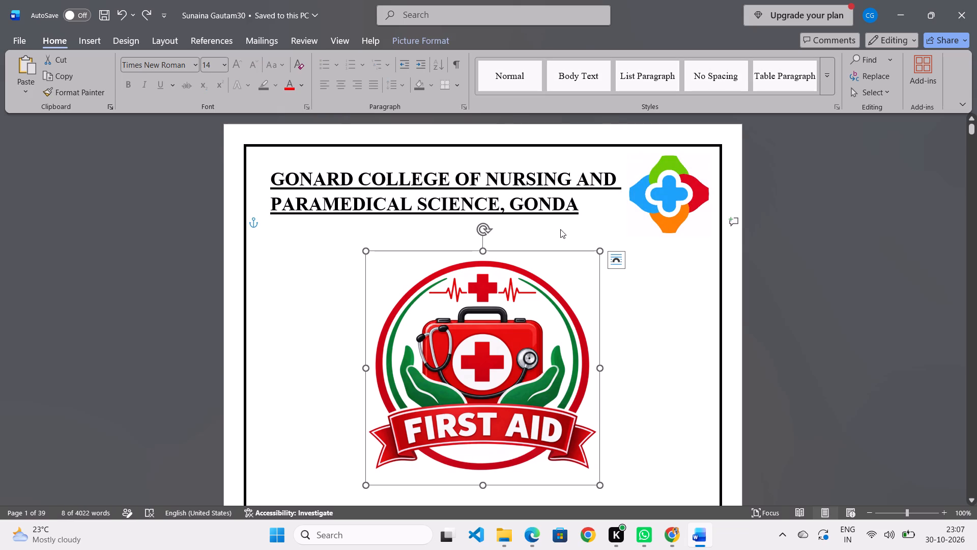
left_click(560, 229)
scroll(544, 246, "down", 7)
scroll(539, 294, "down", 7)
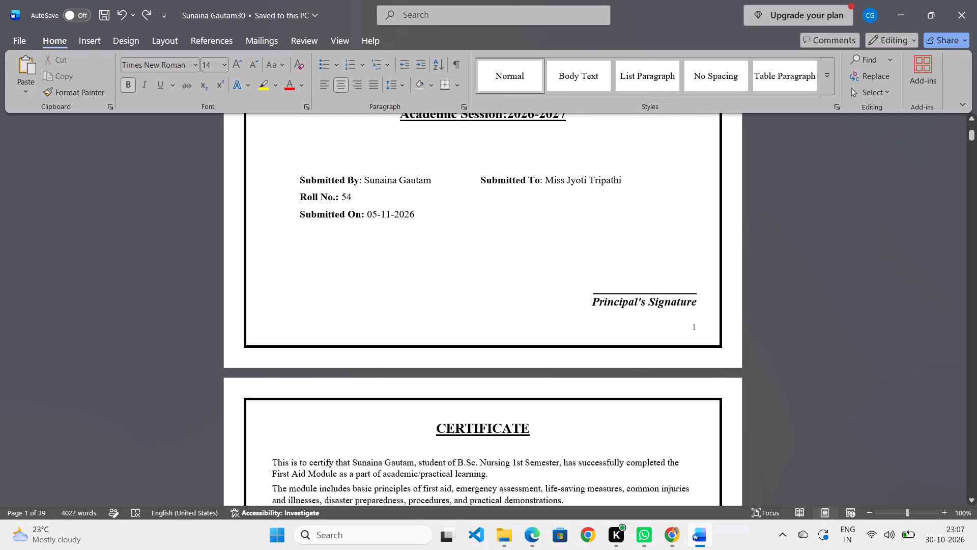
Examine the cover page's submission details and the Principal's Signature block, along with the start of the Certificate page.
left_click(481, 181)
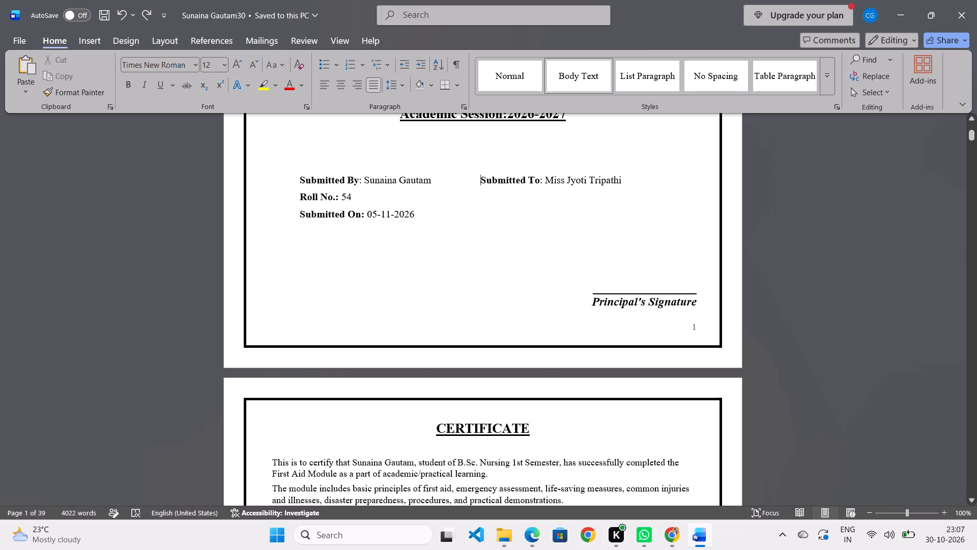
left_click_drag(591, 297, 691, 295)
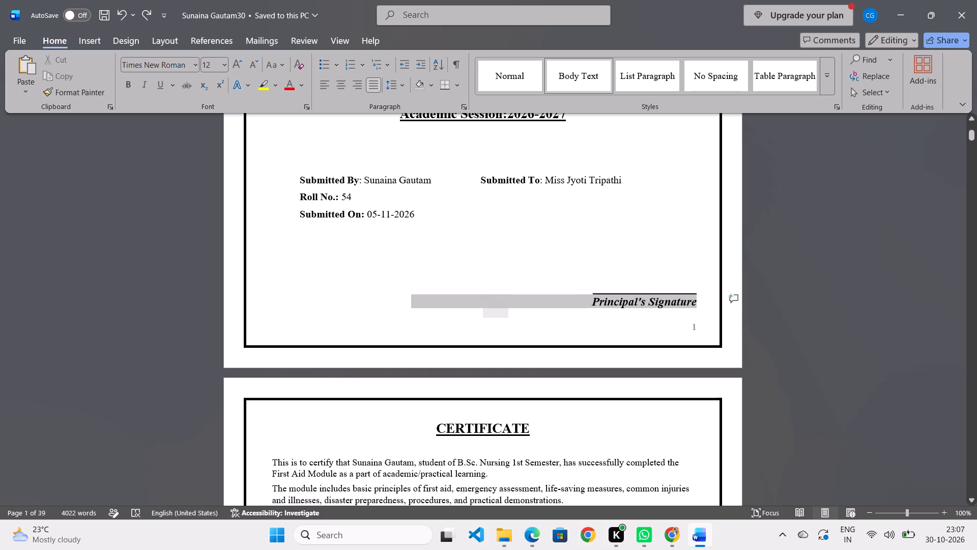
left_click_drag(691, 295, 692, 304)
left_click(670, 317)
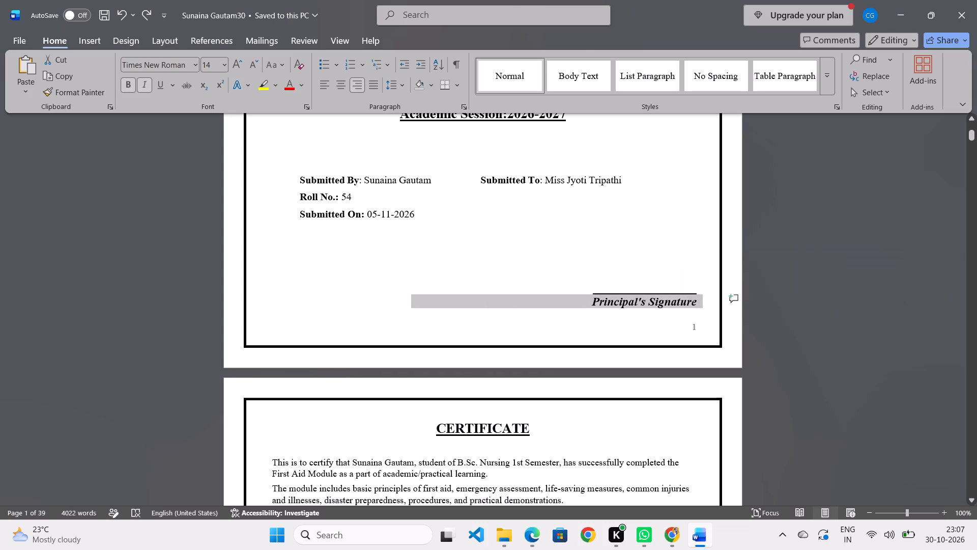
left_click(701, 302)
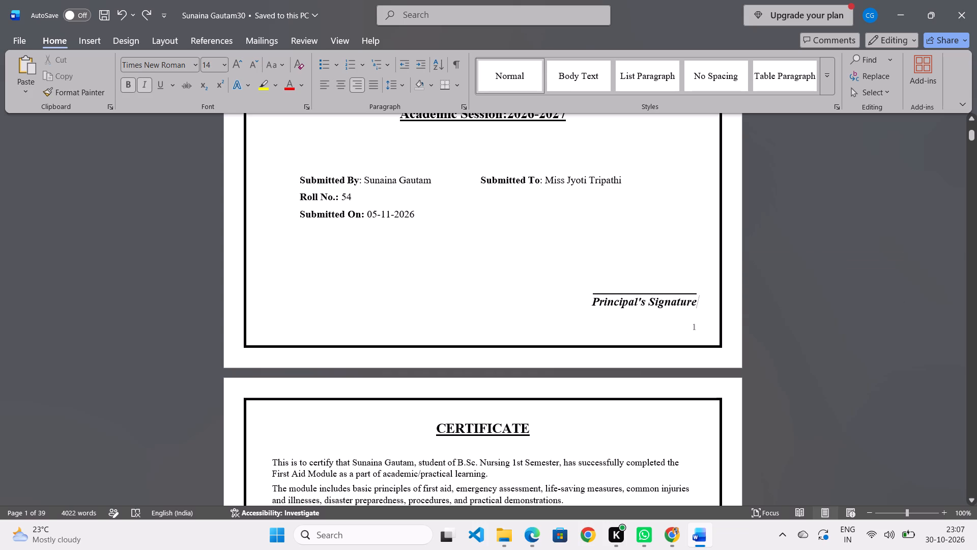
left_click(554, 282)
scroll(554, 281, "up", 4)
scroll(554, 281, "down", 2)
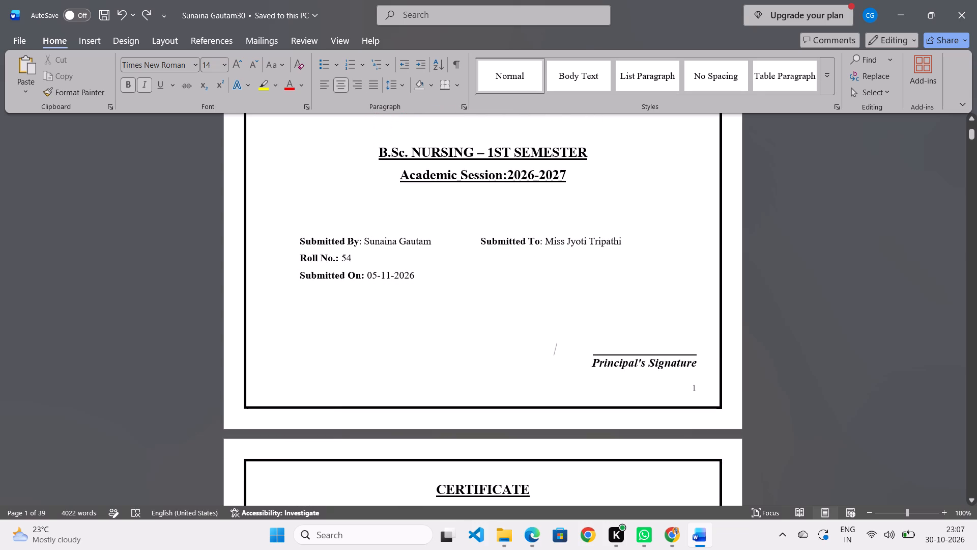
scroll(549, 379, "down", 3)
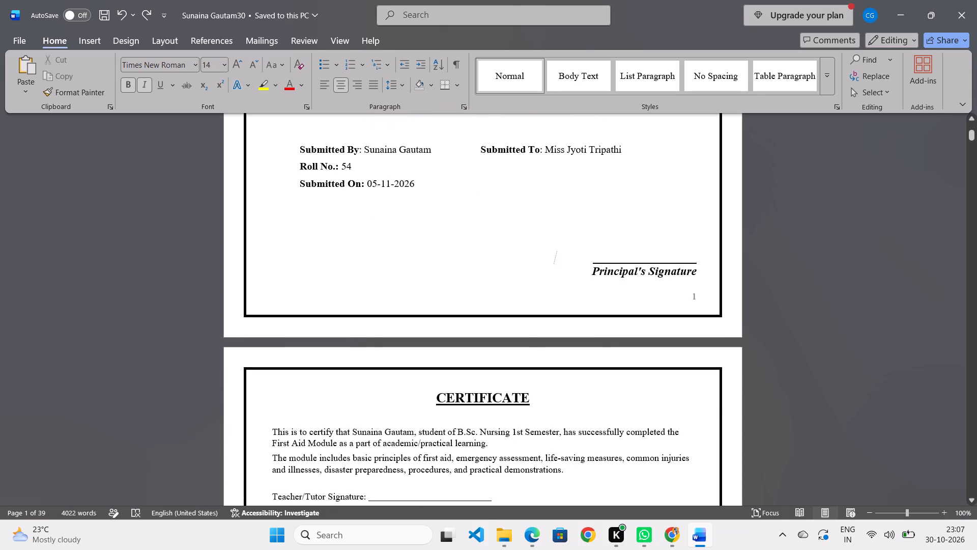
scroll(549, 379, "down", 5)
scroll(549, 379, "up", 3)
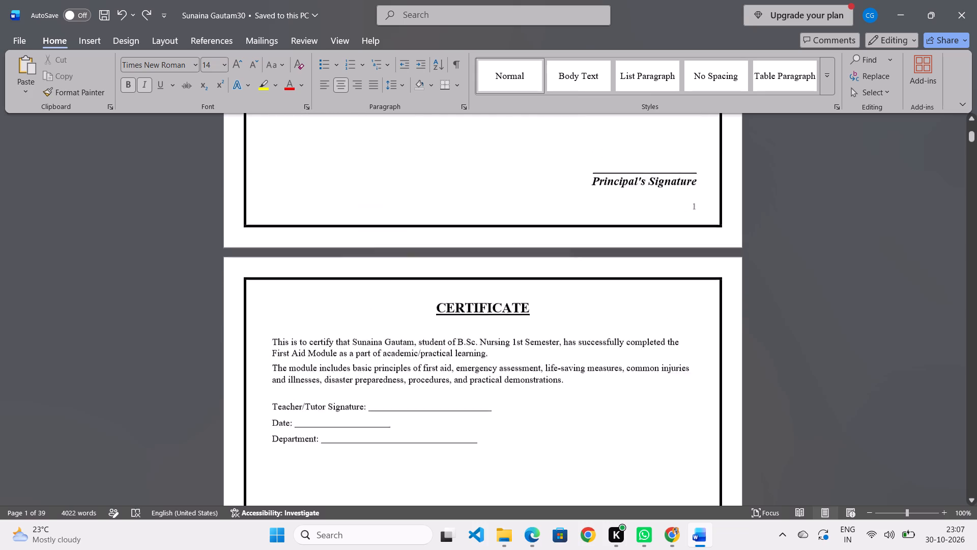
scroll(549, 379, "up", 1)
scroll(549, 379, "down", 2)
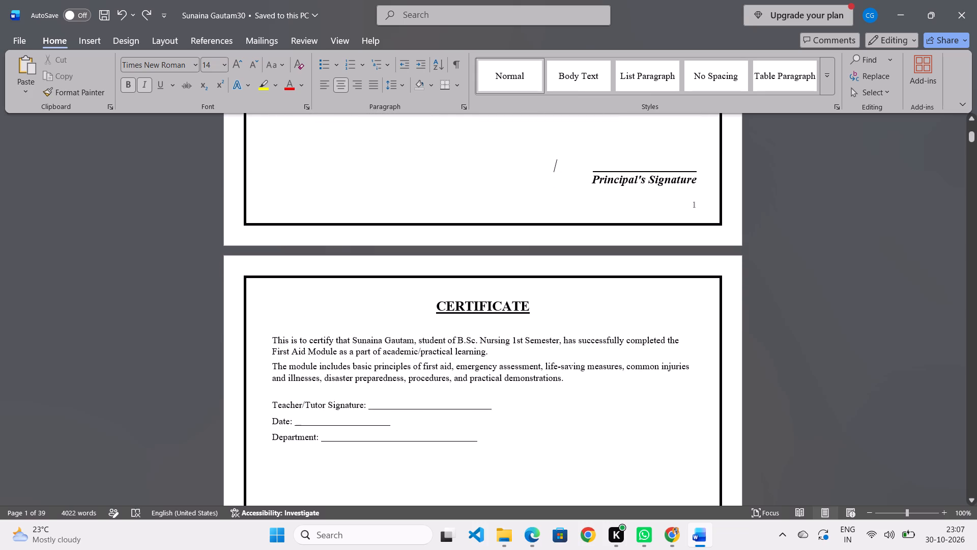
scroll(549, 379, "up", 6)
scroll(549, 379, "down", 1)
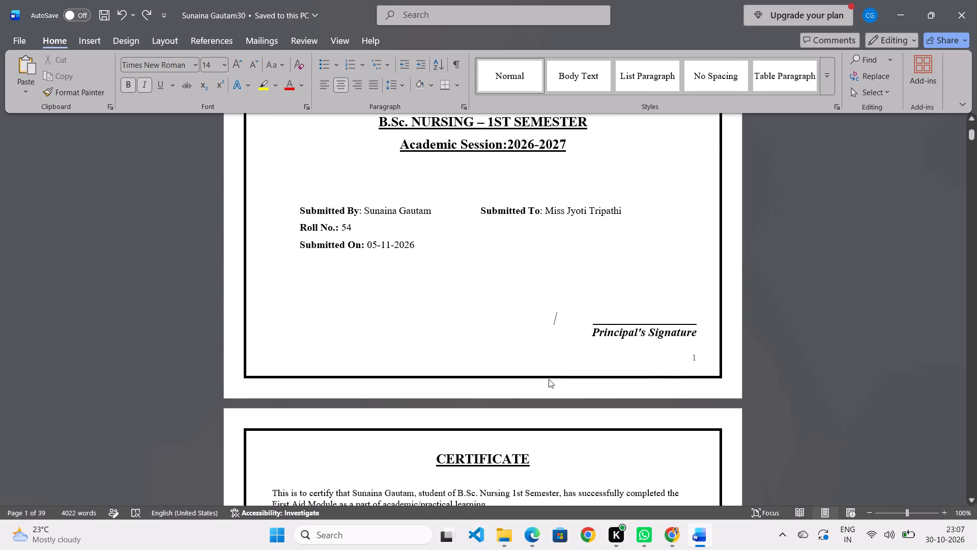
scroll(549, 379, "up", 6)
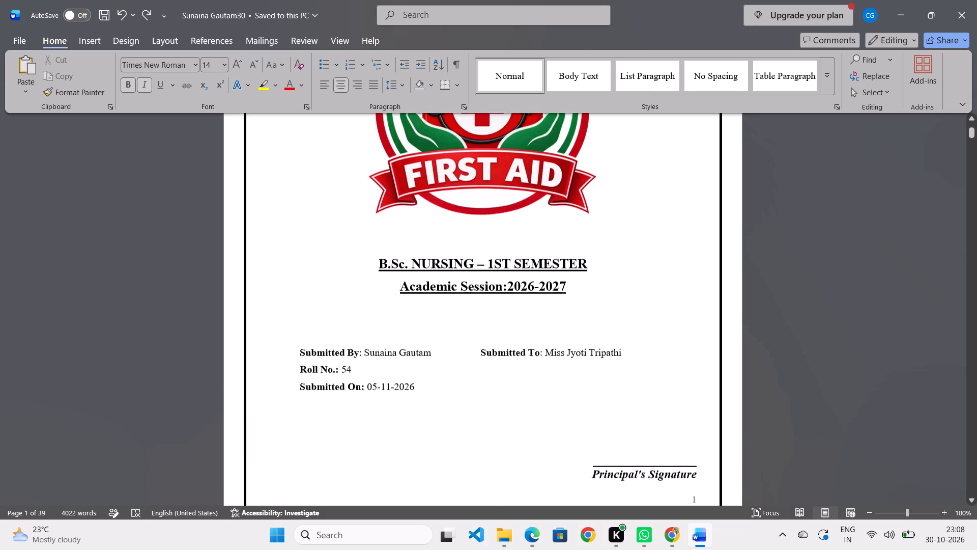
scroll(549, 379, "down", 4)
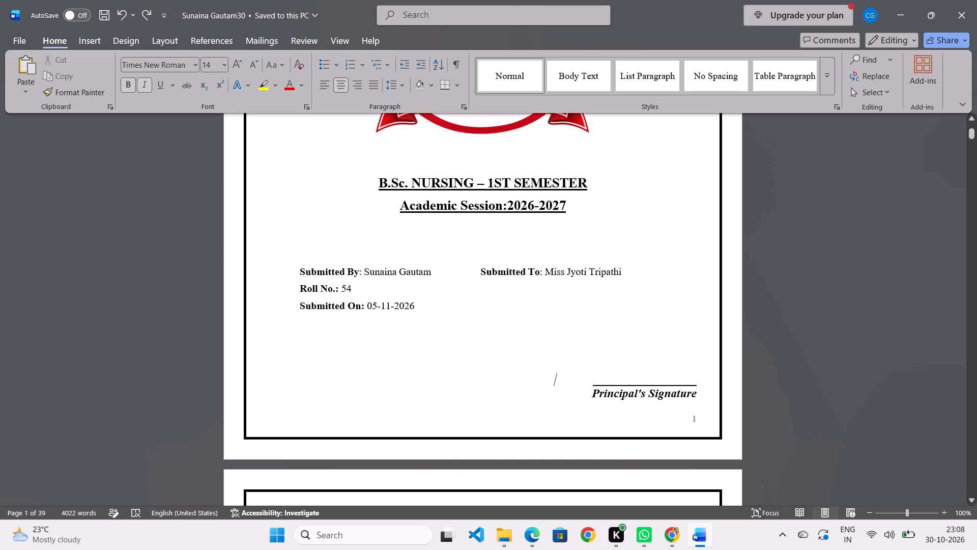
scroll(549, 379, "down", 4)
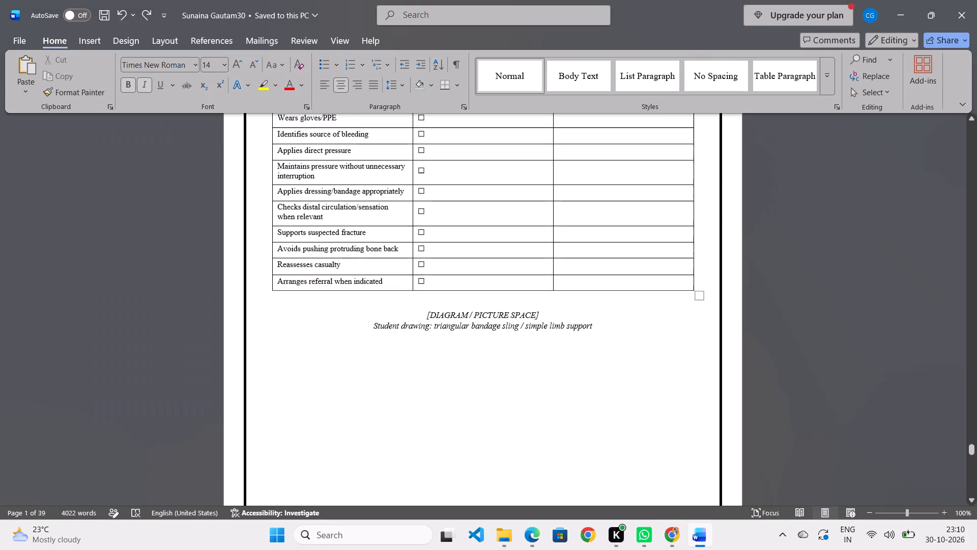
scroll(610, 328, "down", 4)
scroll(610, 327, "up", 2)
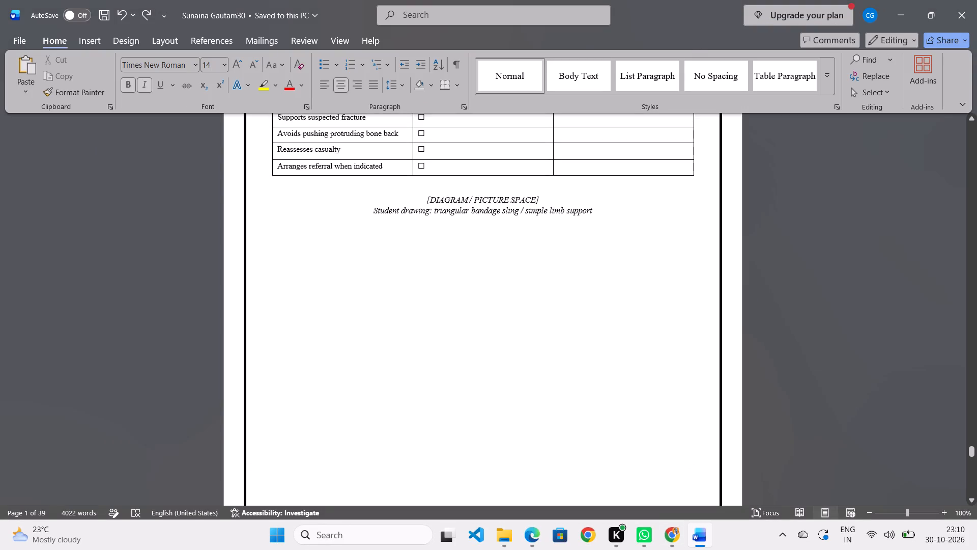
left_click_drag(601, 213, 527, 206)
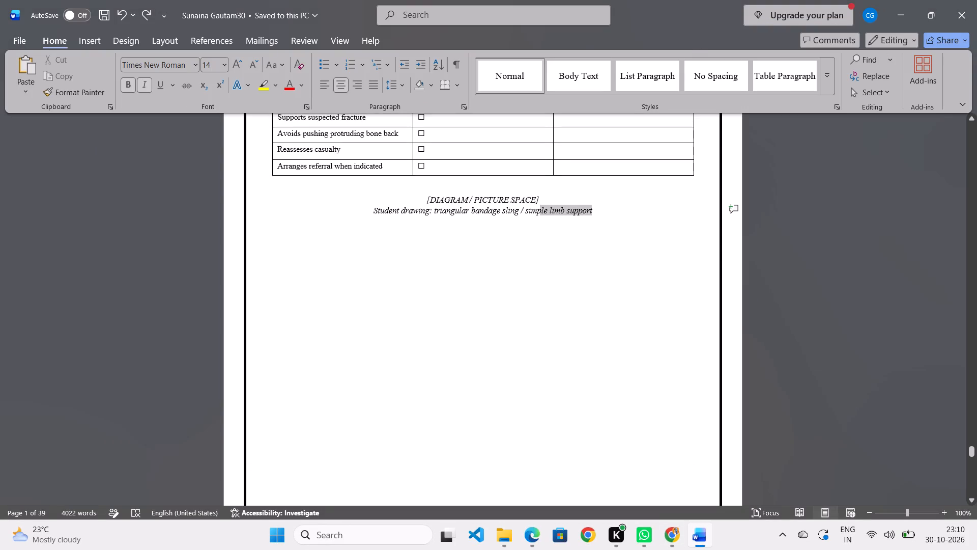
left_click_drag(527, 206, 596, 208)
left_click_drag(596, 208, 602, 208)
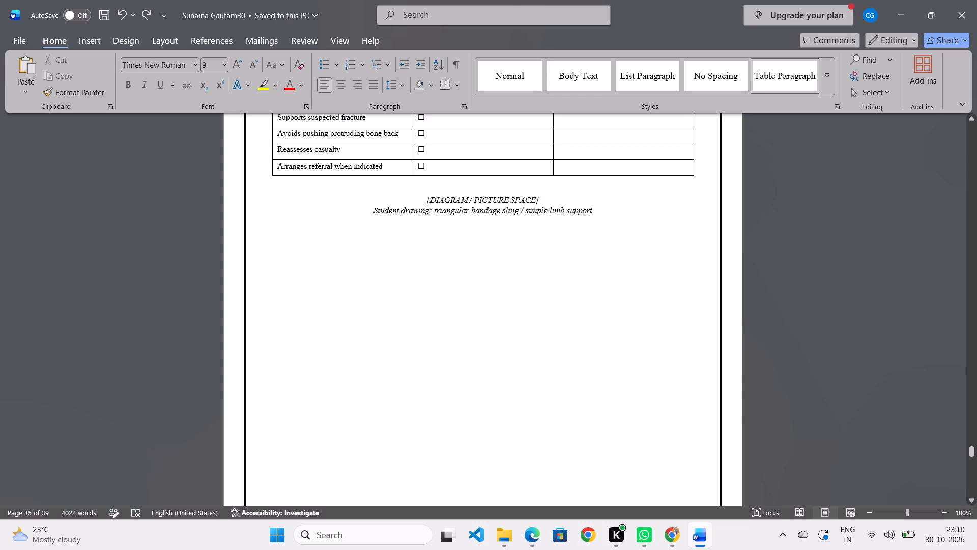
left_click_drag(556, 199, 422, 203)
key("BackSpace")
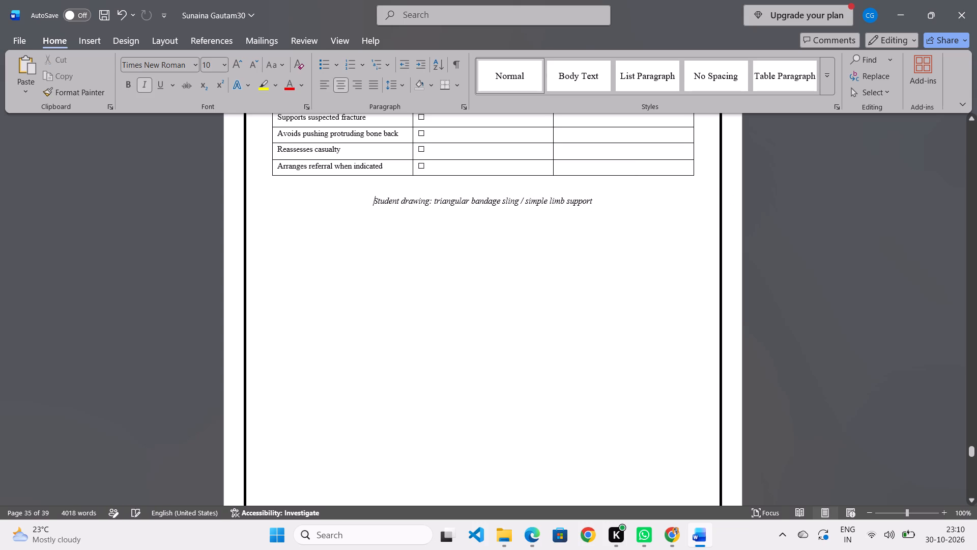
Insert 26 blank lines above the "Student drawing: triangular bandage sling / simple limb support" caption, moving it near the bottom of page 35.
key("Return")
key("Return")
key("Return")
key("Return")
key("Return")
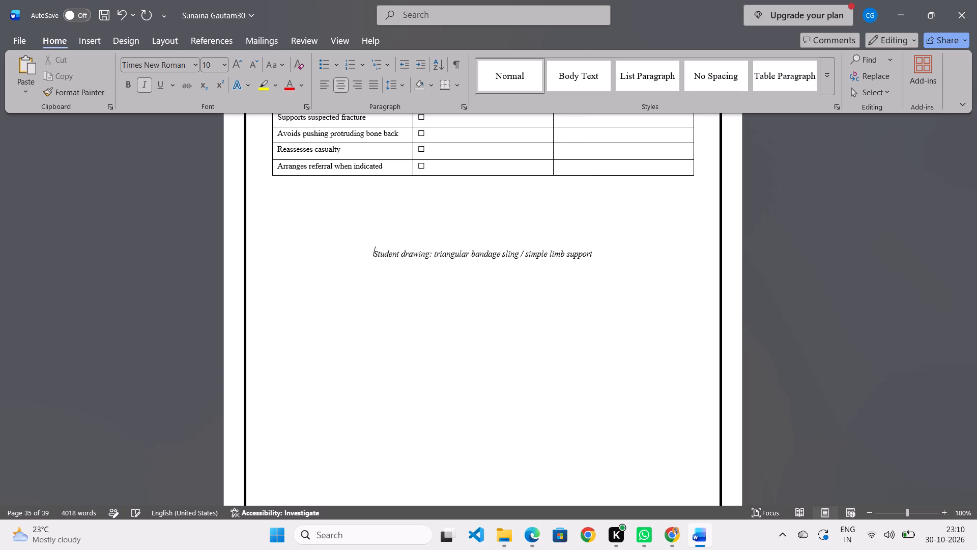
key("Return")
key("Return")
key("Return")
key("Return")
key("Return")
key("Return")
key("Return")
key("Return")
key("Return")
key("Return")
key("Return")
key("Return")
key("Return")
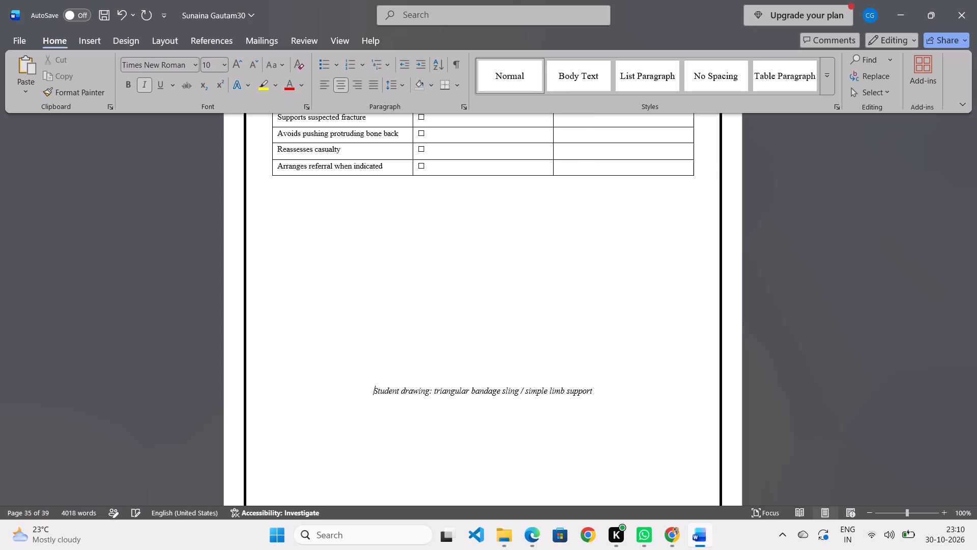
key("Return")
key("Return")
key("Return")
key("Return")
key("Return")
key("Return")
key("Return")
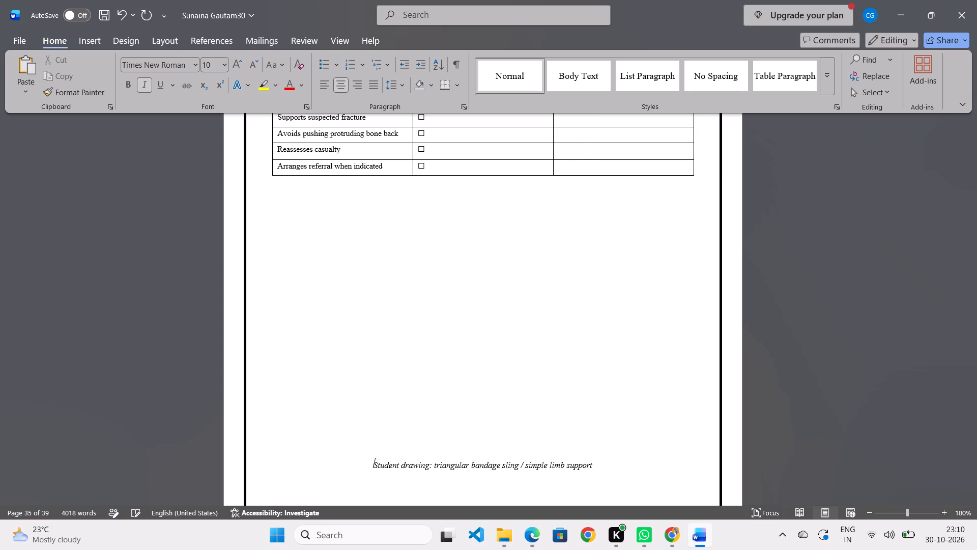
key("Return")
scroll(422, 201, "down", 3)
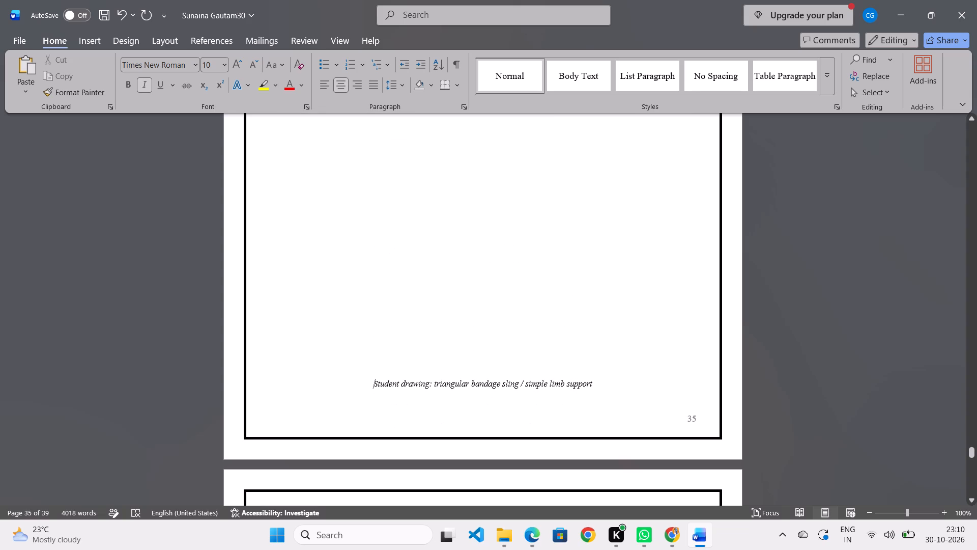
Insert the picture "First Aid_ Bleeding, Bandaging and Splints" from the Downloads folder above the student drawing caption.
left_click(87, 41)
left_click(137, 82)
left_click(169, 124)
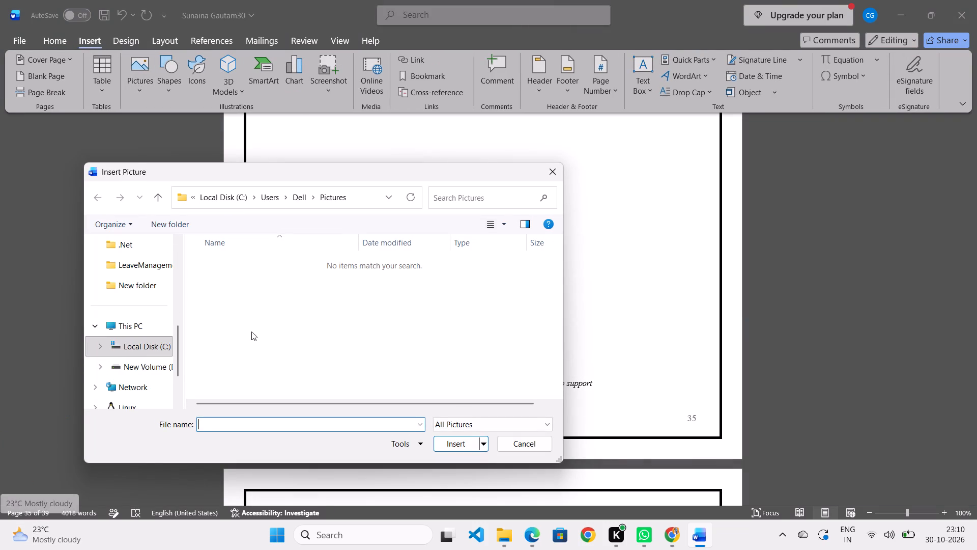
scroll(199, 305, "down", 1)
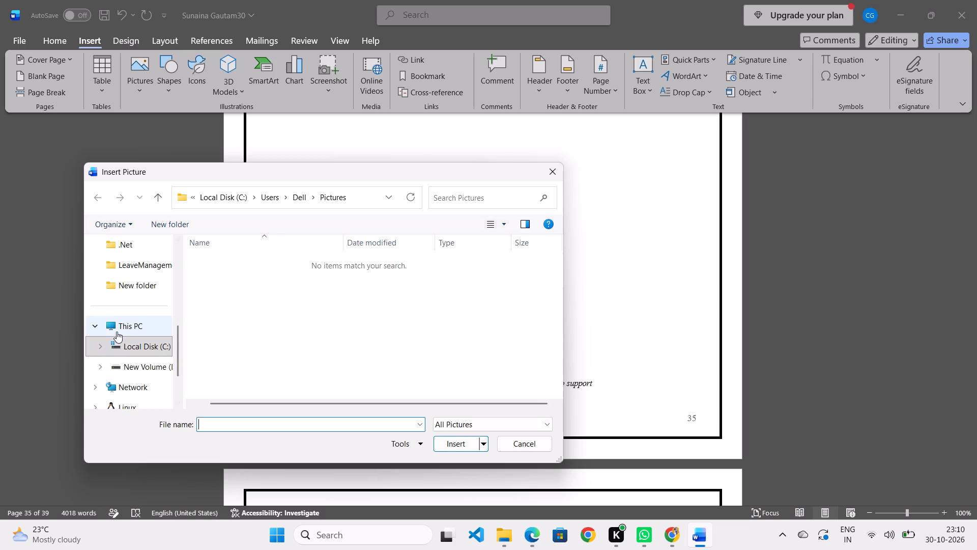
scroll(117, 332, "up", 5)
left_click(129, 348)
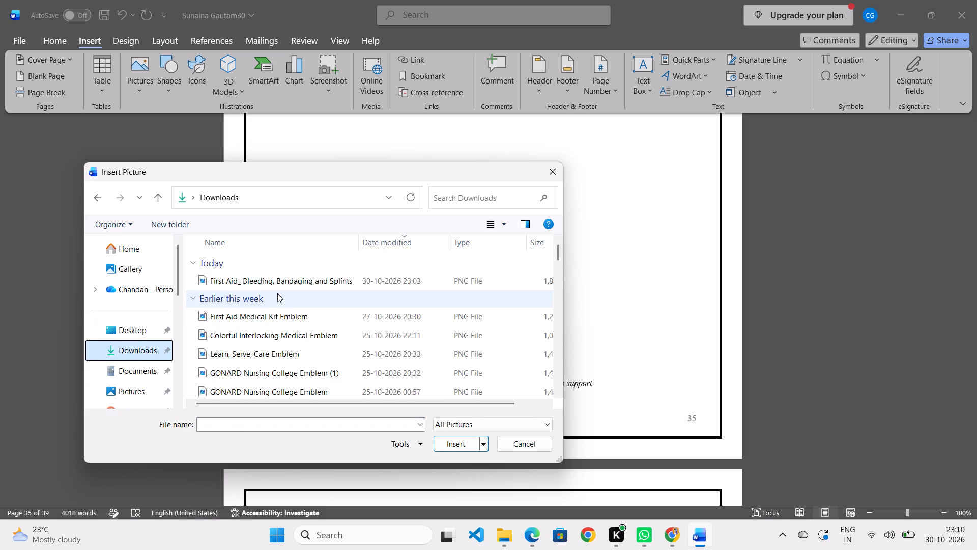
left_click(259, 282)
left_click(453, 445)
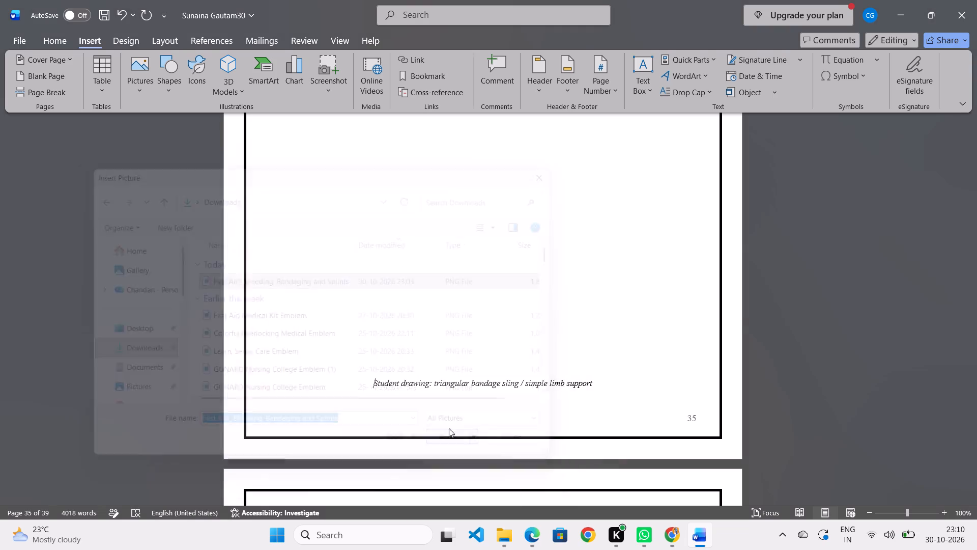
Give the inserted diagram Top and Bottom text wrapping and move it up to page 35, below the checklist table.
left_click(705, 221)
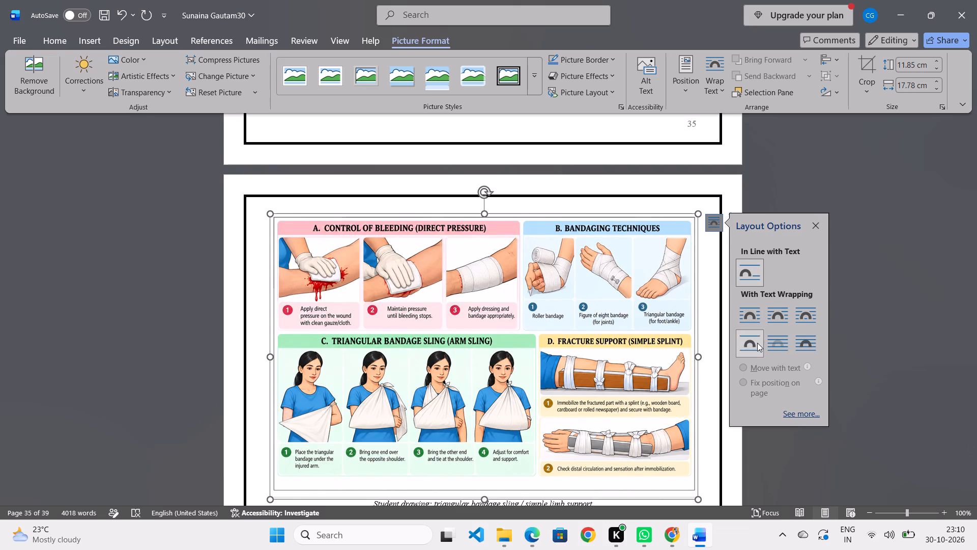
left_click(757, 343)
scroll(564, 269, "up", 15)
scroll(562, 269, "up", 7)
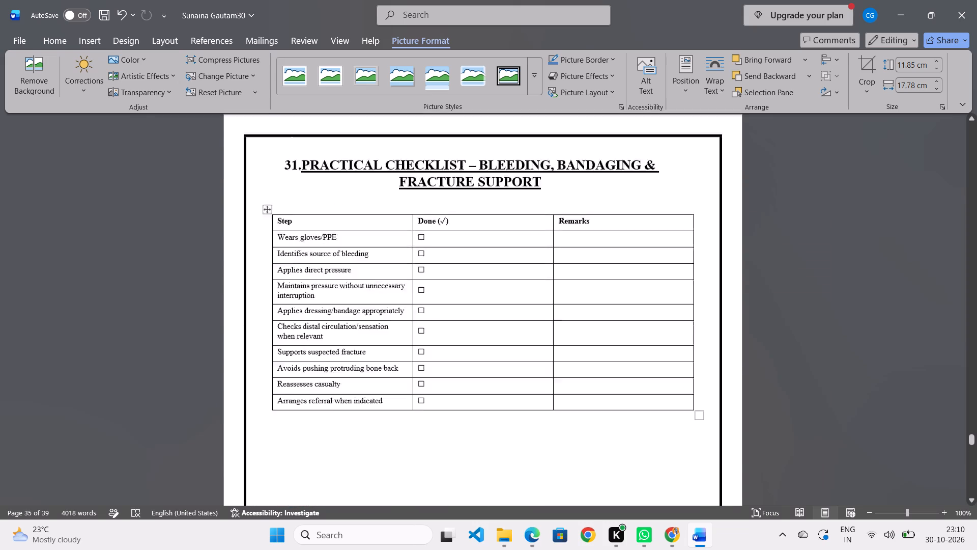
scroll(562, 269, "down", 17)
left_click_drag(496, 449, 501, 420)
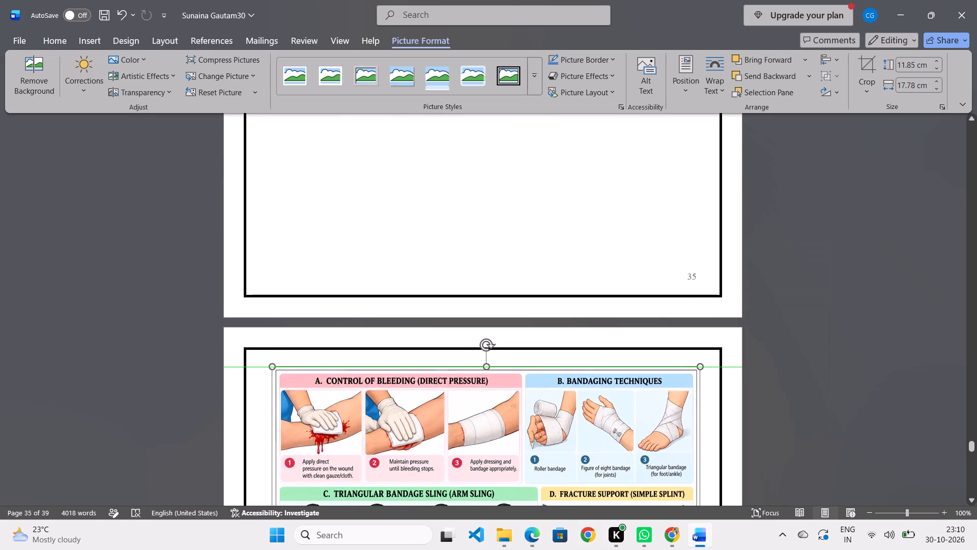
left_click_drag(501, 420, 484, 145)
scroll(492, 221, "up", 4)
scroll(505, 394, "down", 5)
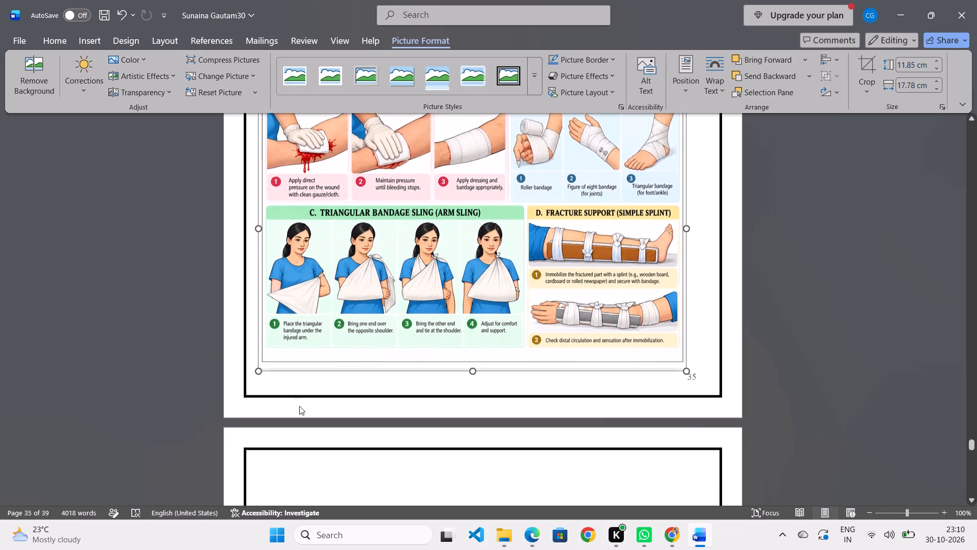
Shrink the diagram proportionally to about 9.78 cm high by 14.67 cm wide, positioned just below the checklist table within the page border.
left_click_drag(258, 372, 406, 261)
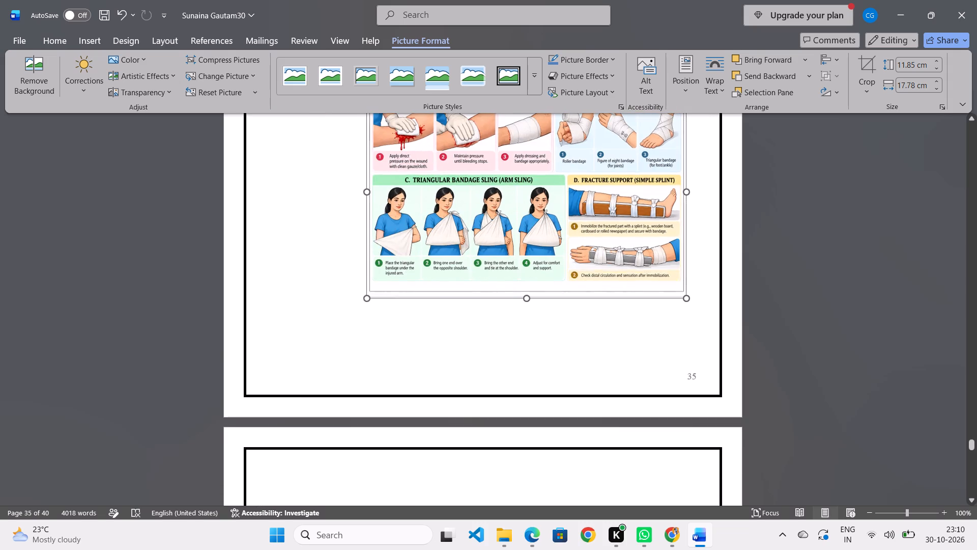
left_click_drag(406, 261, 285, 285)
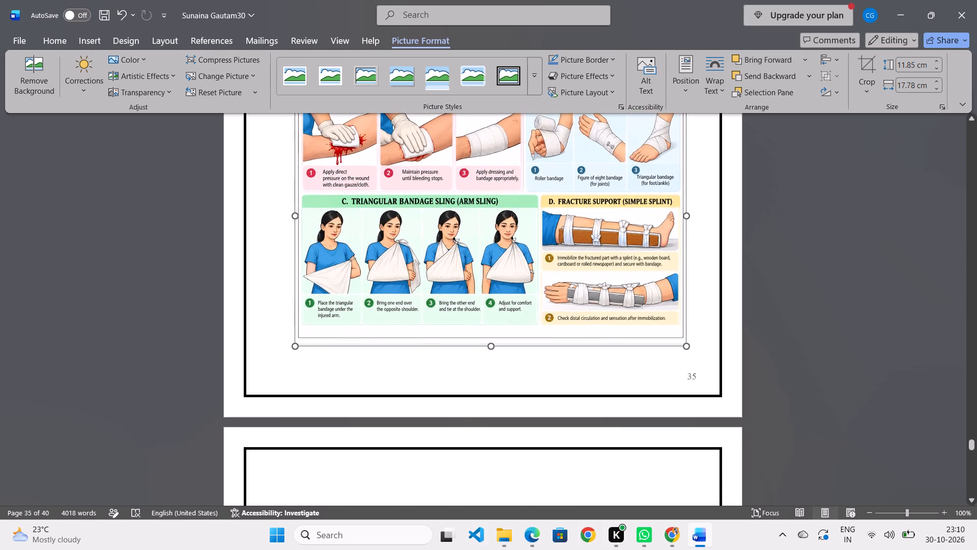
scroll(492, 301, "up", 6)
scroll(492, 301, "down", 3)
left_click_drag(500, 326, 499, 306)
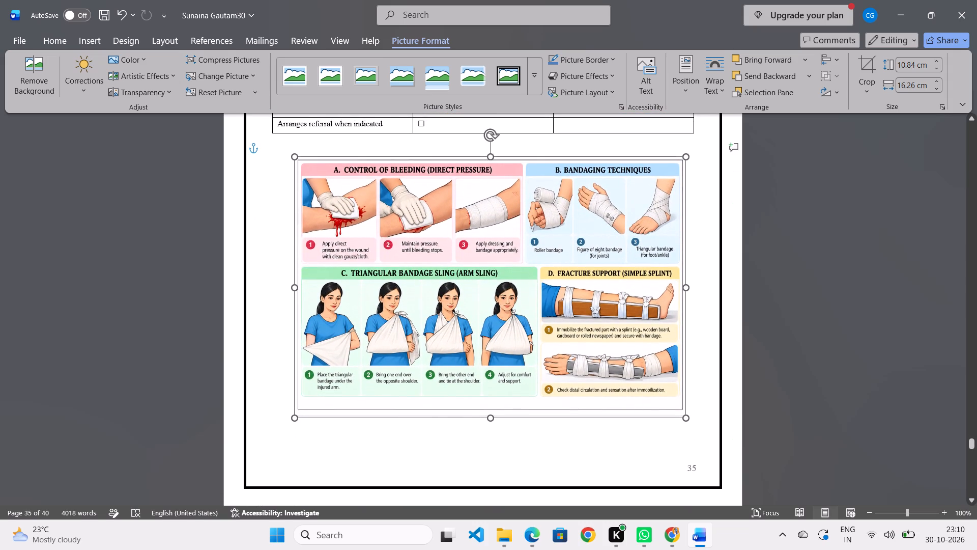
left_click_drag(499, 306, 488, 304)
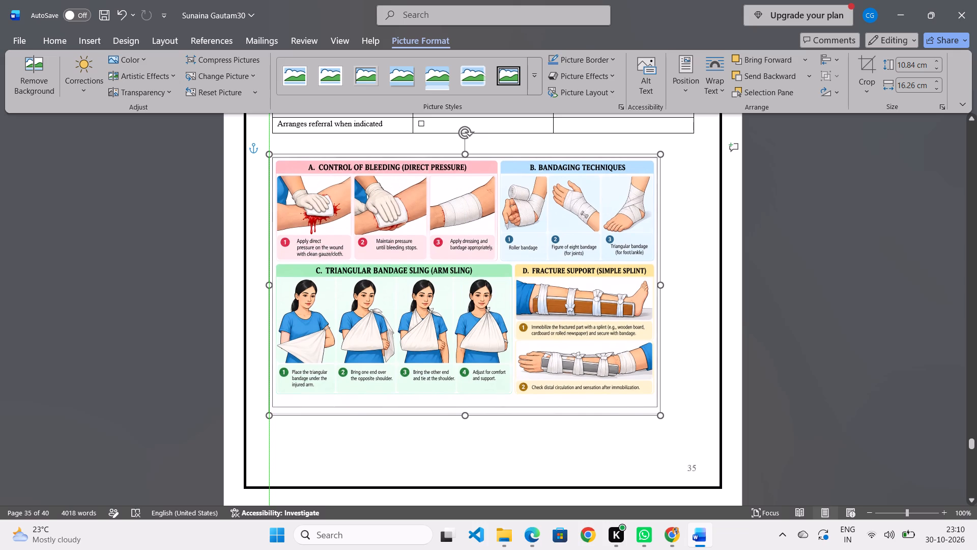
left_click_drag(488, 304, 486, 305)
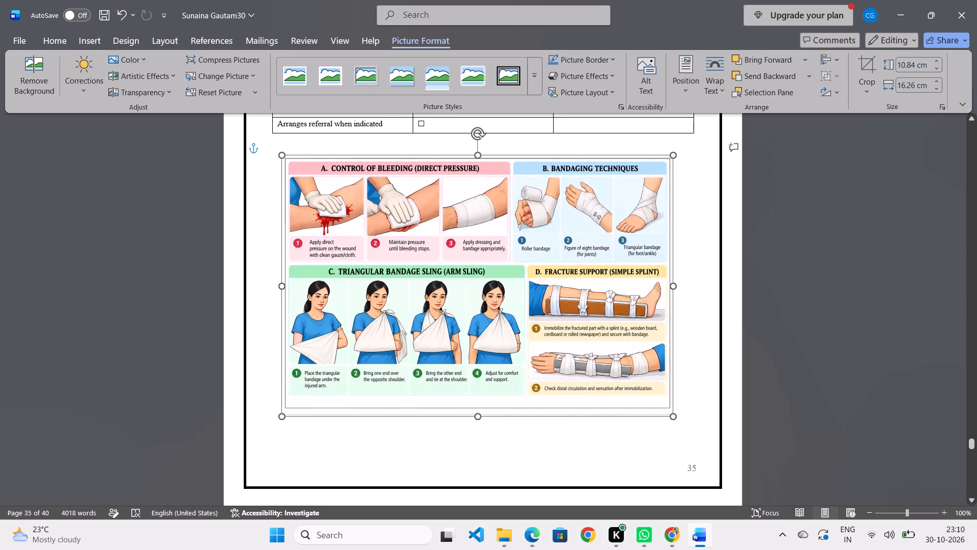
left_click_drag(486, 305, 484, 304)
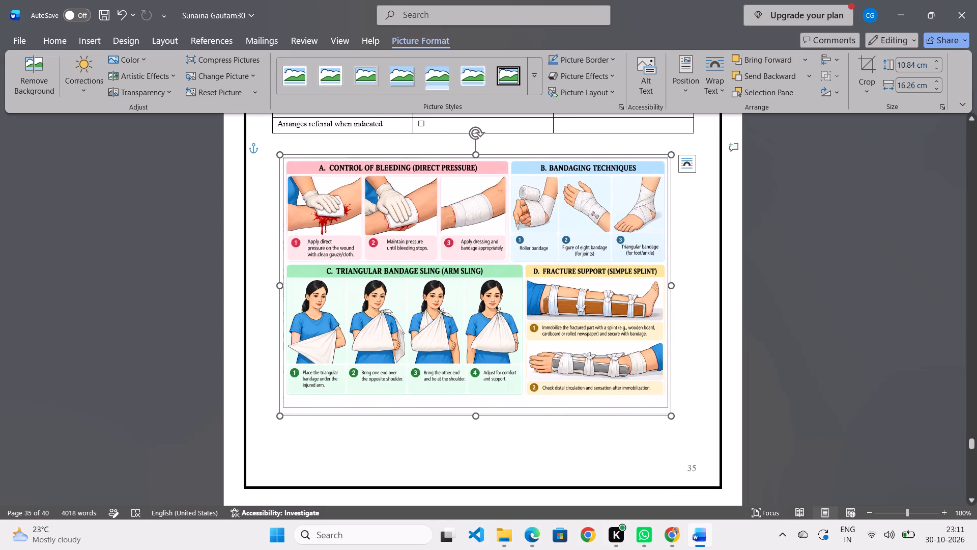
left_click_drag(675, 417, 633, 370)
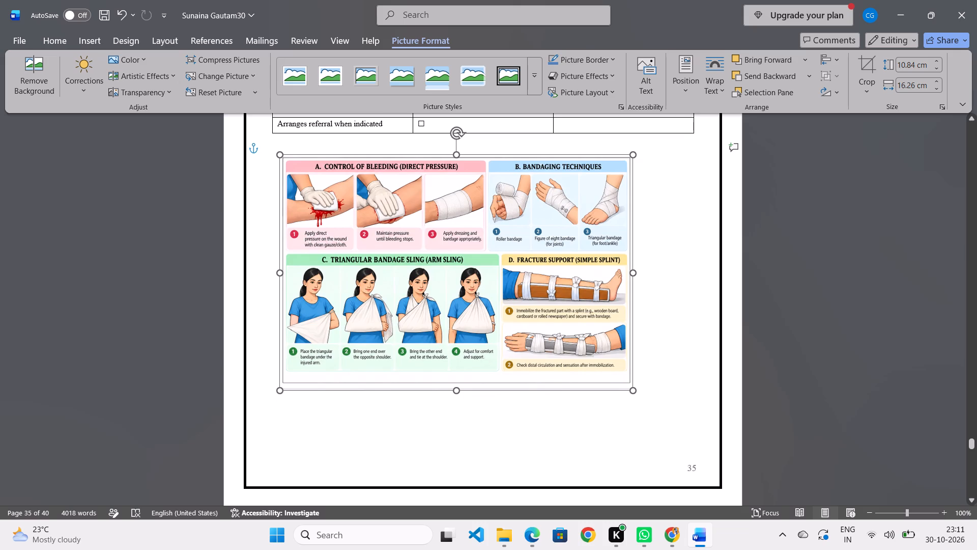
Delete the surplus blank lines above the "Student drawing" caption on page 36 until it sits directly below the diagram on page 35.
scroll(518, 368, "down", 13)
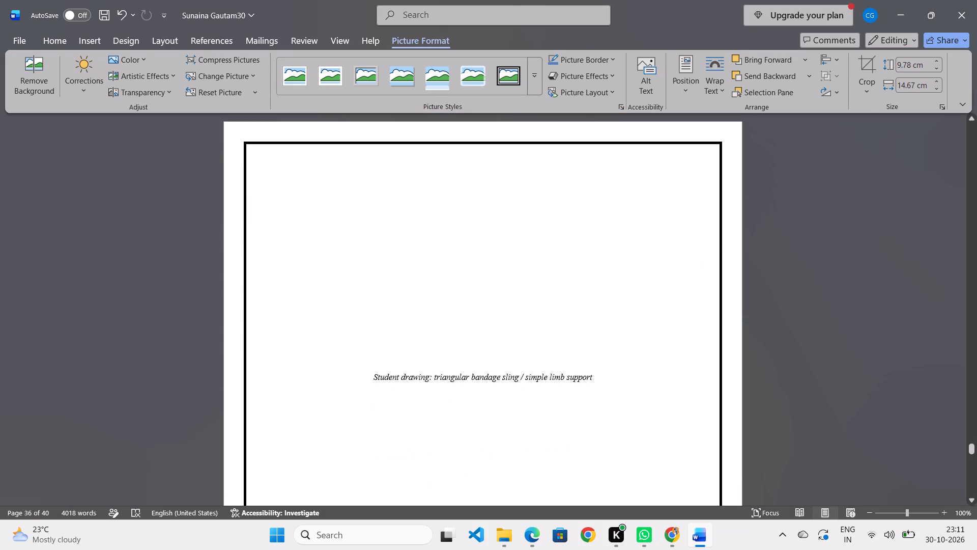
left_click(417, 347)
key("BackSpace")
key("BackSpace")
key("BackSpace")
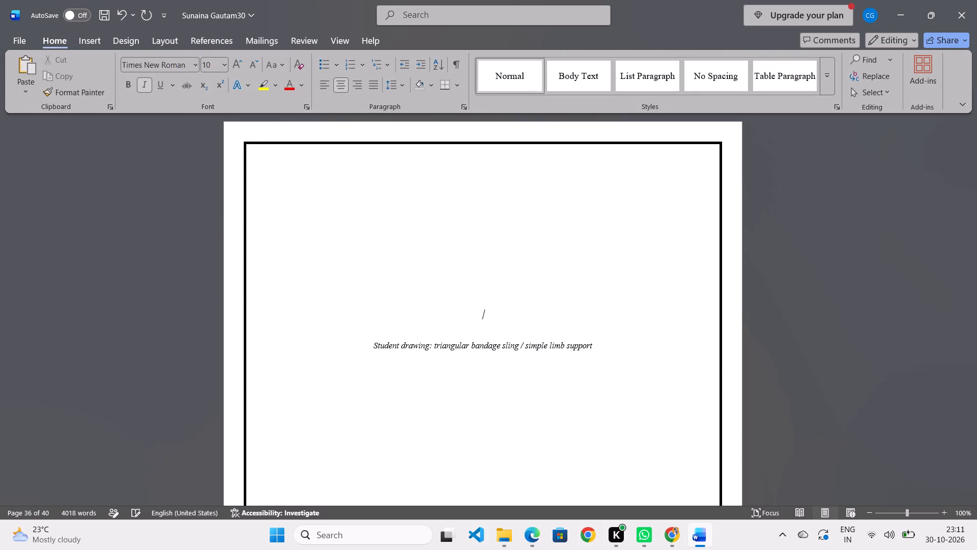
key("BackSpace")
key("BackSpace")
key("BackSpace")
key("BackSpace")
key("BackSpace")
key("BackSpace")
key("BackSpace")
scroll(412, 348, "up", 3)
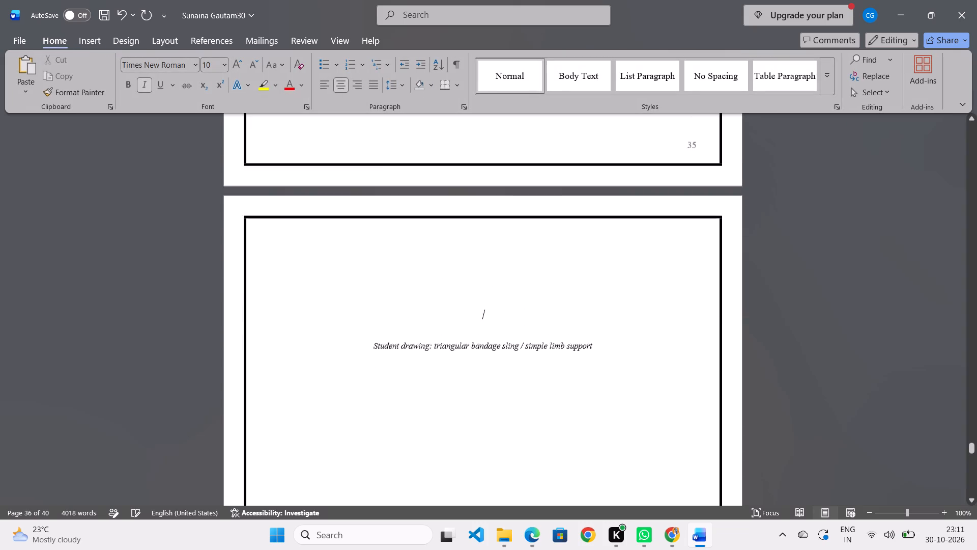
scroll(412, 348, "up", 5)
key("BackSpace")
key("BackSpace")
key("BackSpace")
key("BackSpace")
key("BackSpace")
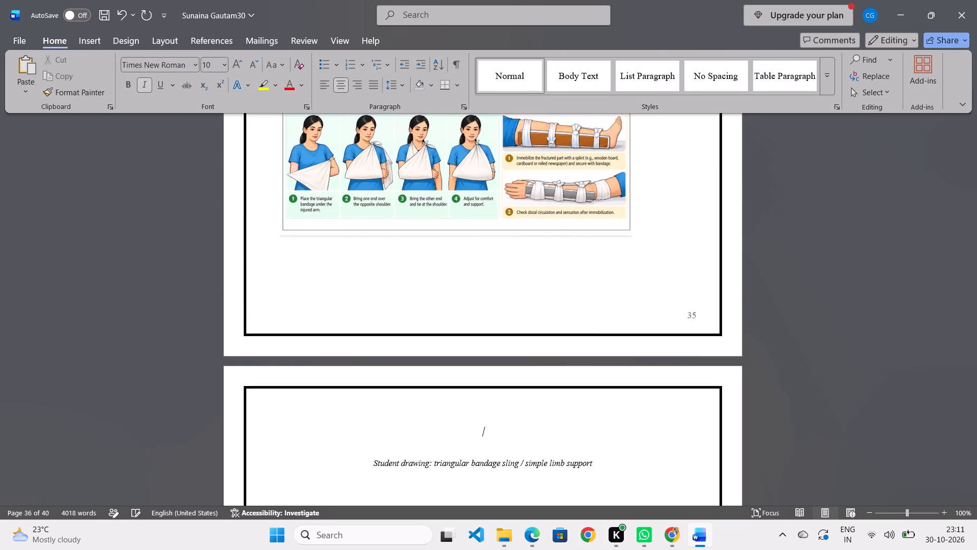
key("BackSpace")
key("BackSpace")
key("BackSpace")
key("BackSpace")
key("BackSpace")
key("BackSpace")
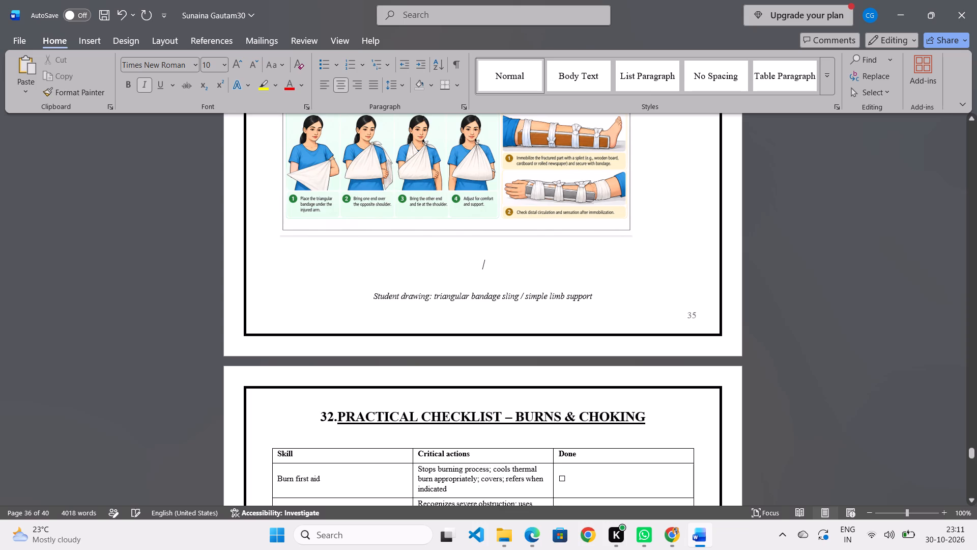
key("BackSpace")
key("BackSpace")
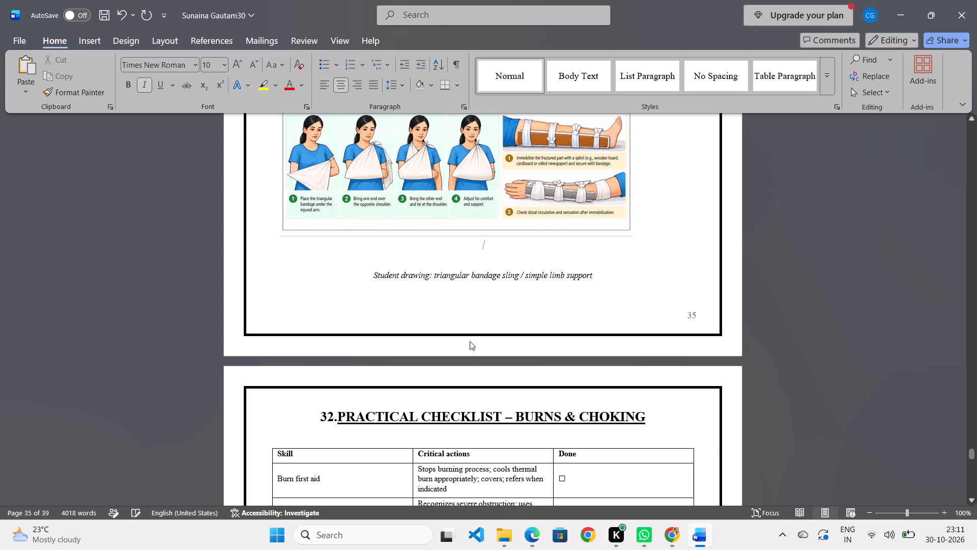
left_click(456, 261)
key("BackSpace")
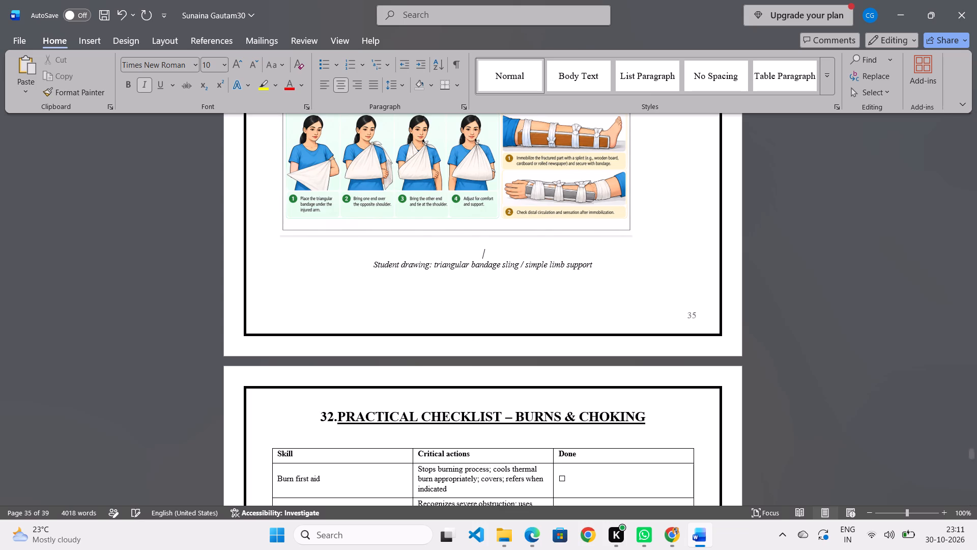
Enlarge the diagram to nearly the checklist table's width and centre it horizontally between the page borders below the table.
scroll(456, 260, "up", 5)
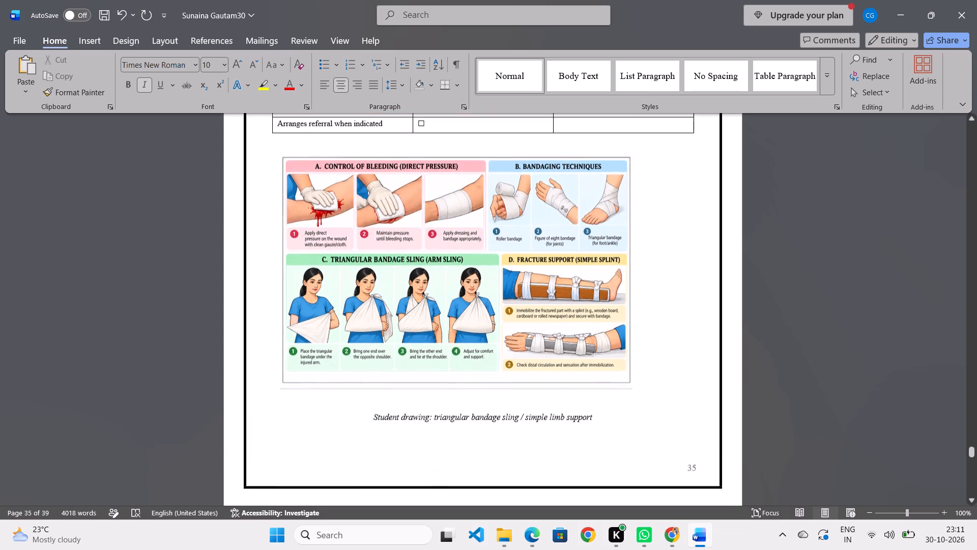
left_click_drag(444, 258, 444, 252)
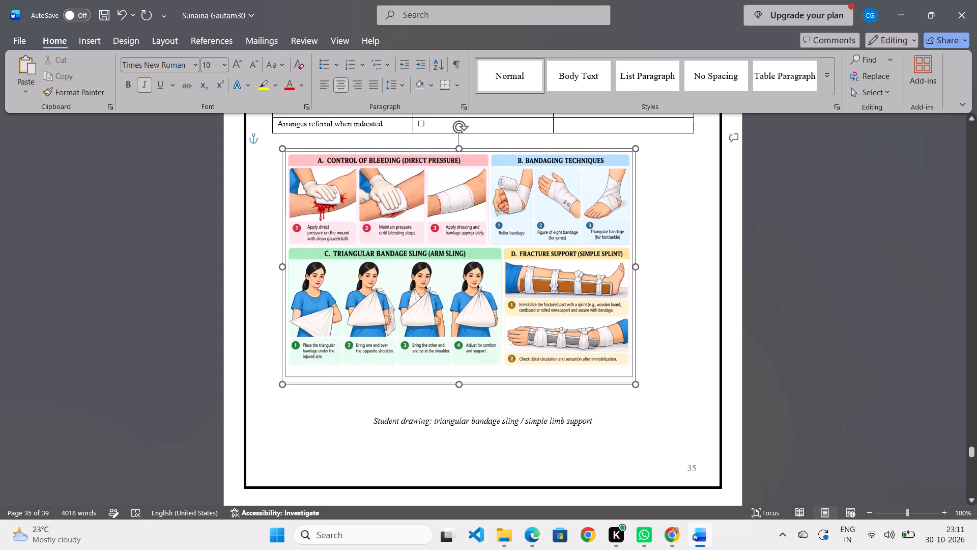
left_click_drag(444, 252, 441, 252)
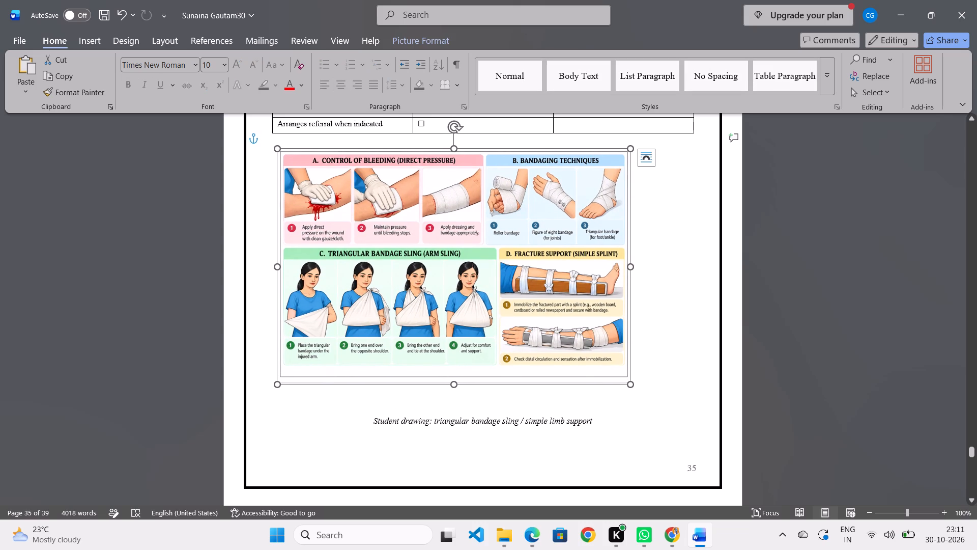
left_click_drag(631, 385, 686, 399)
left_click(523, 327)
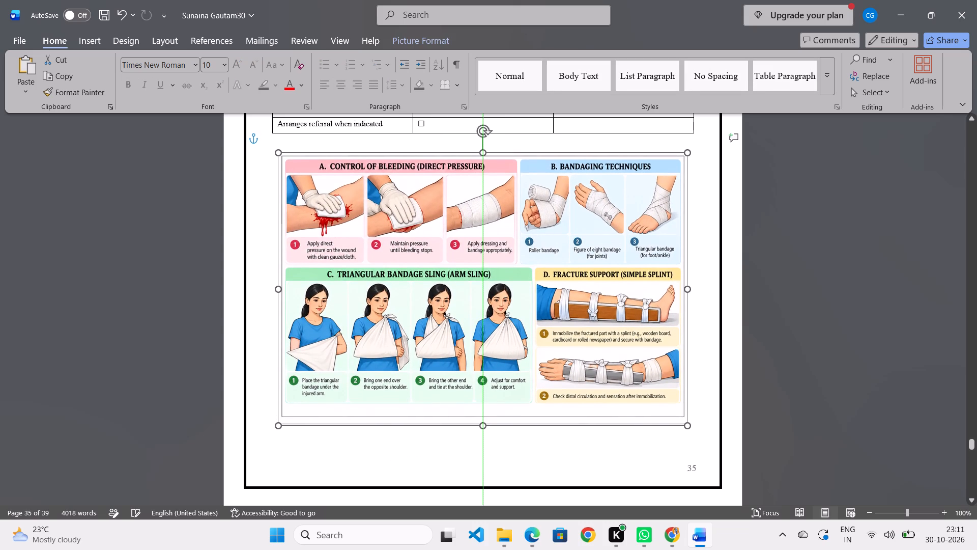
Delete the blank line before the "Student drawing" caption to bring it back from page 36 to beneath the diagram on page 35.
scroll(511, 360, "down", 2)
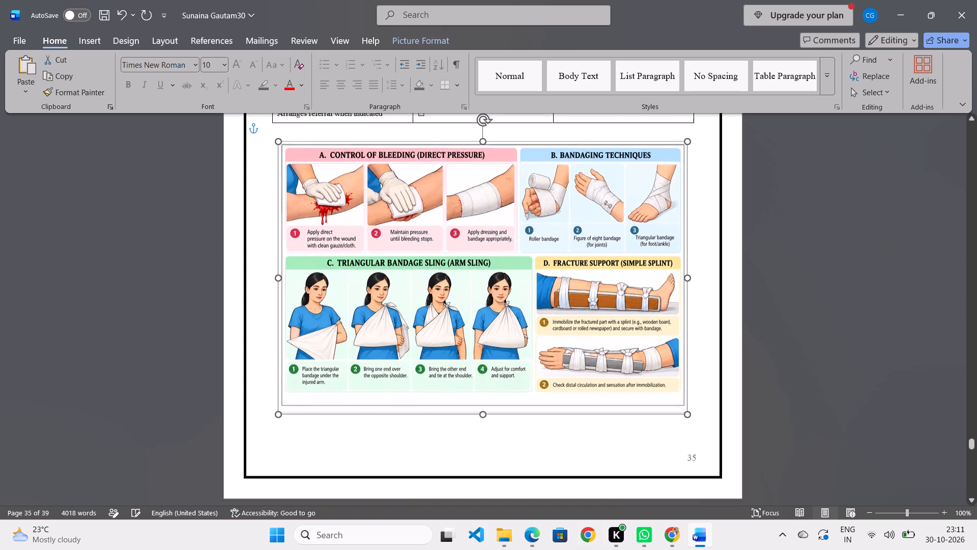
scroll(511, 360, "down", 2)
left_click(371, 442)
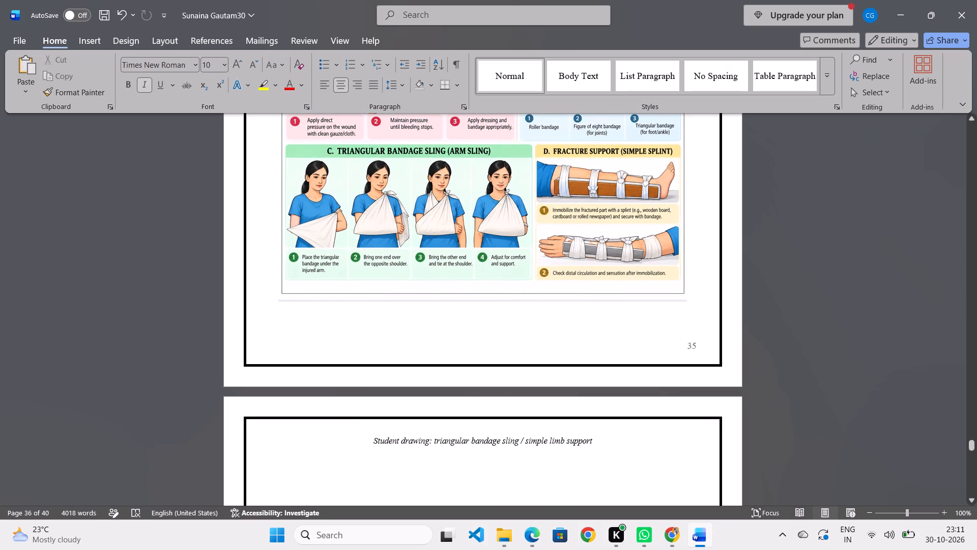
key("BackSpace")
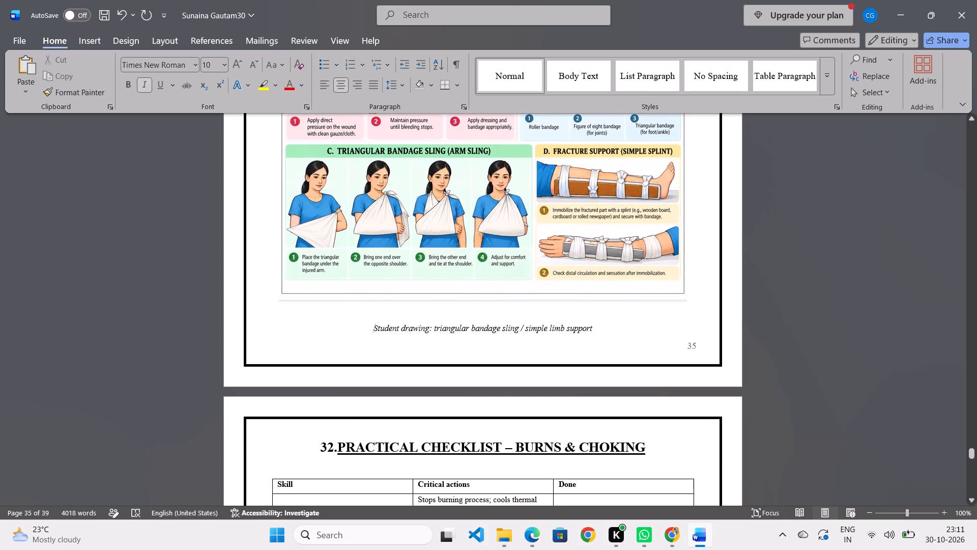
Review the layout of section 31's checklist, diagram and caption on page 35, and continue to section 32 on burns and choking.
scroll(436, 314, "up", 5)
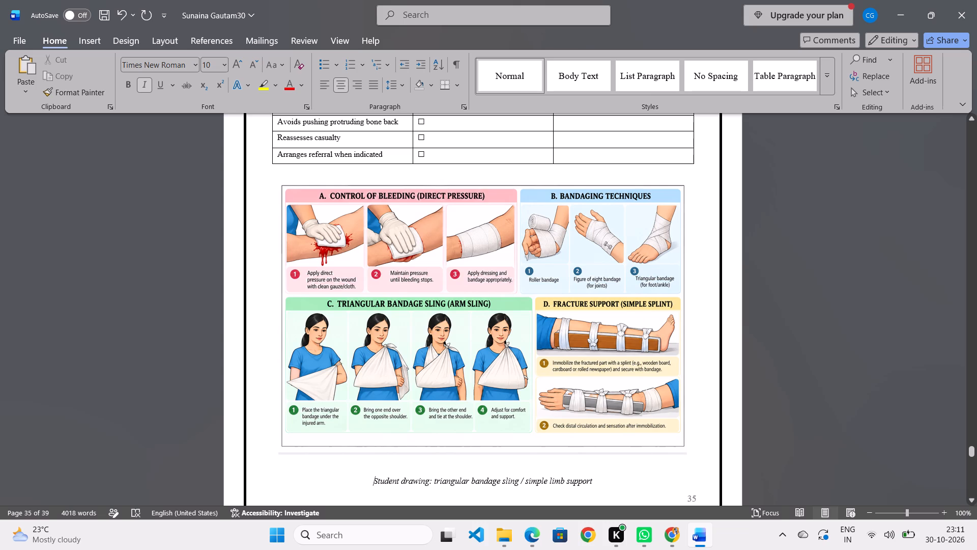
scroll(602, 390, "up", 12)
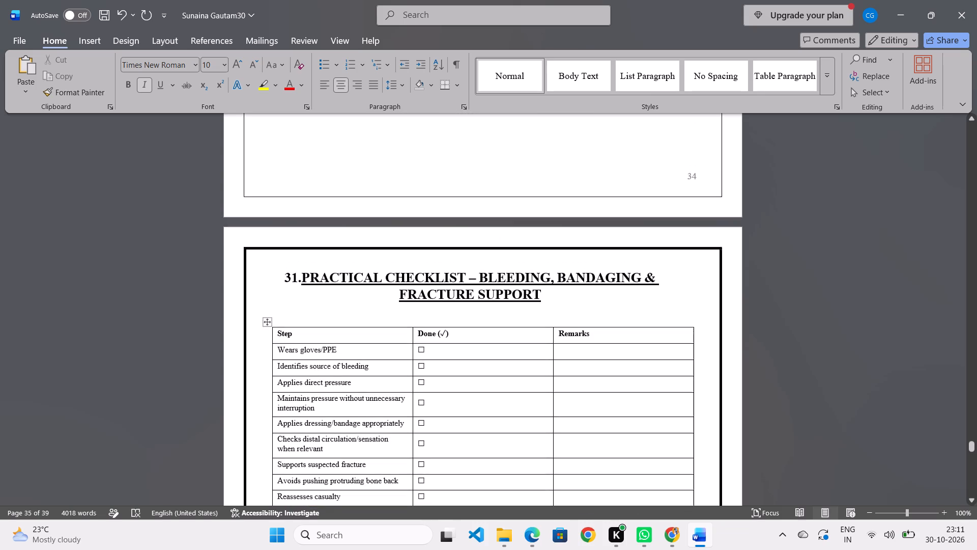
scroll(601, 390, "down", 9)
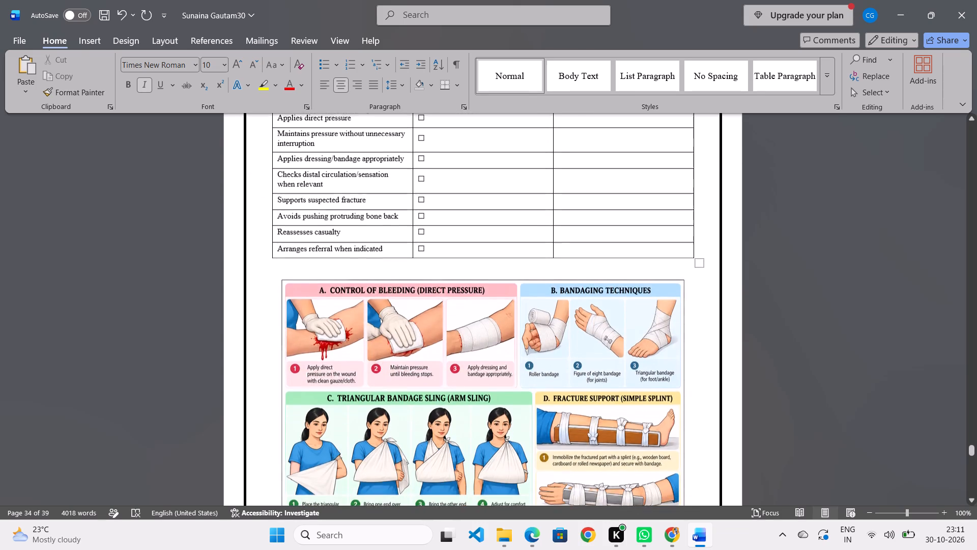
scroll(601, 390, "down", 3)
scroll(679, 465, "down", 2)
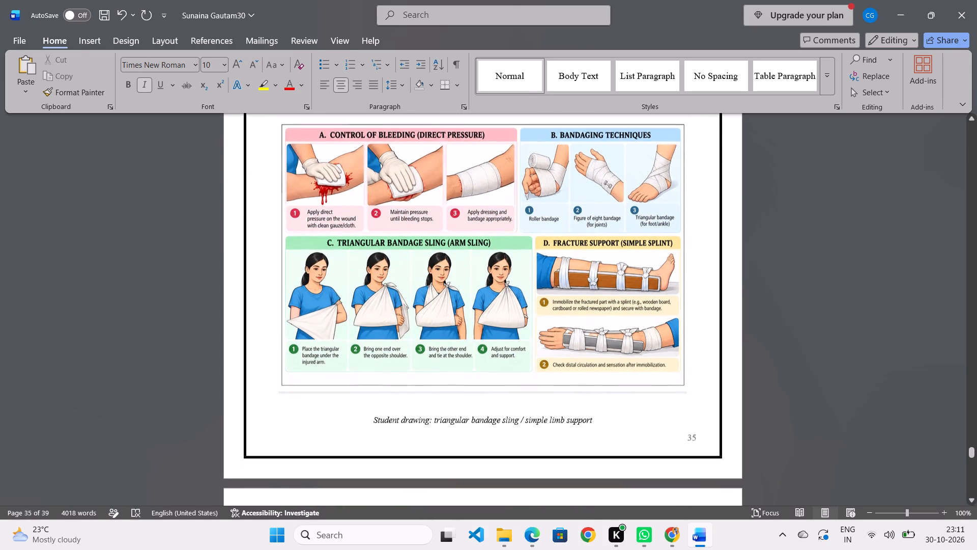
left_click(704, 416)
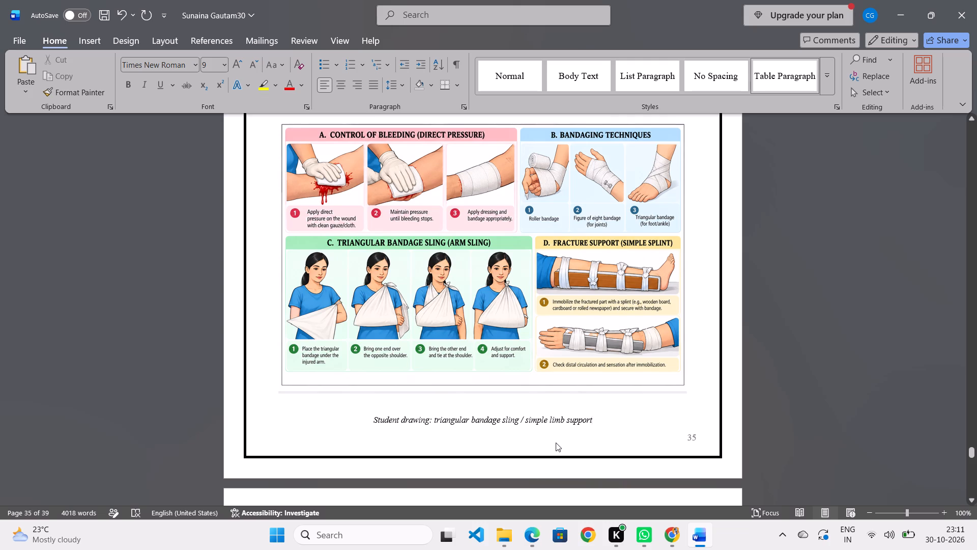
scroll(427, 415, "down", 16)
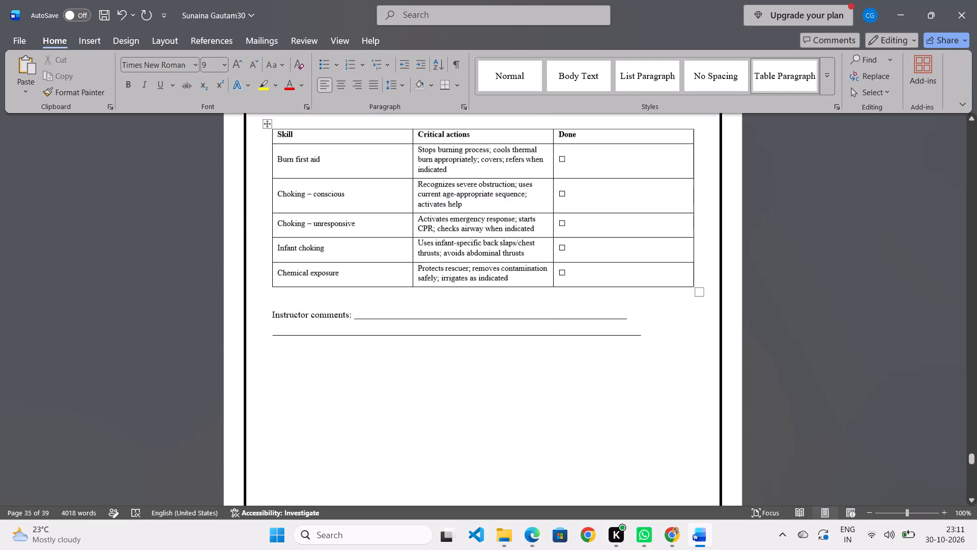
Review the layout of sections 32 to 34, from the burns and choking checklist to the references.
scroll(442, 416, "down", 12)
scroll(442, 425, "up", 1)
scroll(442, 425, "down", 6)
scroll(442, 425, "up", 1)
scroll(442, 425, "down", 3)
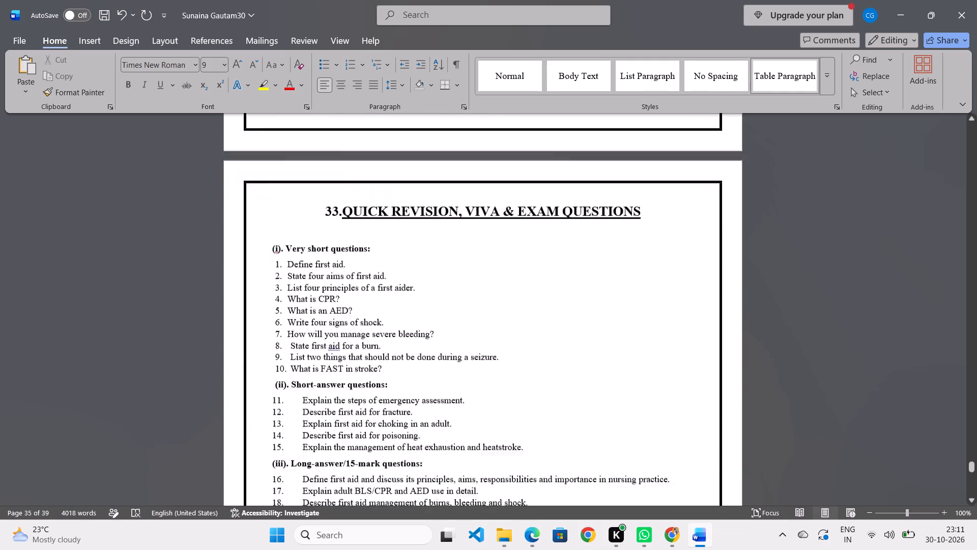
scroll(442, 425, "down", 3)
scroll(442, 425, "up", 1)
scroll(442, 425, "down", 4)
scroll(442, 425, "up", 1)
scroll(442, 425, "down", 10)
scroll(516, 493, "down", 8)
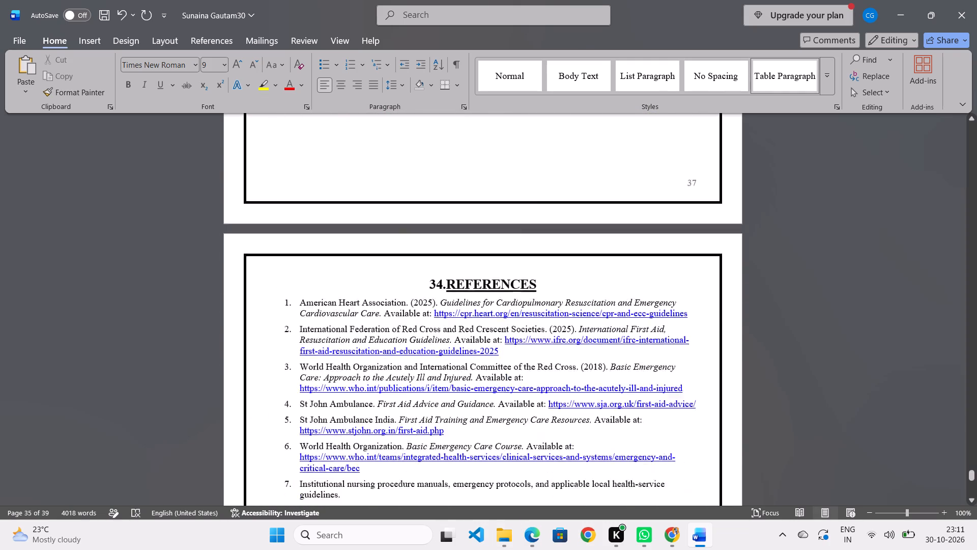
Correct the misspelled last word of the NOTE below the references on page 38 to "practice".
scroll(514, 488, "down", 2)
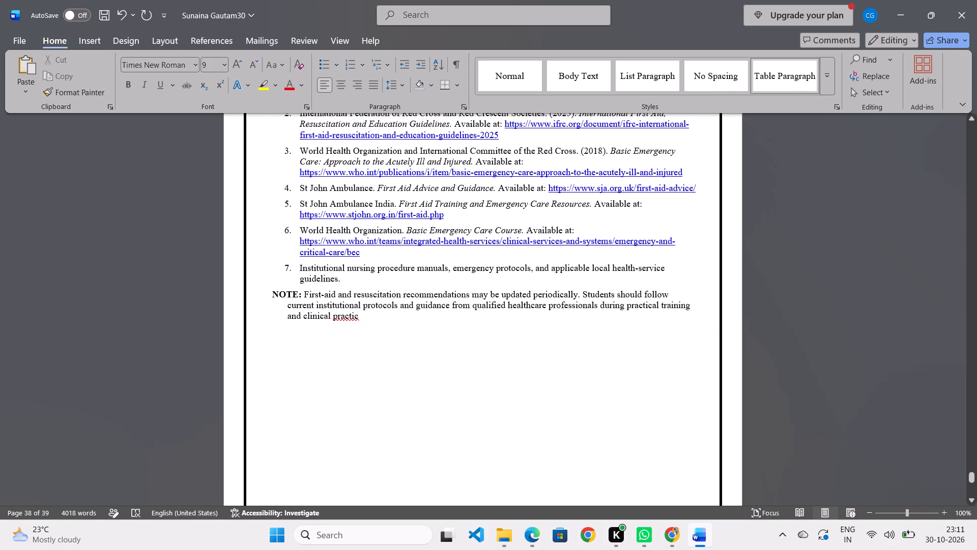
left_click(346, 318)
right_click(346, 318)
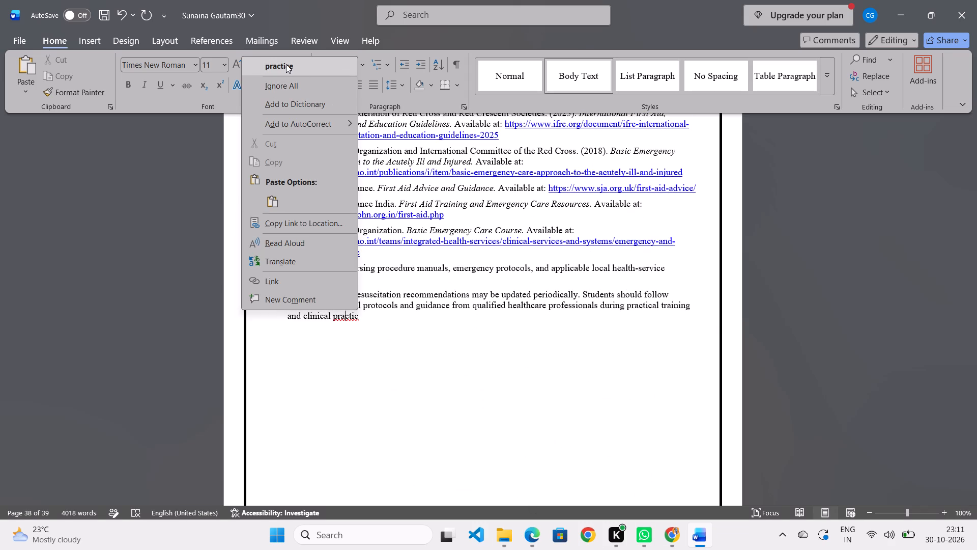
left_click(286, 64)
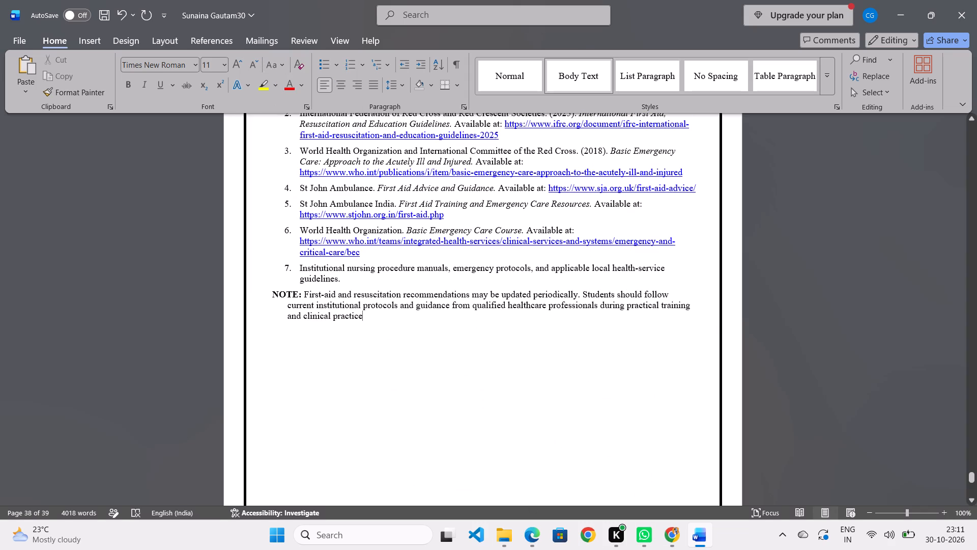
Save the report with the spelling correction.
scroll(357, 338, "up", 3)
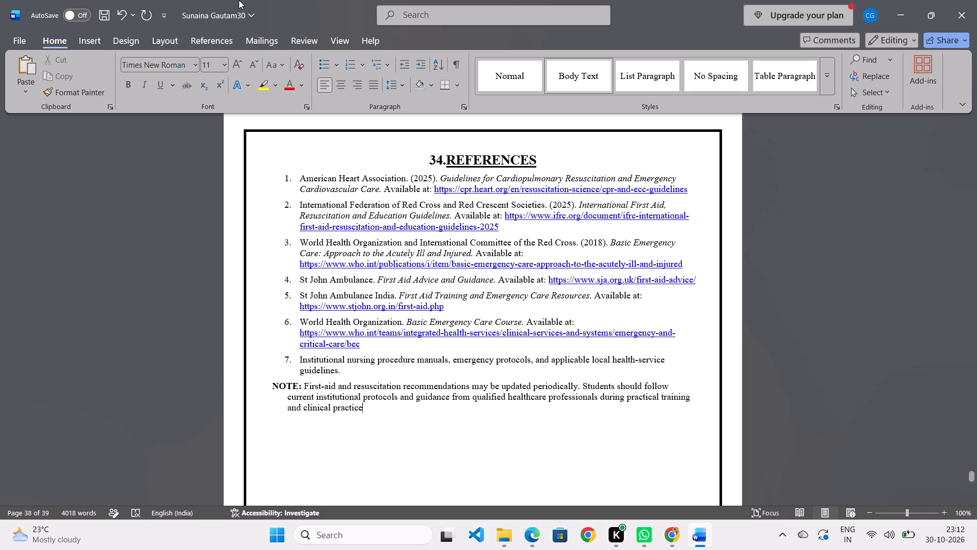
left_click(15, 43)
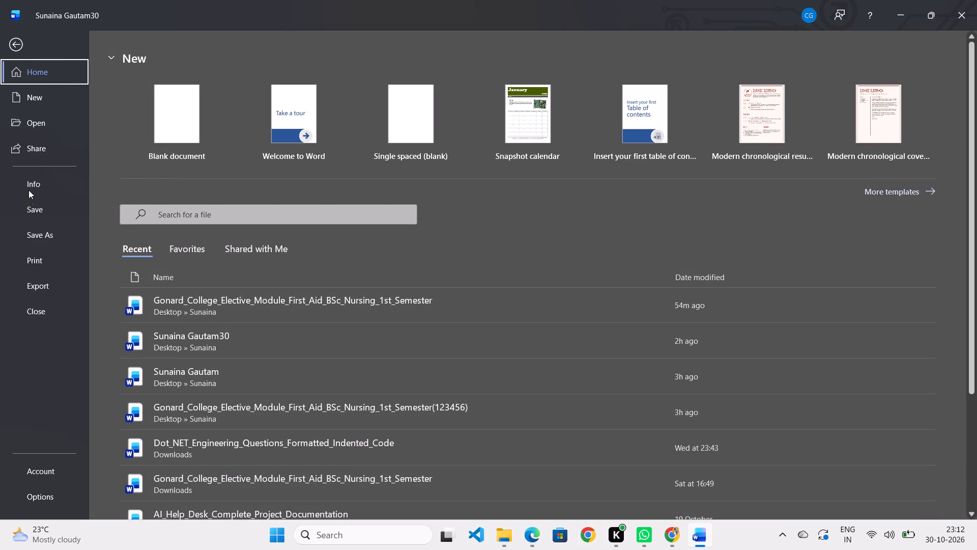
left_click(29, 204)
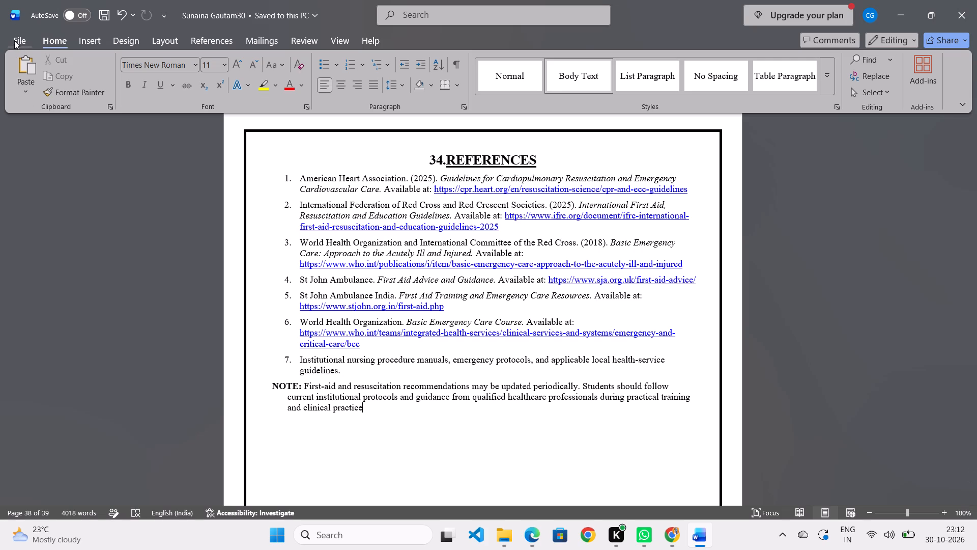
Check the end of the document, and review the pages from the references back to section 31's diagram.
scroll(406, 229, "down", 9)
scroll(408, 229, "up", 1)
scroll(408, 229, "down", 7)
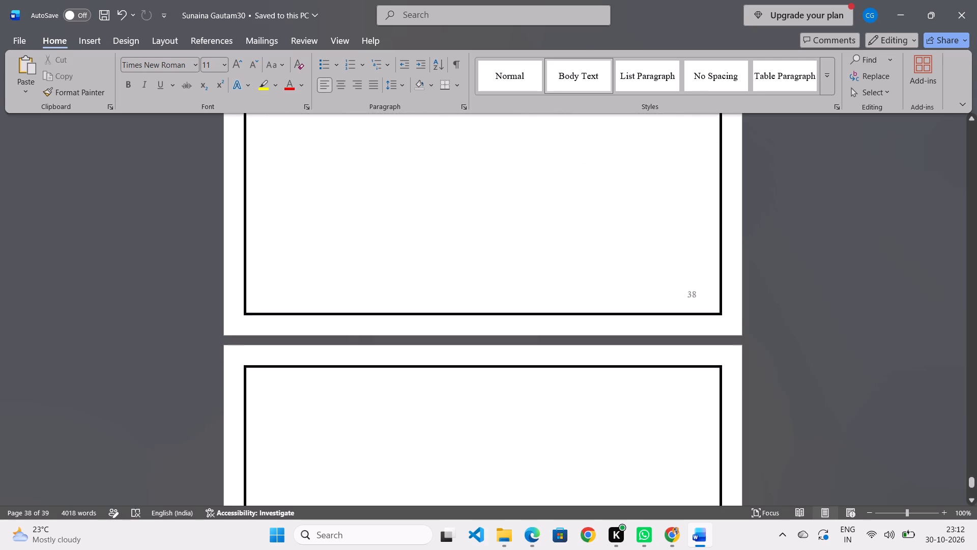
scroll(408, 229, "down", 2)
scroll(408, 229, "up", 20)
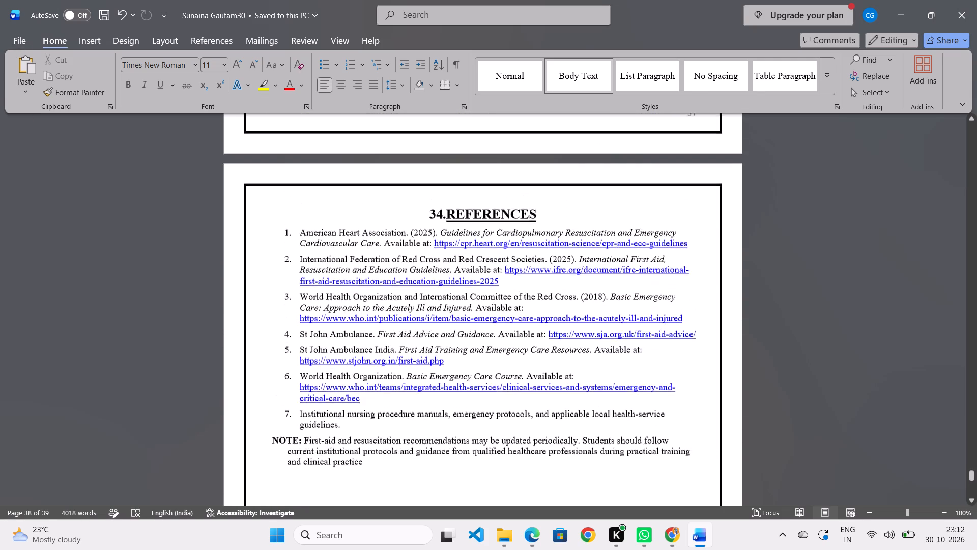
scroll(408, 229, "up", 10)
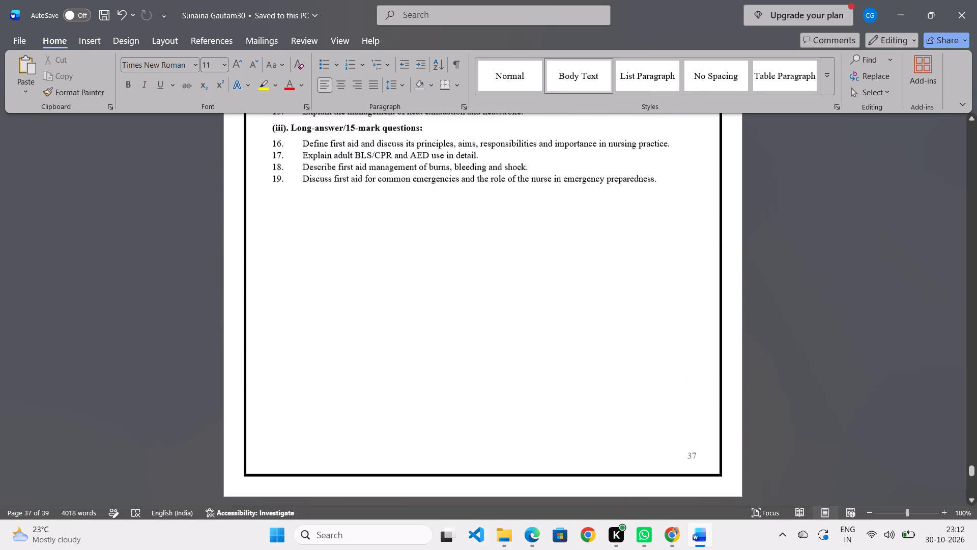
scroll(454, 254, "up", 9)
scroll(457, 254, "up", 13)
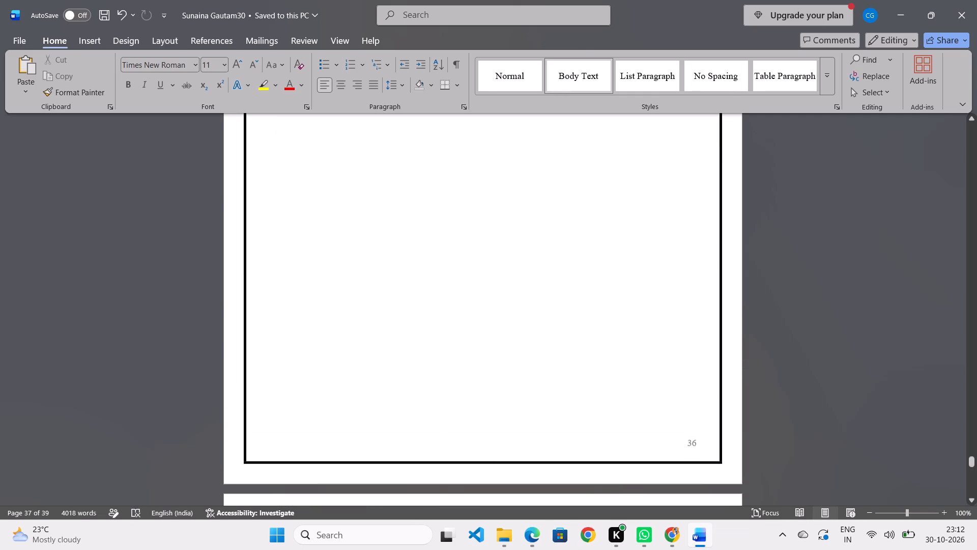
scroll(457, 254, "up", 3)
scroll(457, 254, "down", 1)
scroll(457, 254, "up", 10)
scroll(457, 254, "down", 1)
scroll(457, 254, "up", 16)
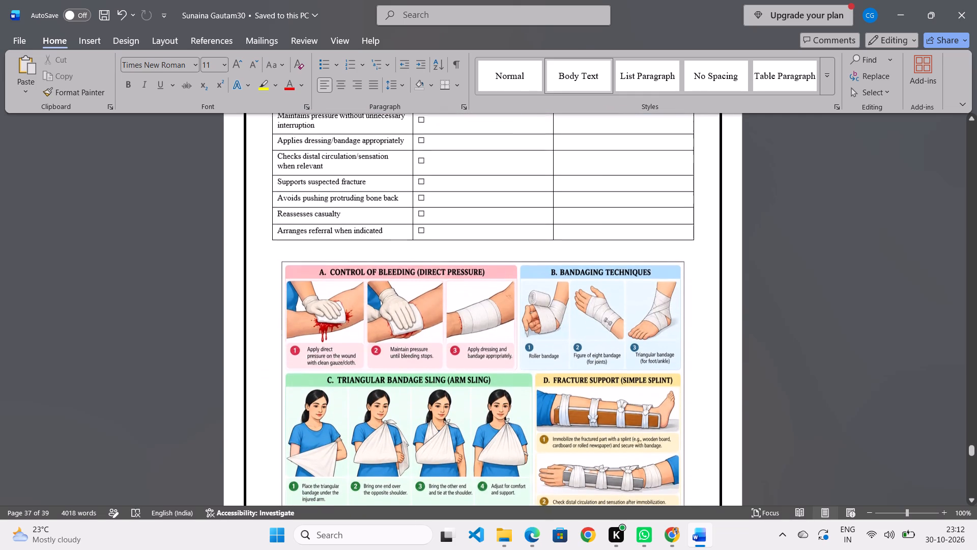
Change the serial number of the References row in the index table on page 4 to 34.
left_click_drag(972, 452, 955, 330)
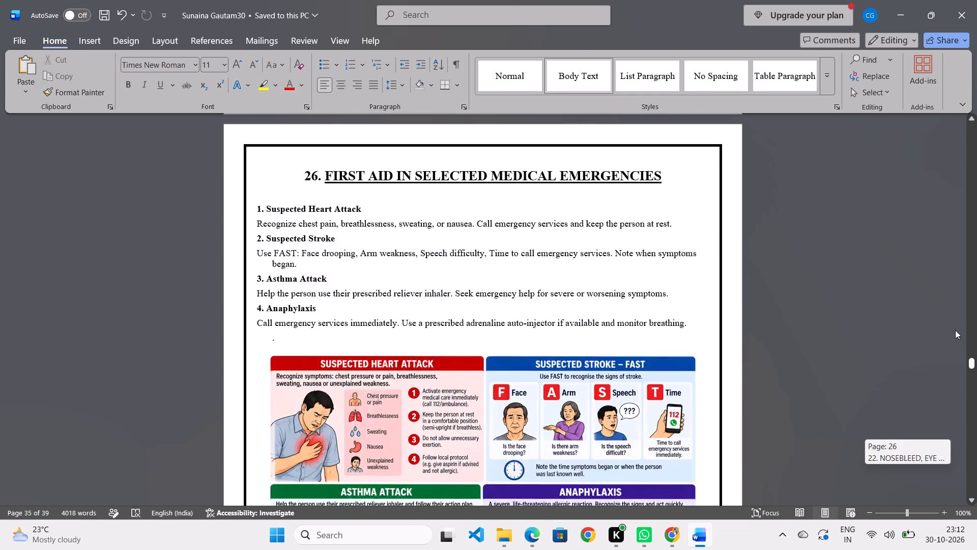
left_click_drag(955, 330, 976, 156)
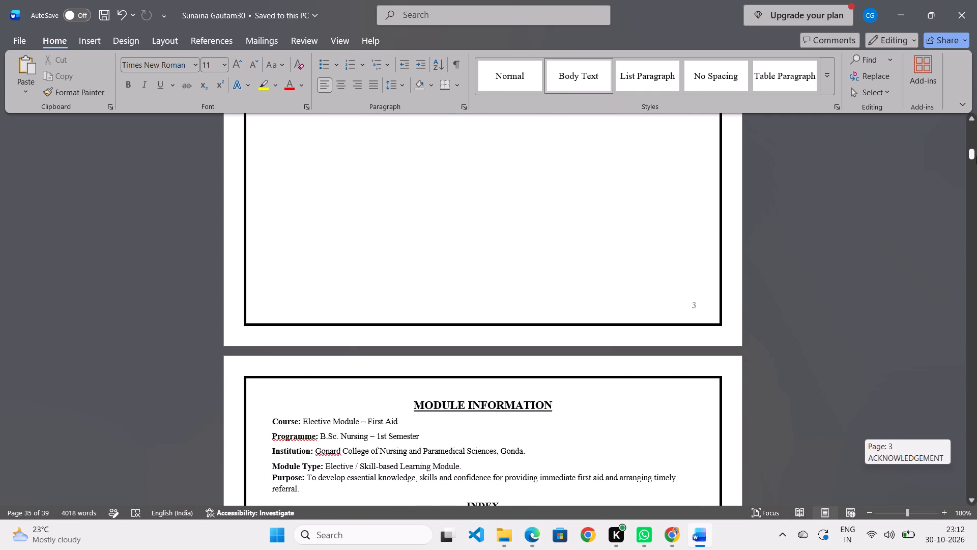
left_click_drag(976, 156, 976, 161)
scroll(538, 324, "down", 6)
scroll(398, 341, "down", 3)
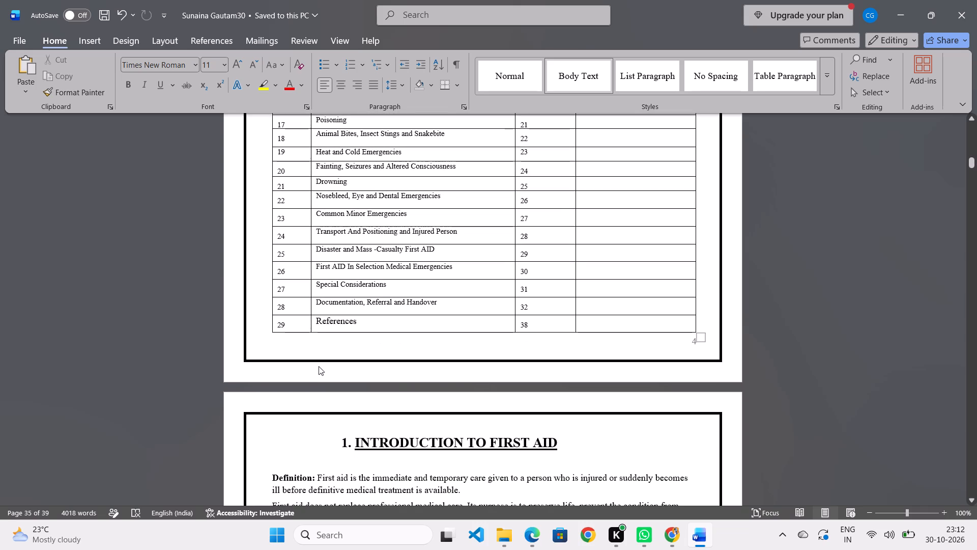
left_click(479, 349)
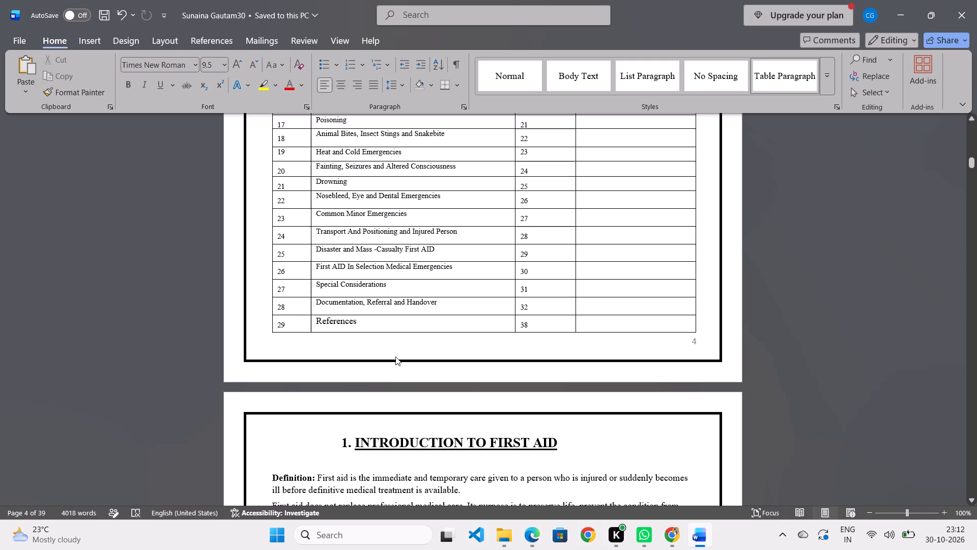
left_click(288, 323)
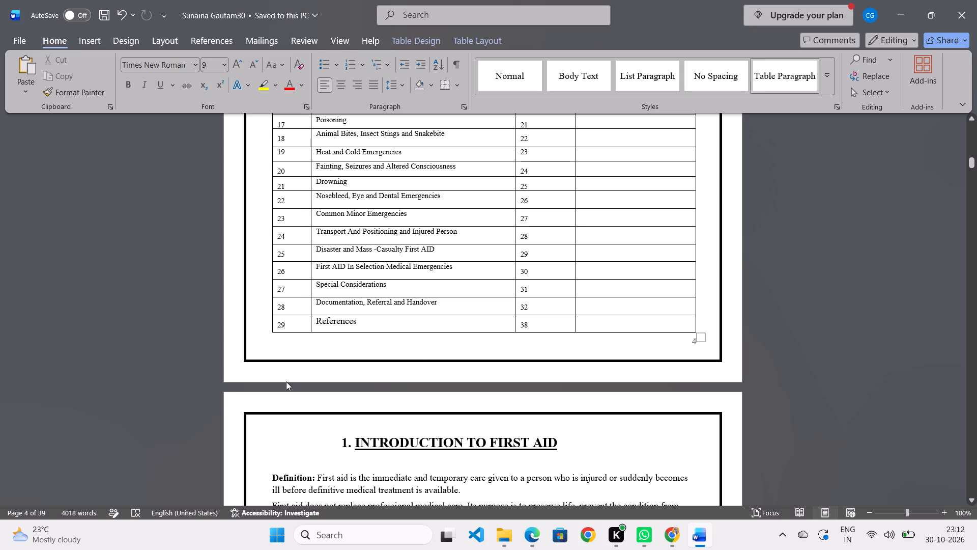
key("BackSpace")
key("BackSpace")
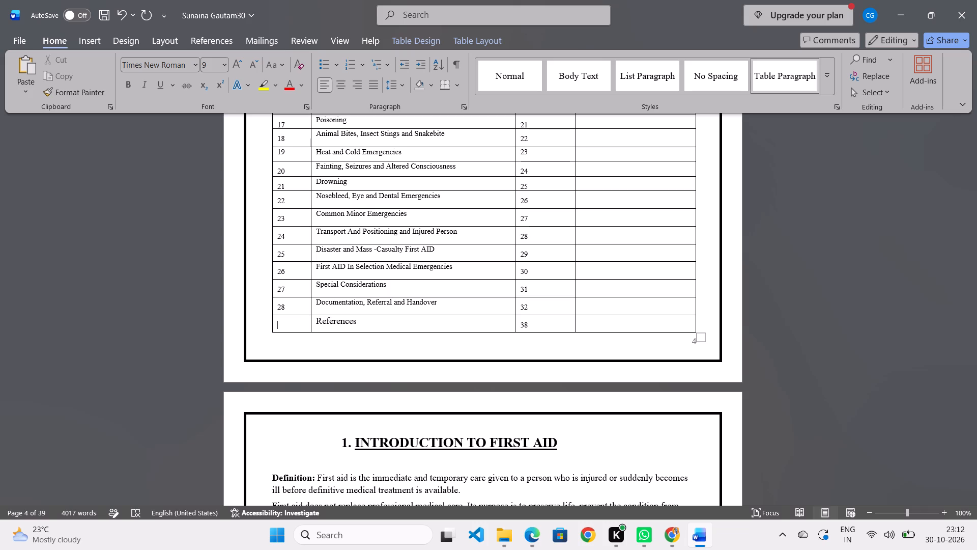
key("3")
key("4")
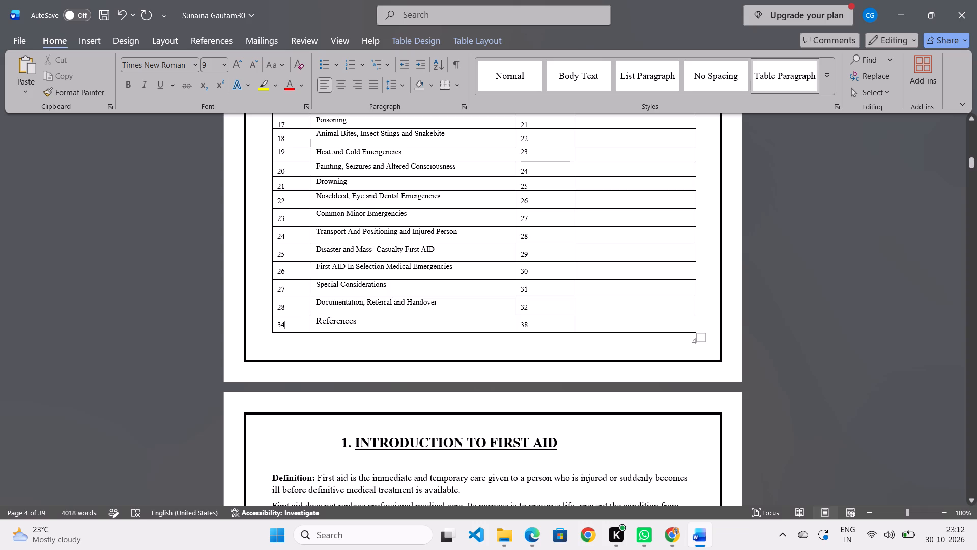
Check the rest of the index table and save the report.
scroll(336, 361, "up", 6)
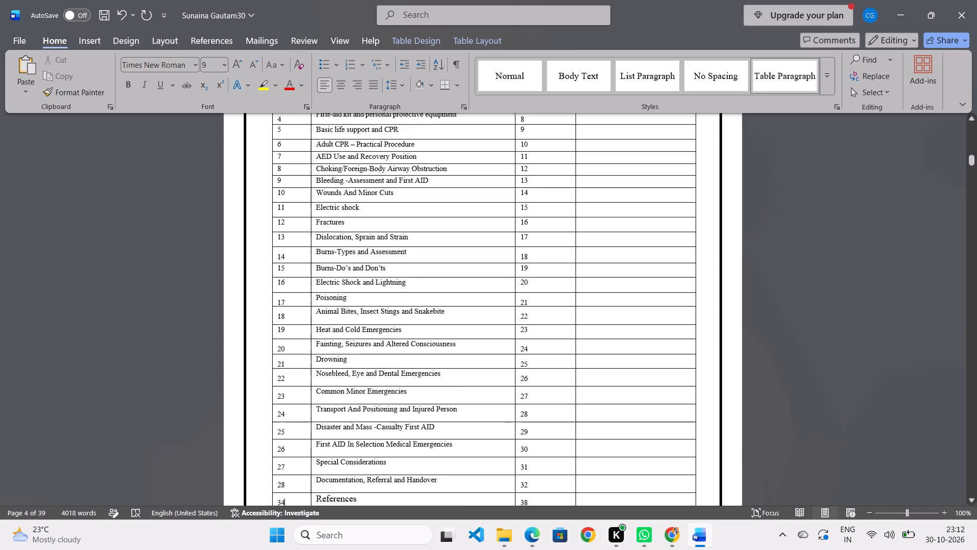
scroll(336, 361, "up", 5)
scroll(336, 361, "down", 3)
scroll(336, 361, "up", 4)
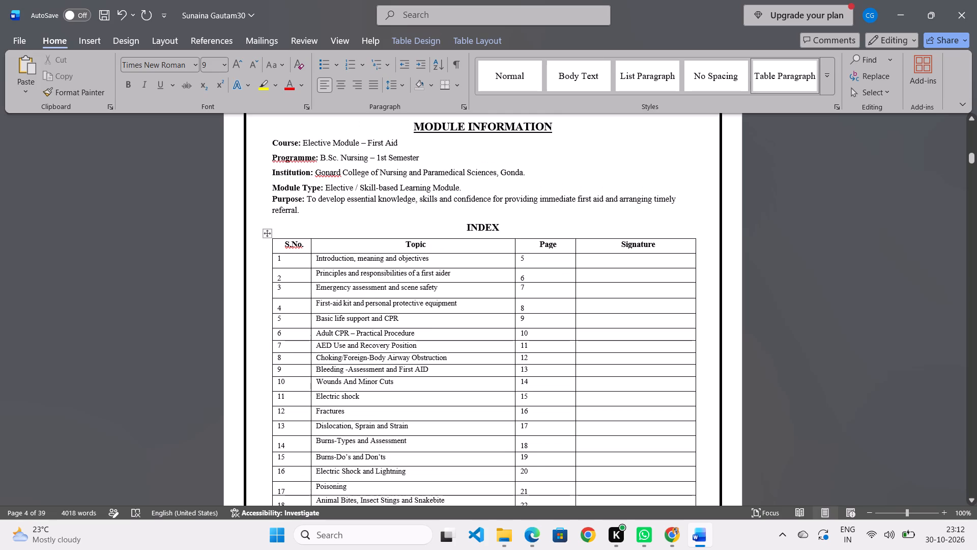
scroll(336, 361, "up", 3)
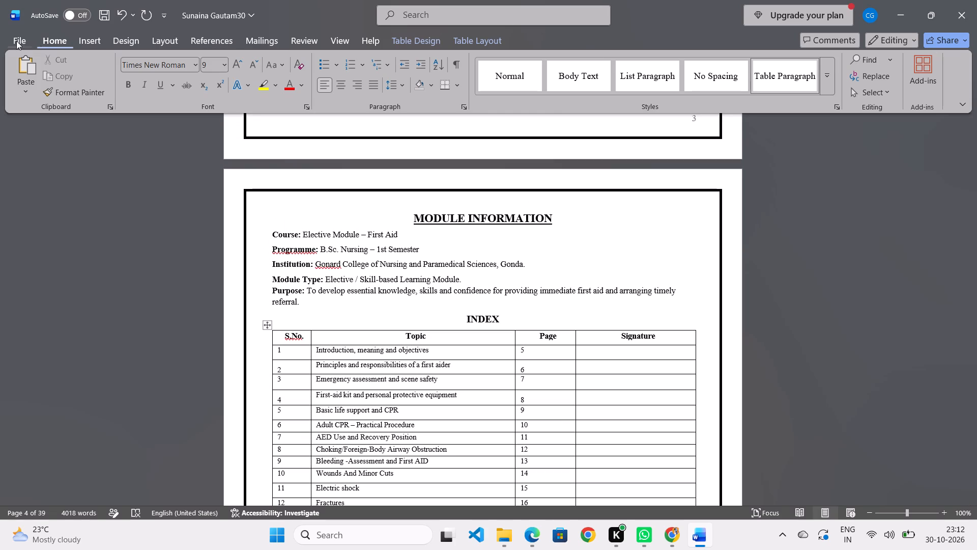
left_click(7, 40)
left_click(41, 217)
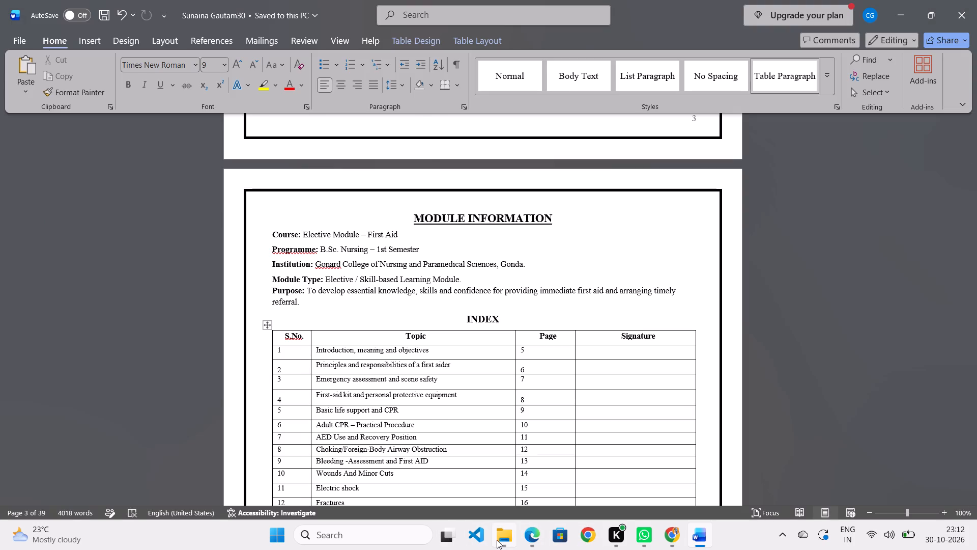
Switch to File Explorer and delete the old PDF that shares the report document's name.
left_click(497, 540)
left_click(235, 322)
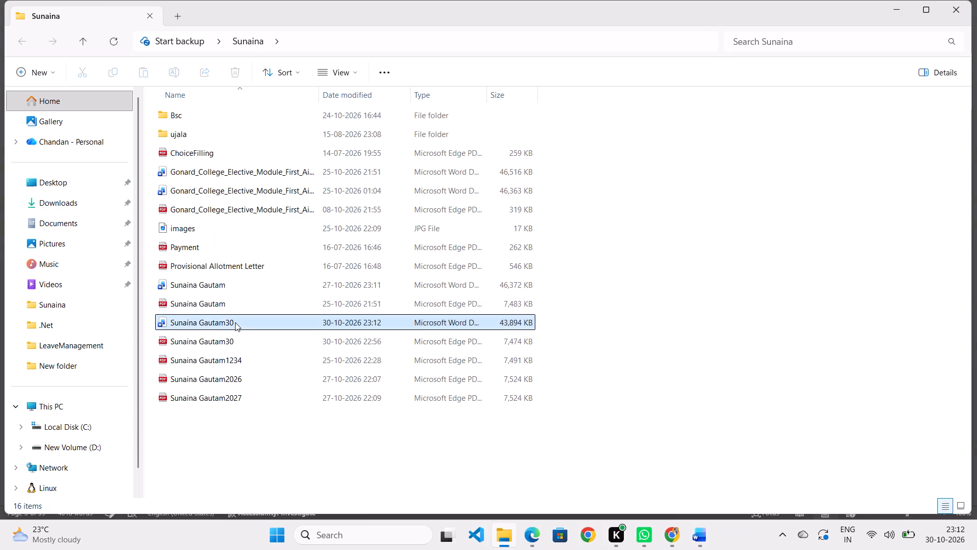
left_click(228, 345)
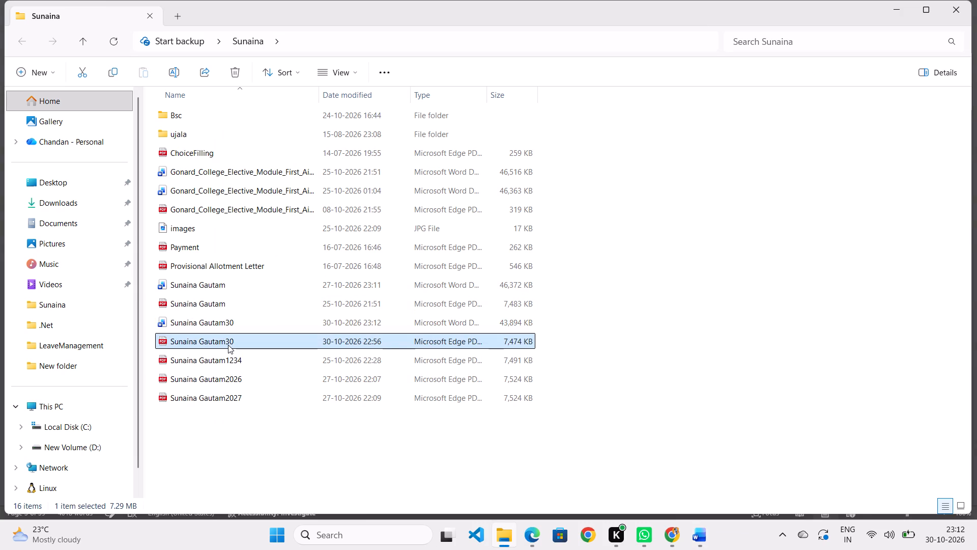
key("Delete")
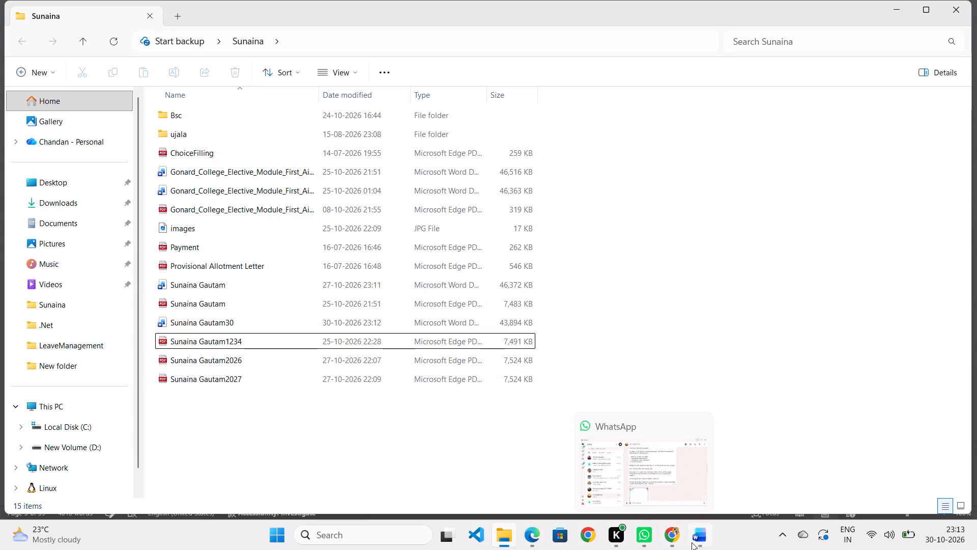
Return to the report in Word and start saving a new copy of it on this PC.
left_click(705, 545)
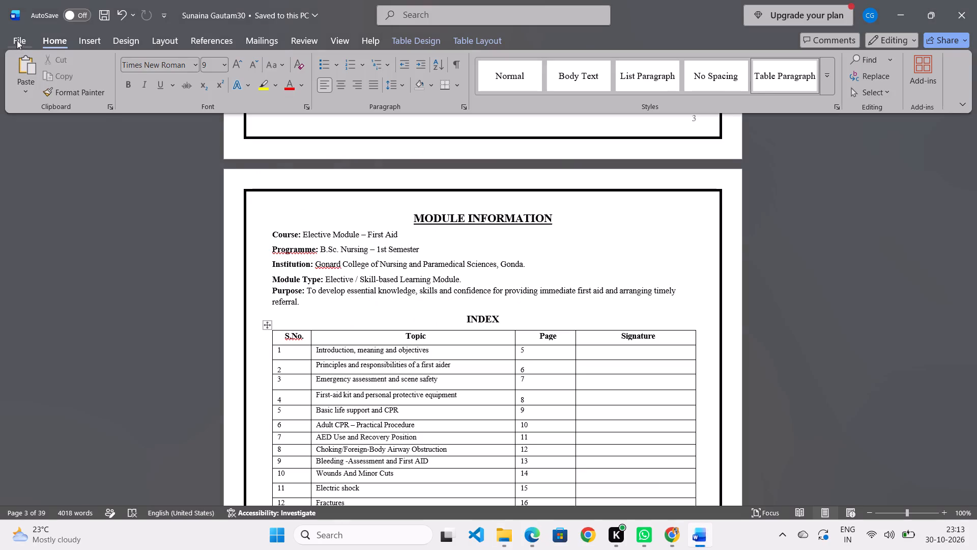
left_click(17, 40)
left_click(34, 244)
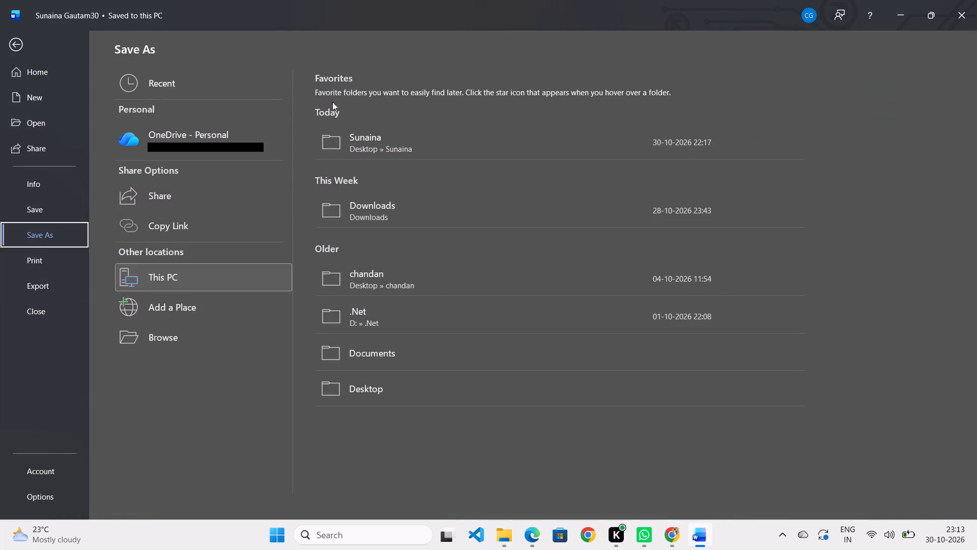
Save the report as a PDF in the Sunaina folder on the Desktop, keeping the document's file name.
left_click(405, 139)
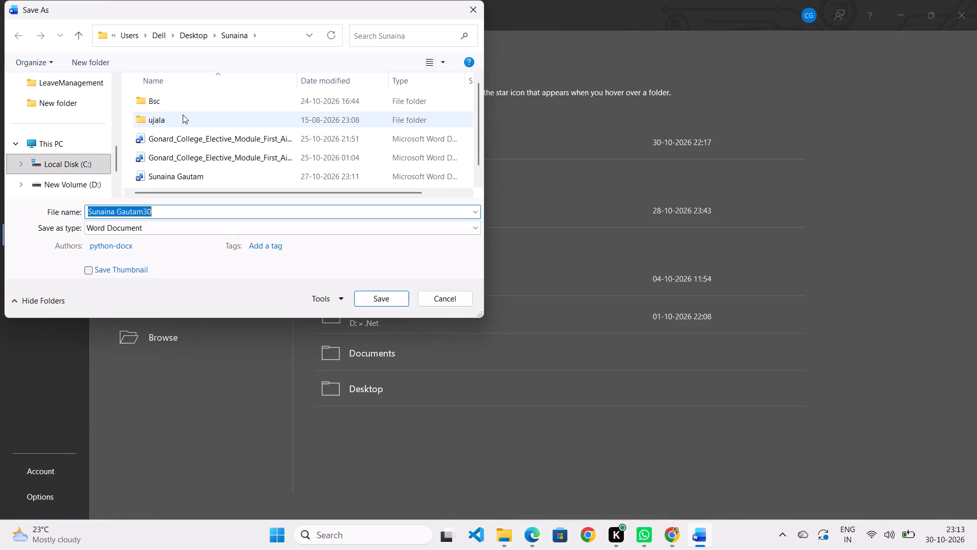
left_click(141, 225)
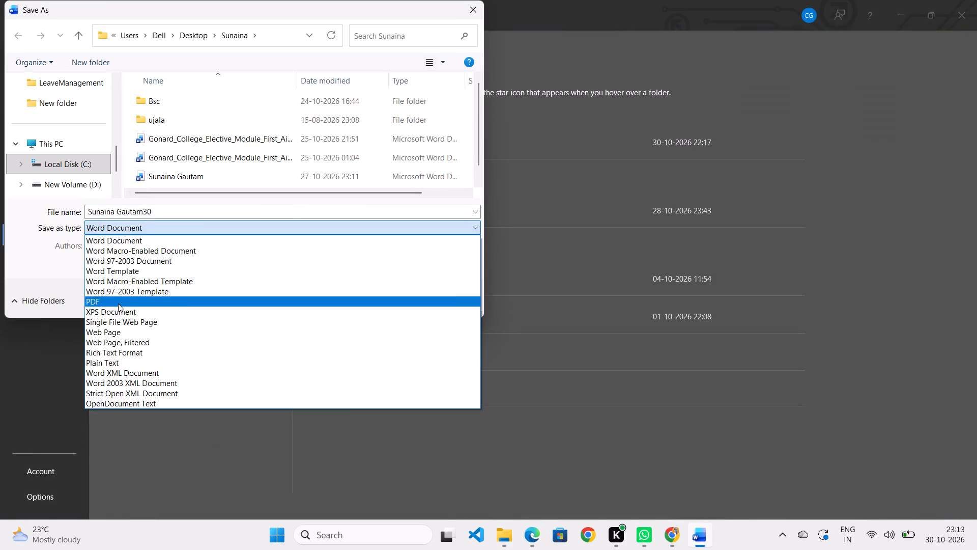
left_click(118, 304)
left_click(386, 327)
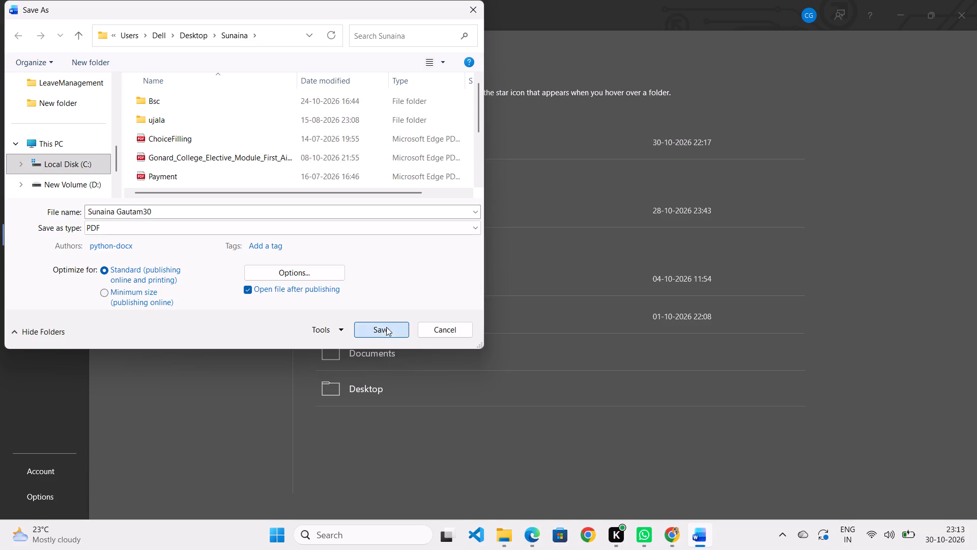
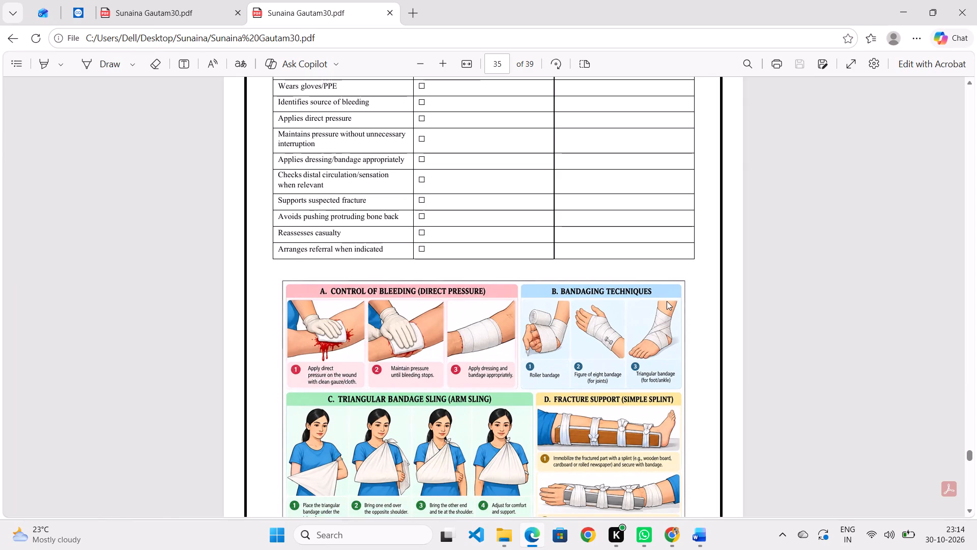
In Microsoft Edge, close both open PDF copies of the report.
left_click(241, 9)
left_click(241, 9)
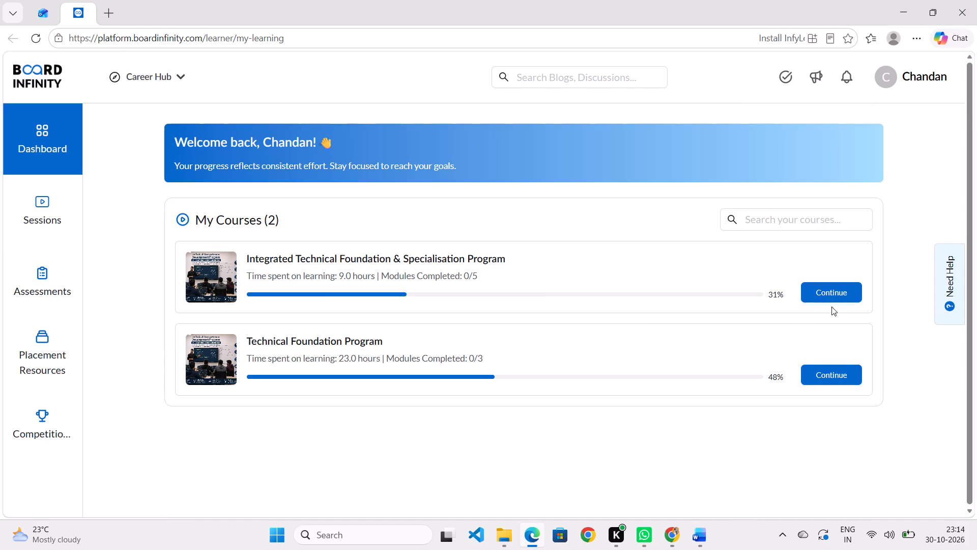
Open the Integrated Technical Foundation & Specialisation Program course on Board Infinity and go to its coding dashboard.
left_click(828, 294)
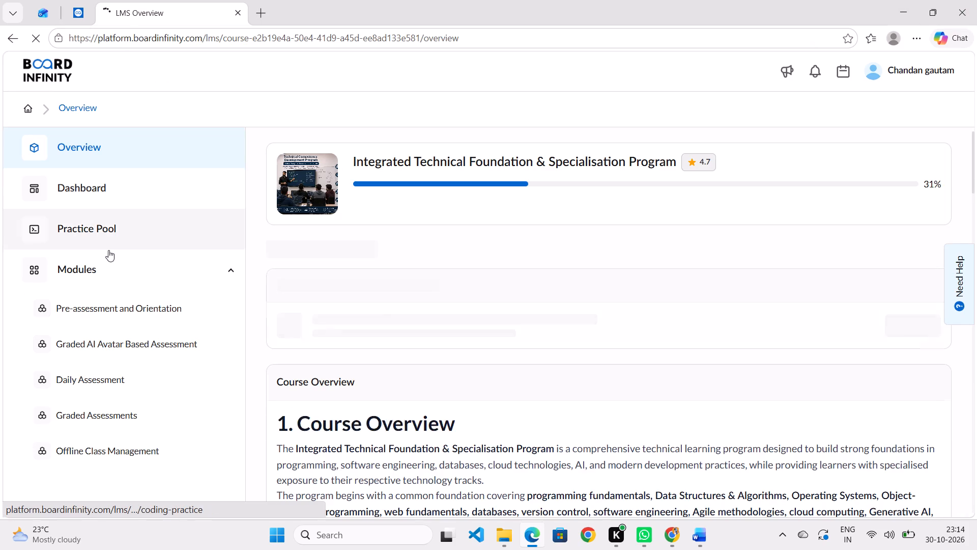
left_click(96, 187)
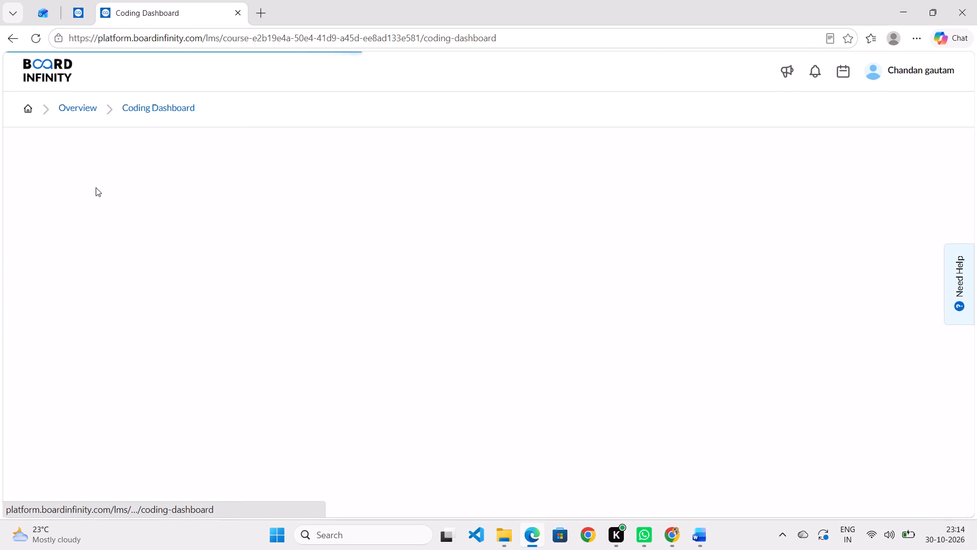
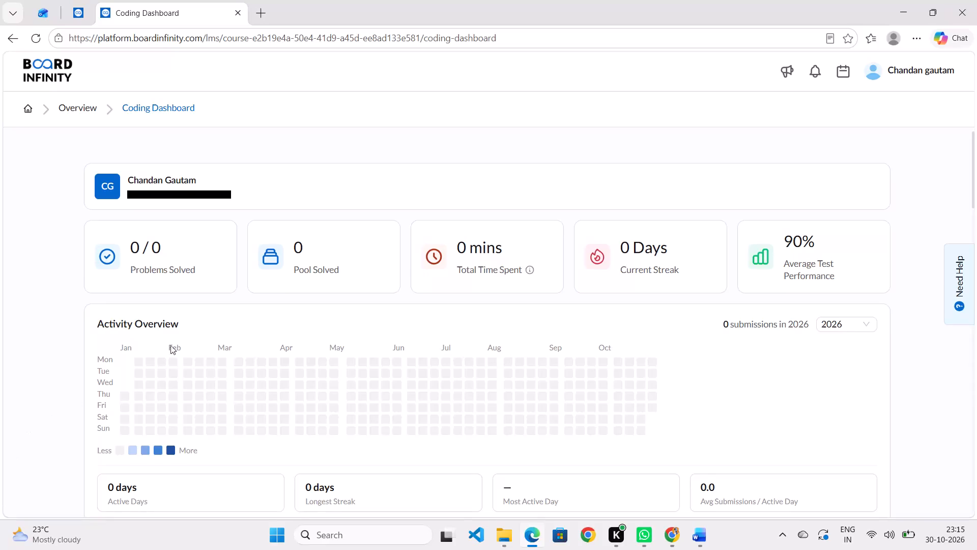
Examine the coding dashboard's Assessment Performance section, switch back to the My Courses page and minimise the browser.
scroll(171, 345, "down", 15)
scroll(208, 340, "up", 3)
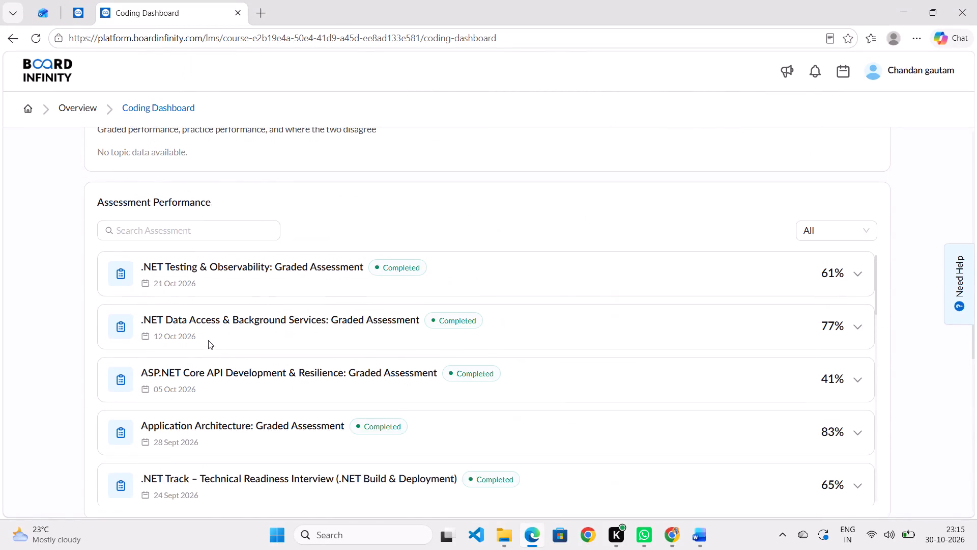
scroll(208, 340, "up", 2)
left_click(73, 11)
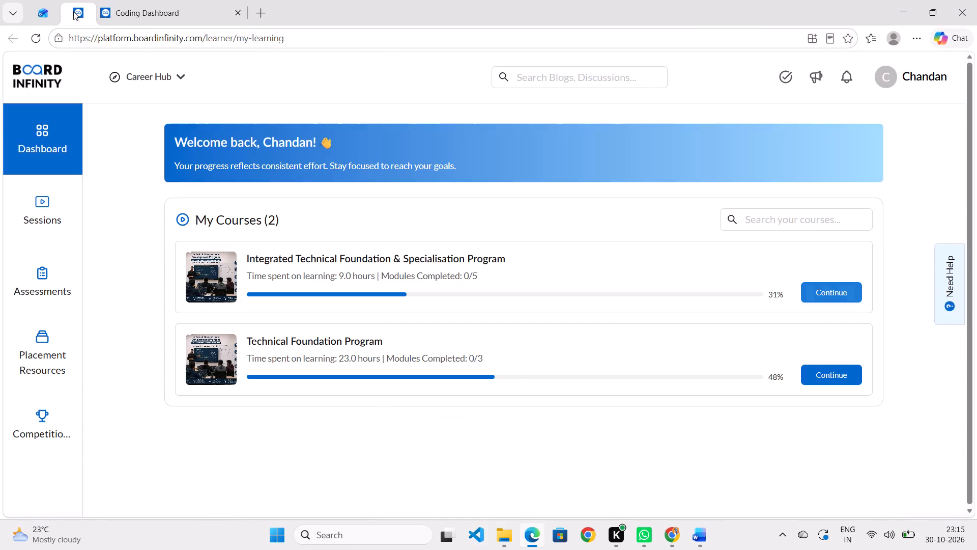
left_click(907, 6)
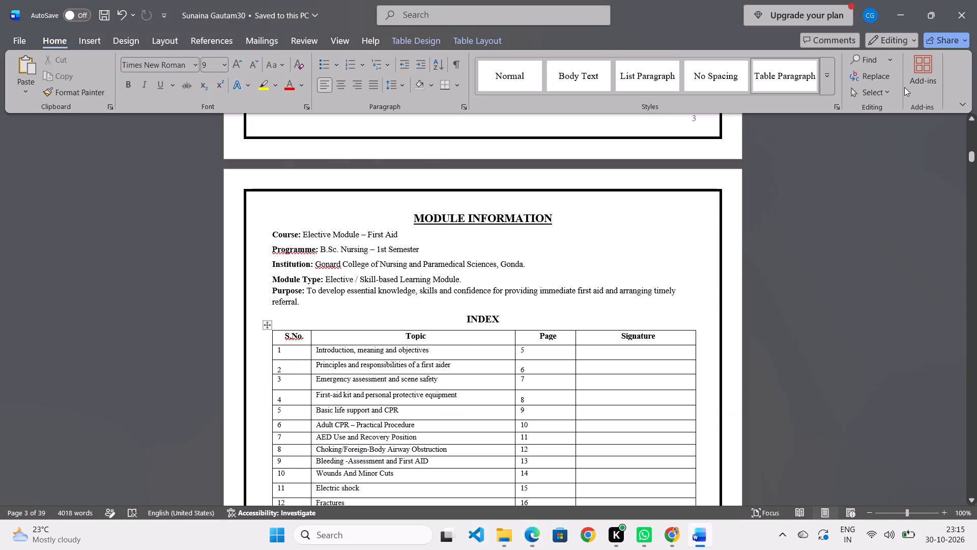
In Microsoft Word, save the First Aid nursing report and close it.
scroll(704, 242, "down", 2)
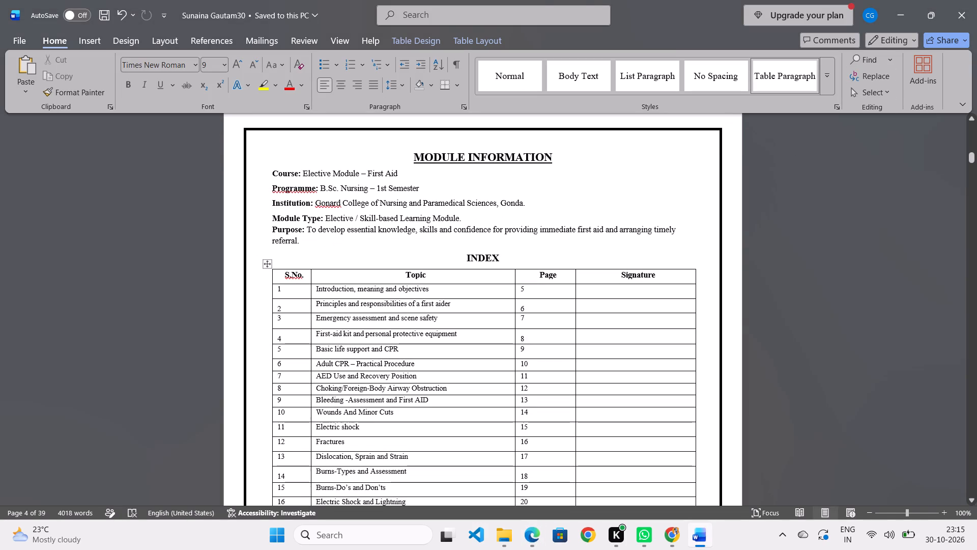
scroll(704, 242, "down", 7)
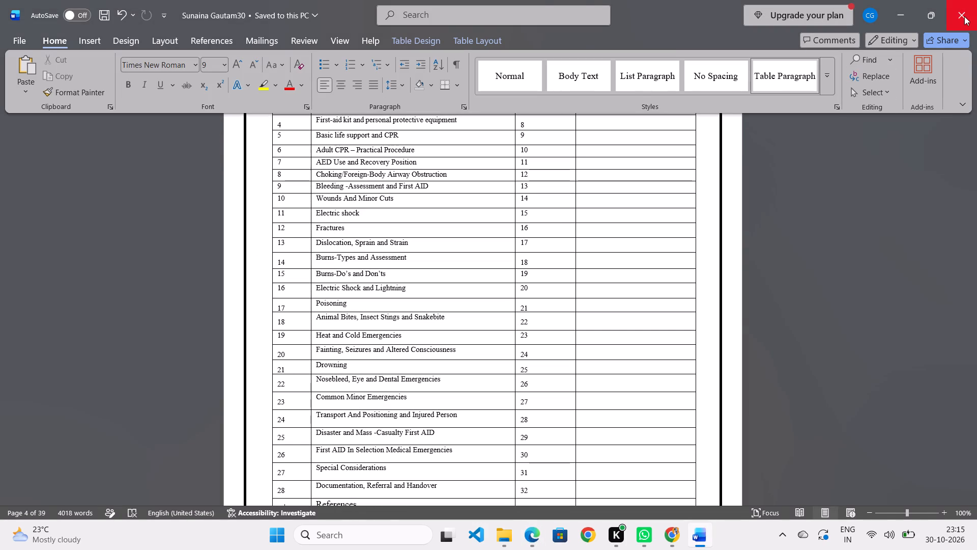
left_click(4, 40)
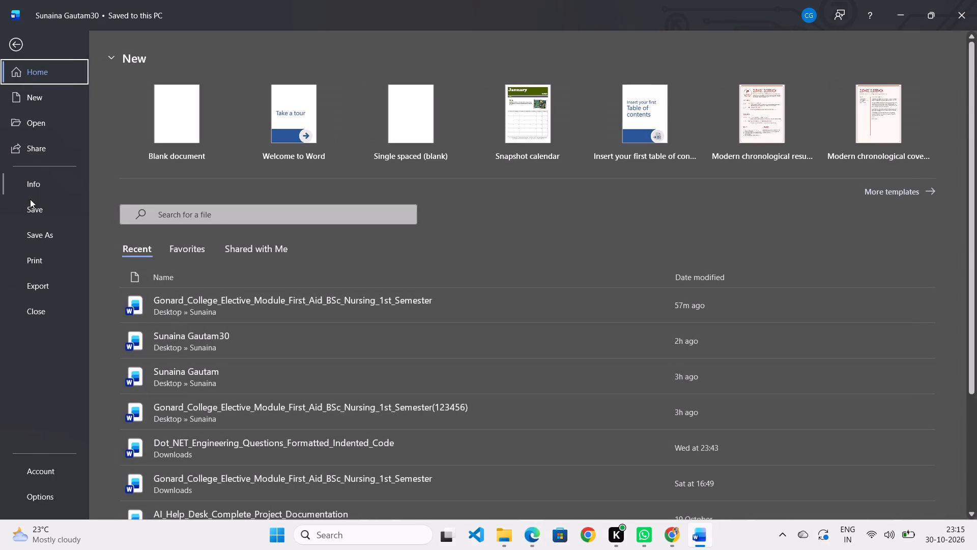
left_click(30, 206)
left_click(961, 17)
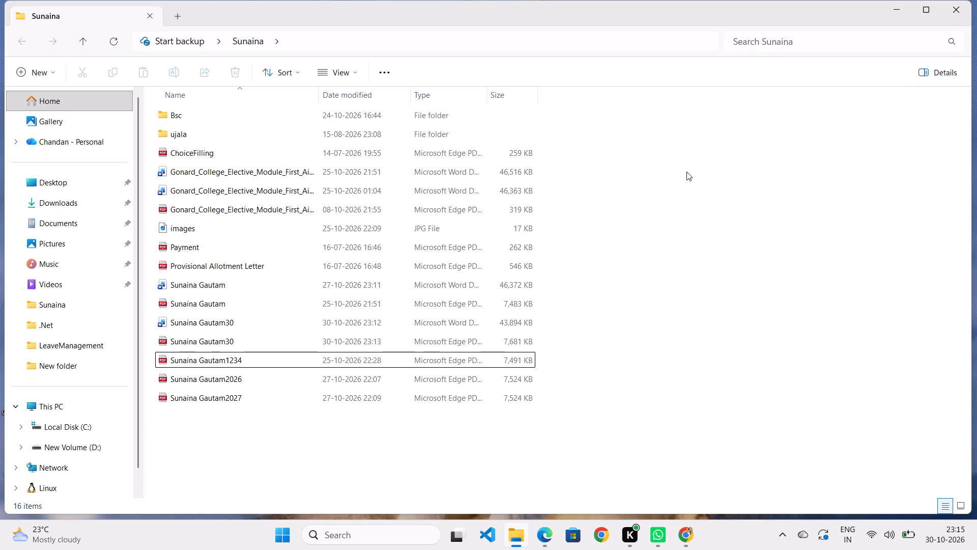